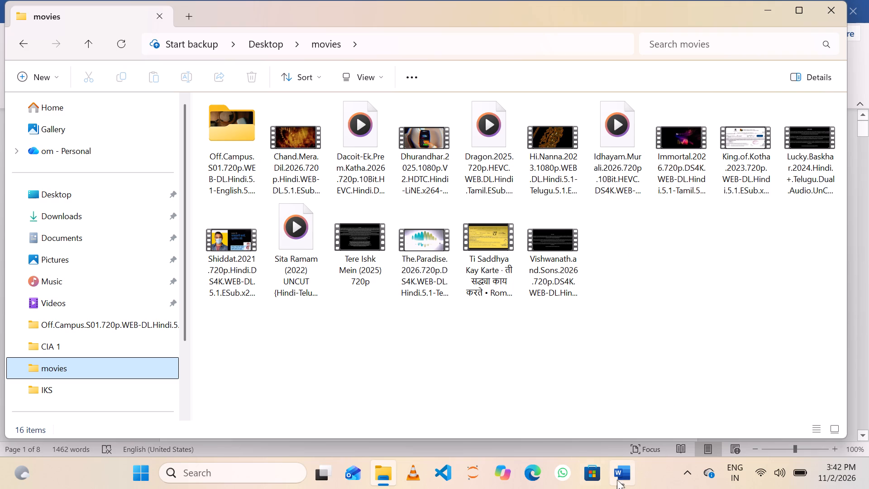
Switch to the Word document BPharm_Sem5_Tablets_Ideal_Characteristics_Classification_cleaned and view its cover page.
click(624, 398)
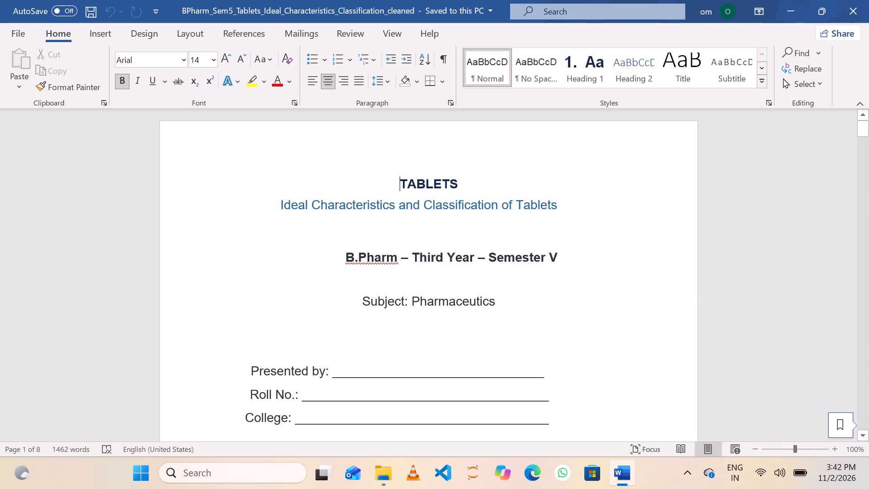
scroll(623, 362, down, 1)
scroll(623, 355, up, 2)
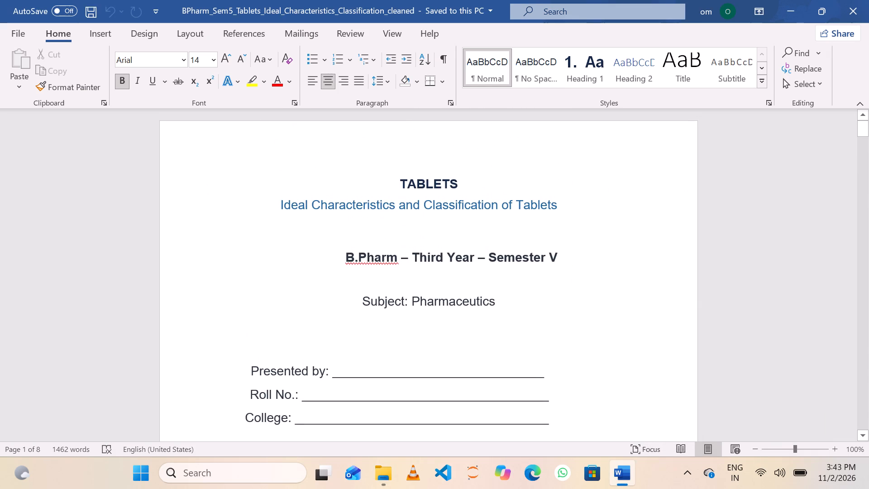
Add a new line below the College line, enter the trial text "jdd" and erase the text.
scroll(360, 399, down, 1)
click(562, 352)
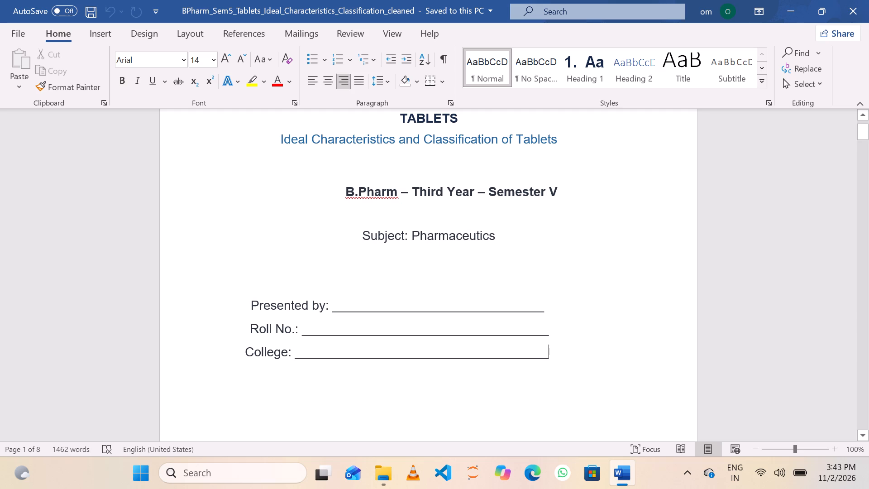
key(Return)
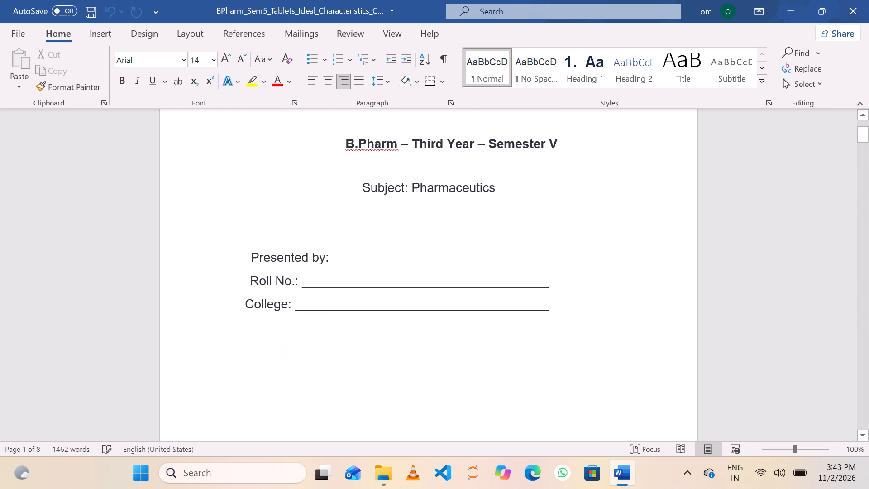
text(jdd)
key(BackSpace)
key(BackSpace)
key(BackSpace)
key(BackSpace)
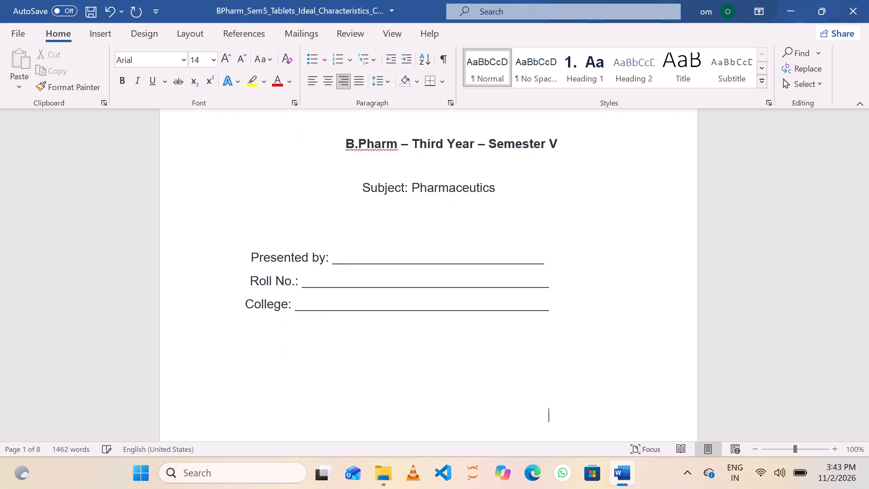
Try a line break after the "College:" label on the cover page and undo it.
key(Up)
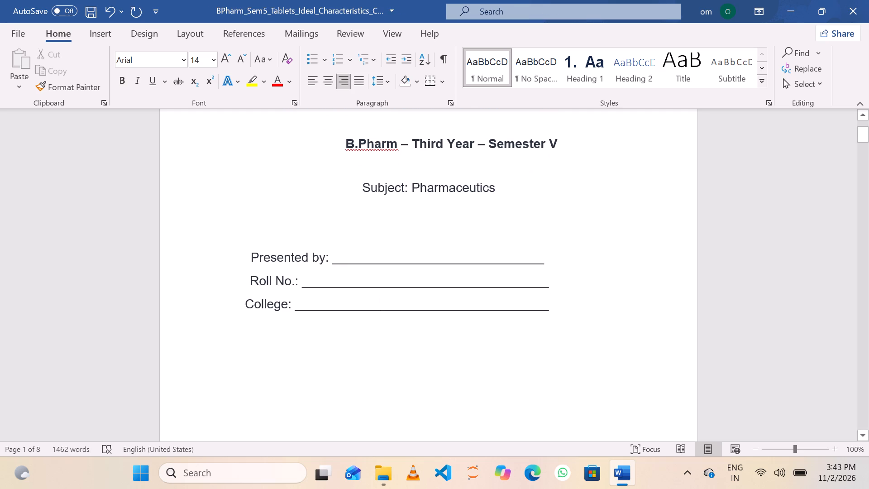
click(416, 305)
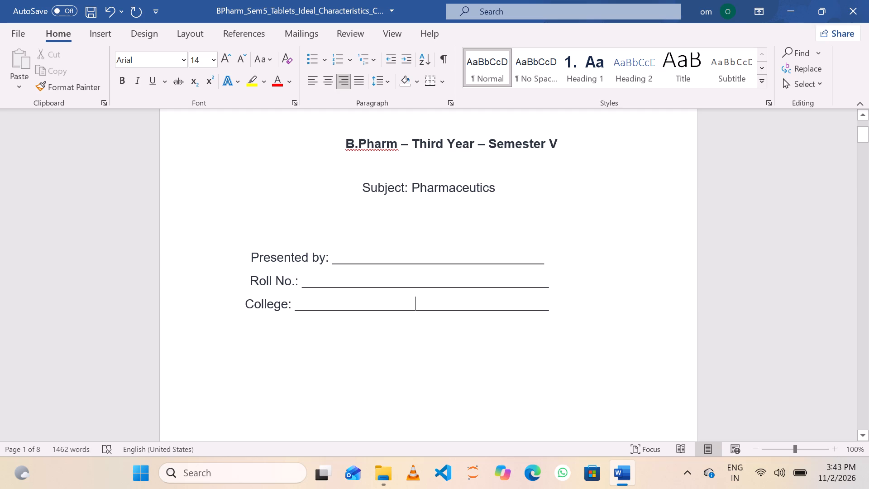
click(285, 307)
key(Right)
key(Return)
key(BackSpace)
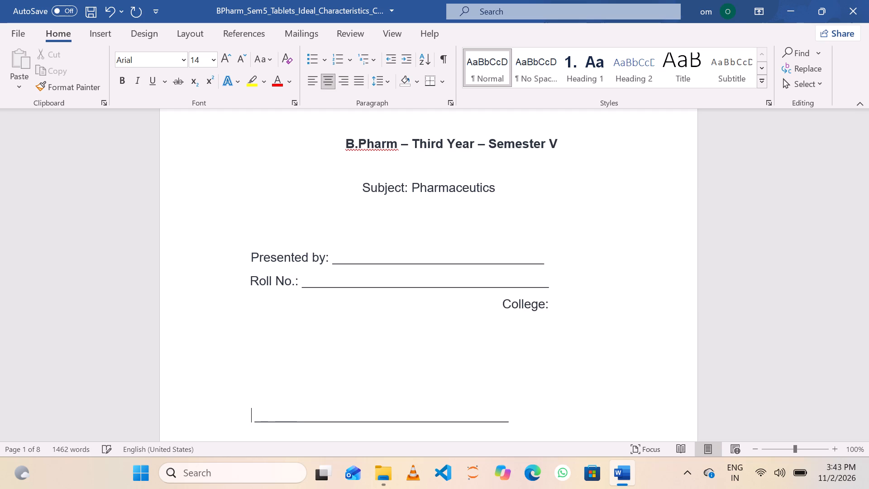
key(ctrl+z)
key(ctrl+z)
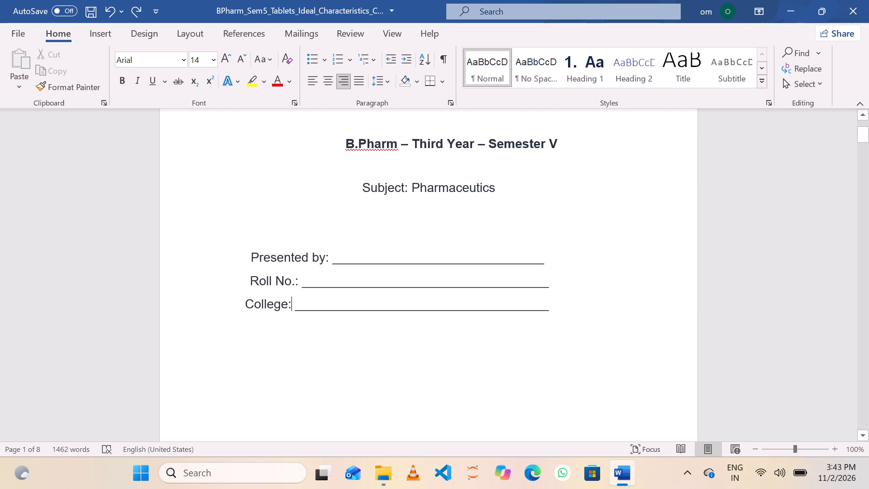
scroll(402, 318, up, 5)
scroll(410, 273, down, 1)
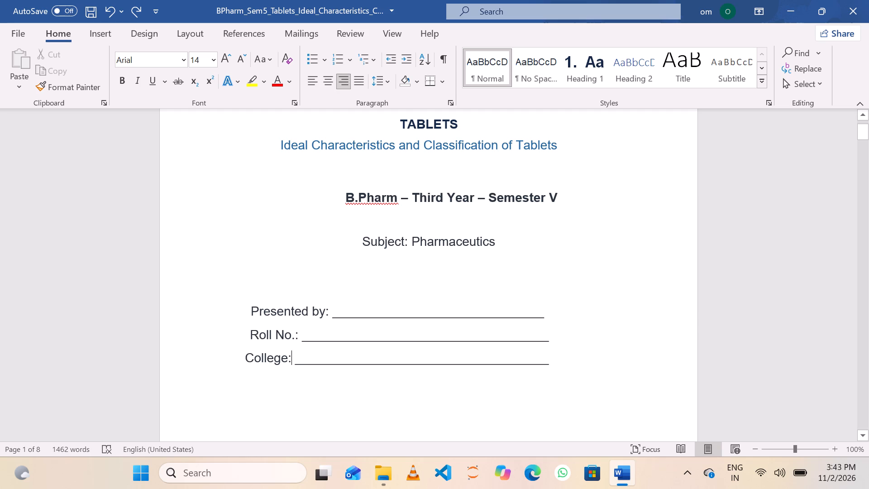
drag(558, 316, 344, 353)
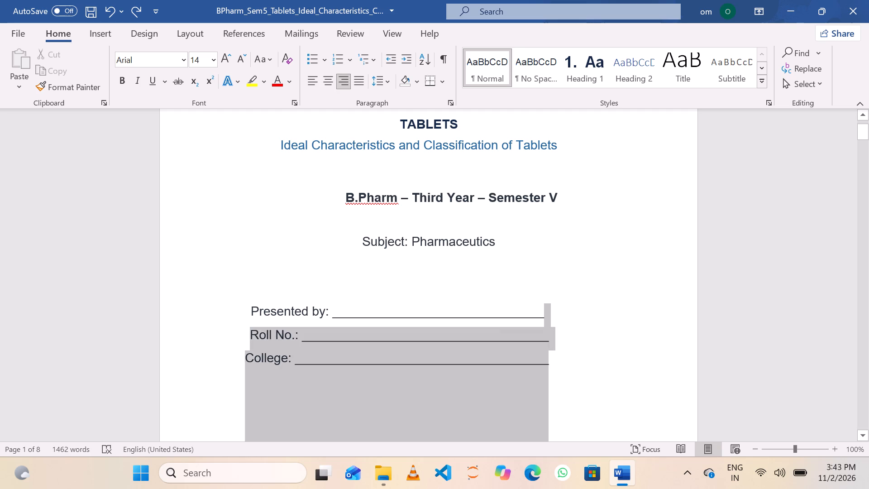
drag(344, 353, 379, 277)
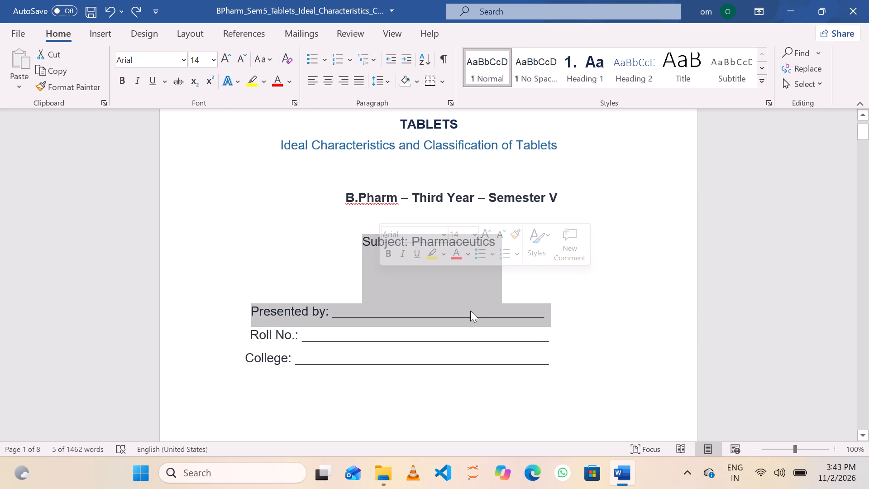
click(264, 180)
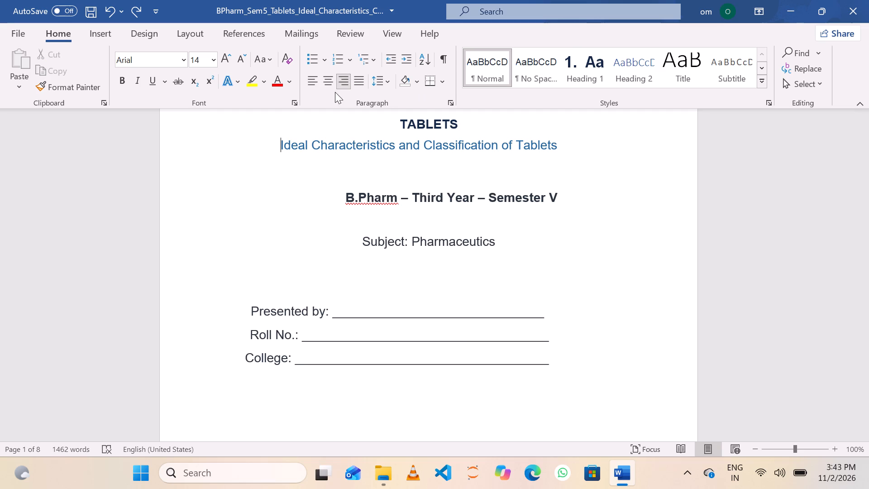
Apply 1. 2. 3. numbering to the "Presented by:" line on the cover page.
click(426, 315)
double_click(426, 315)
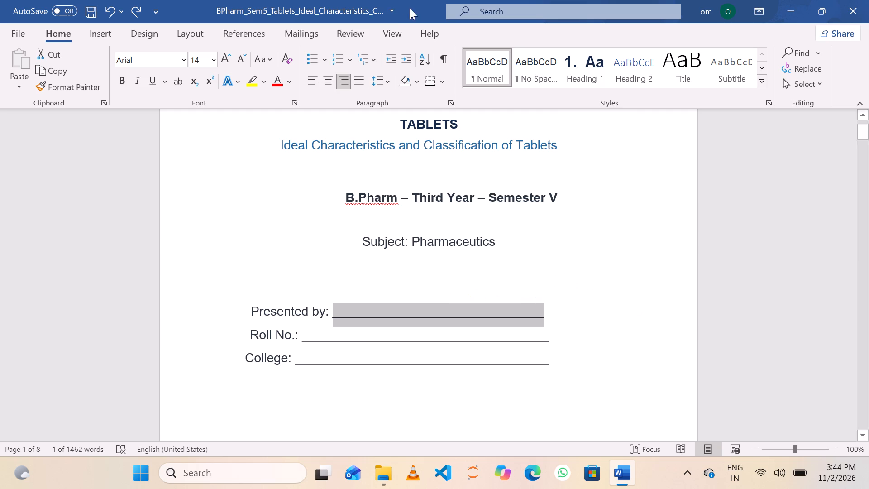
click(351, 61)
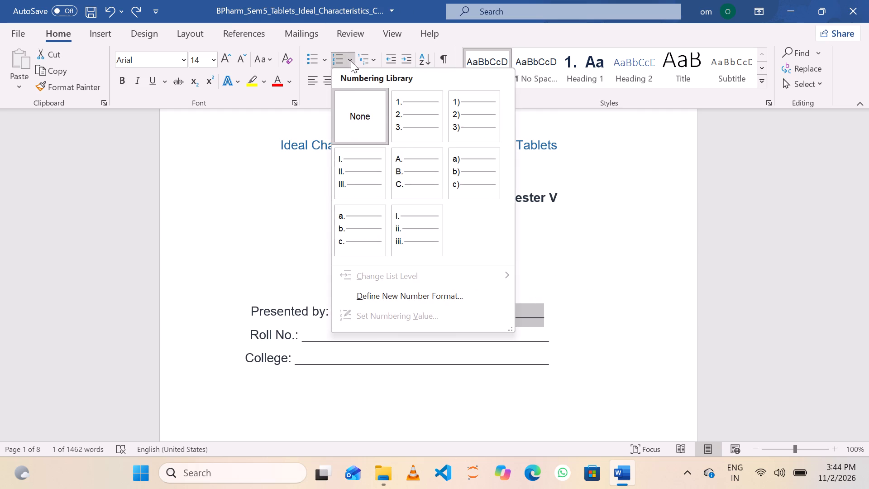
click(411, 111)
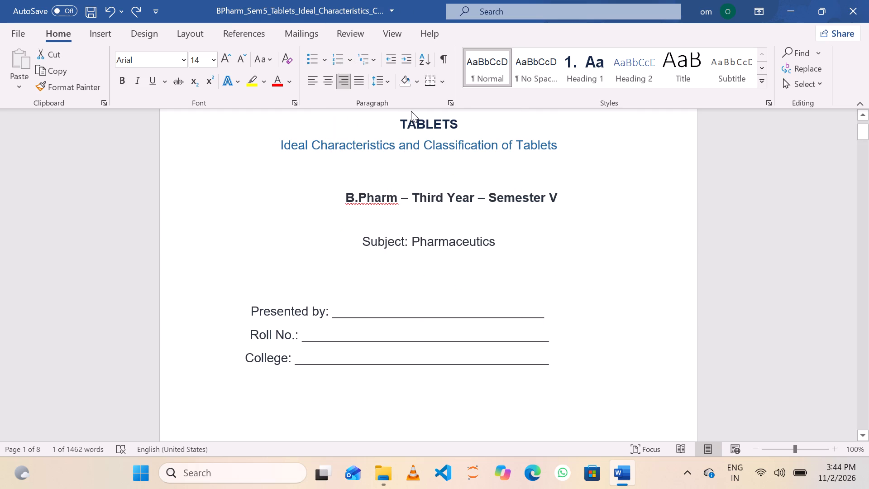
click(491, 292)
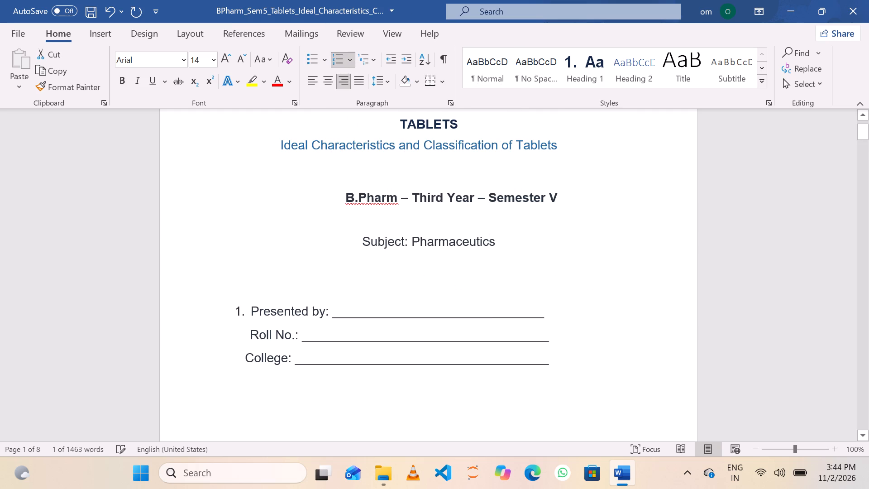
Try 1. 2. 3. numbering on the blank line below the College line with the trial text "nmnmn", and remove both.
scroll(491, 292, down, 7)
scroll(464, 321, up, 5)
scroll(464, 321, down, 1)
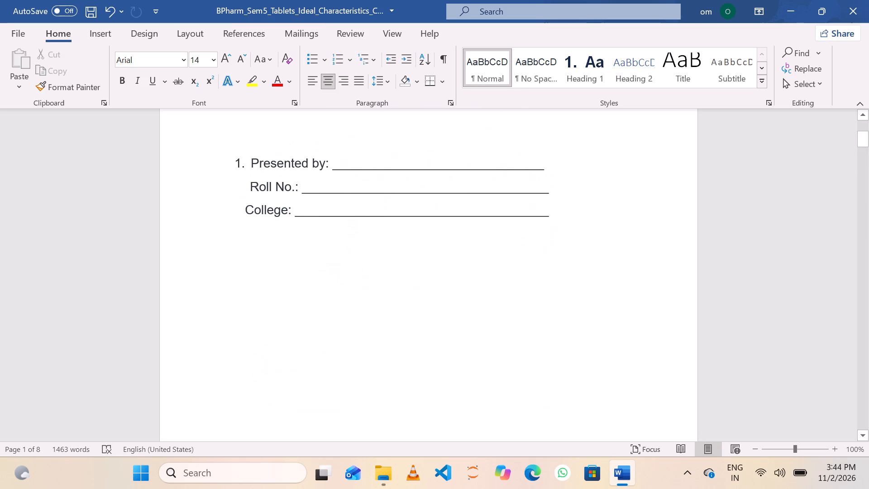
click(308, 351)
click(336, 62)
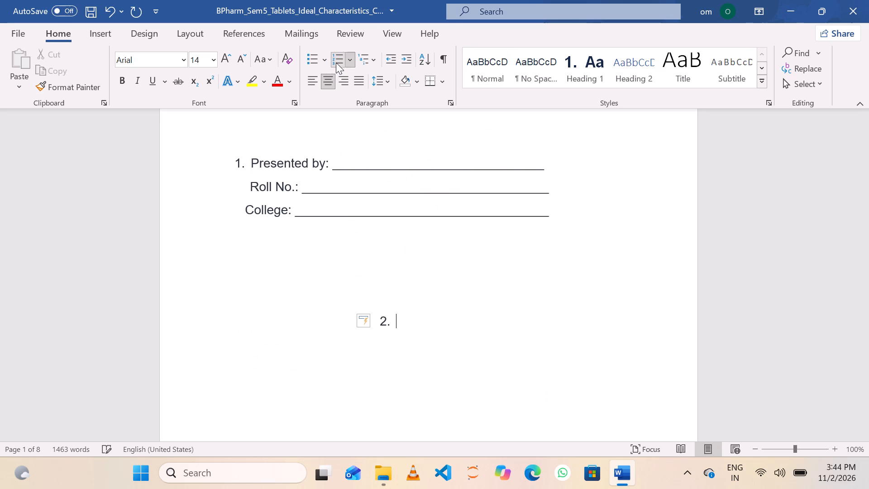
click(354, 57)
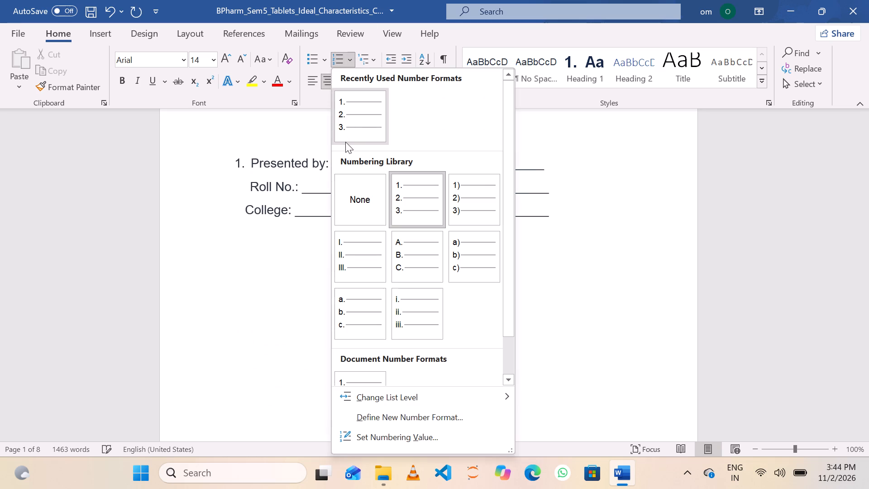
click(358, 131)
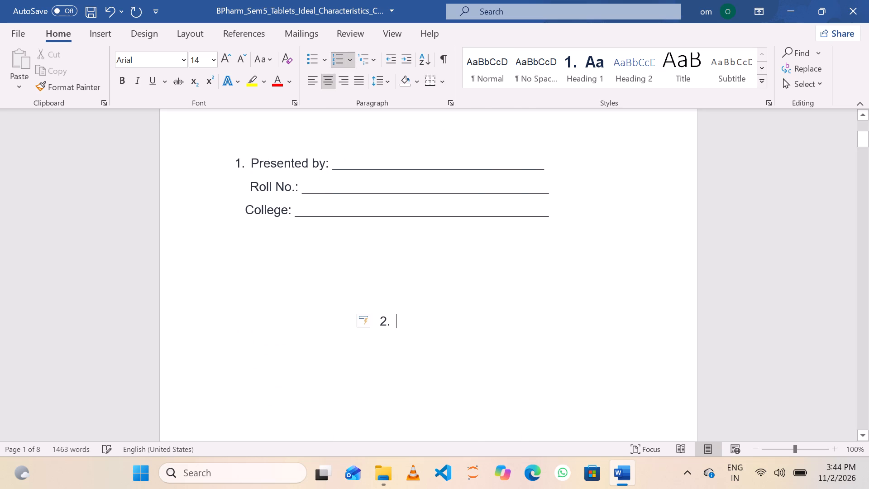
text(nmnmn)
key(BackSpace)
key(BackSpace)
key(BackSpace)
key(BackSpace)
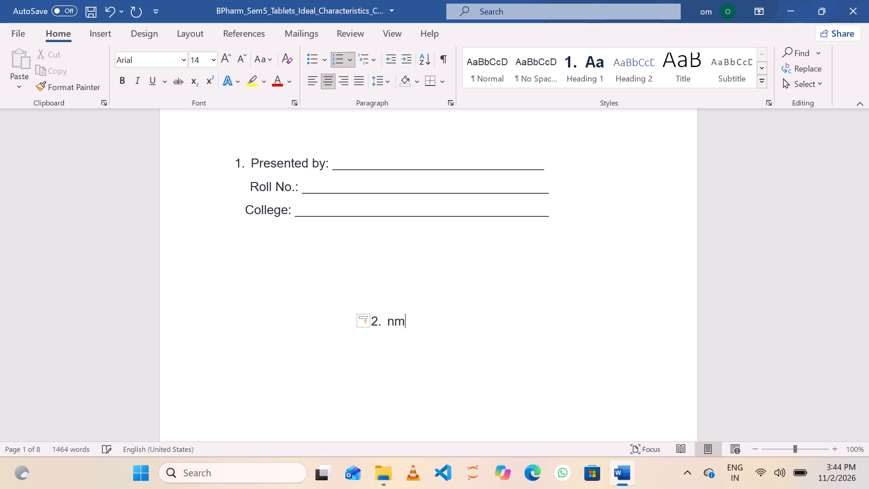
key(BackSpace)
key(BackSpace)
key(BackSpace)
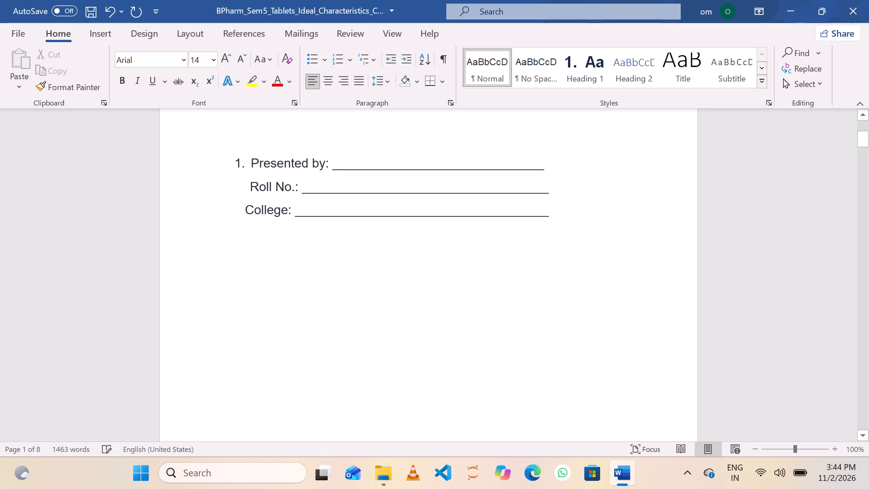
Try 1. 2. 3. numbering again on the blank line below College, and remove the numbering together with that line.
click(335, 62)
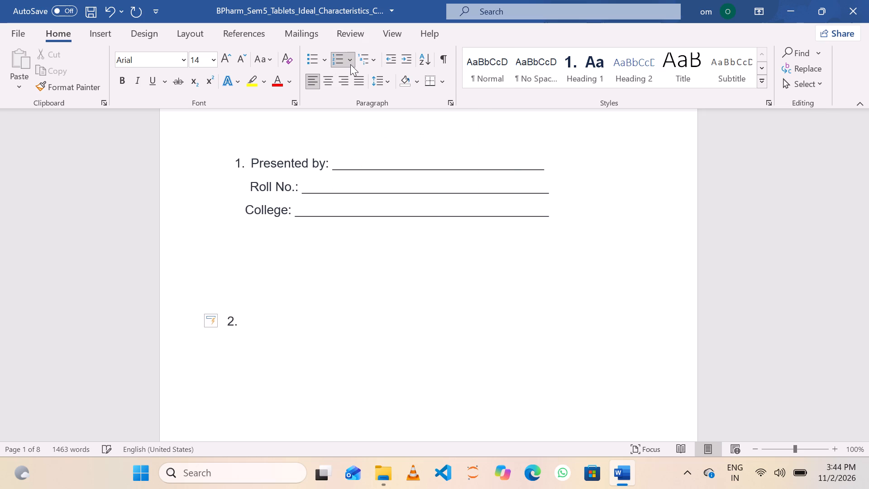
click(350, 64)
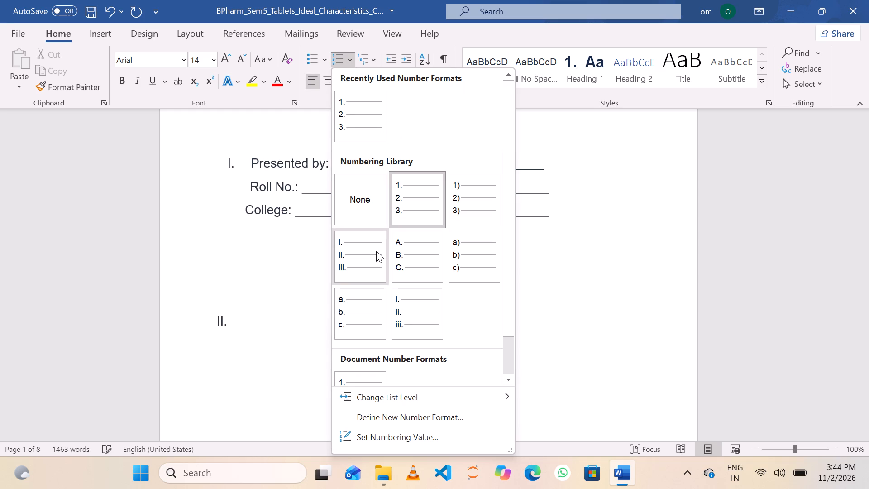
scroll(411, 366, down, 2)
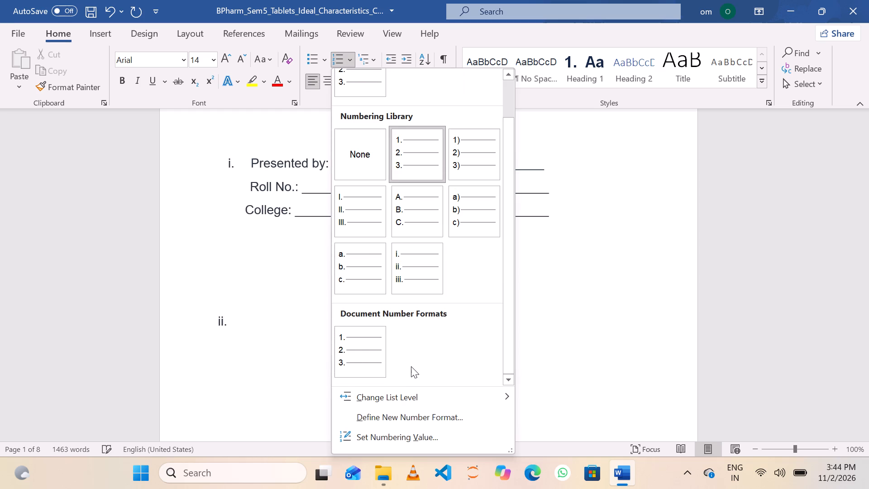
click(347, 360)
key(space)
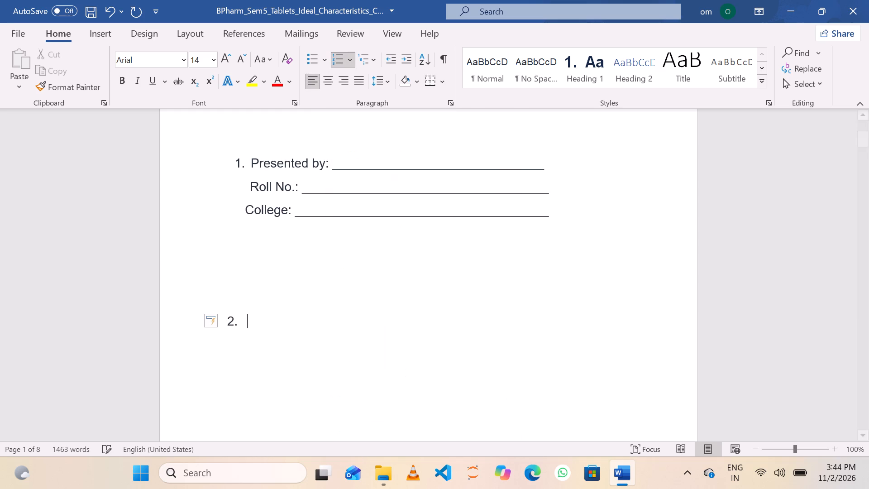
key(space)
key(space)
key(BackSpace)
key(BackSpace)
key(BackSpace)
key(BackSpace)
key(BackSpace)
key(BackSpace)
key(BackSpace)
Delete the cover page text from the "TABLETS" title through "Subject: Pharmaceutics".
scroll(347, 360, up, 1)
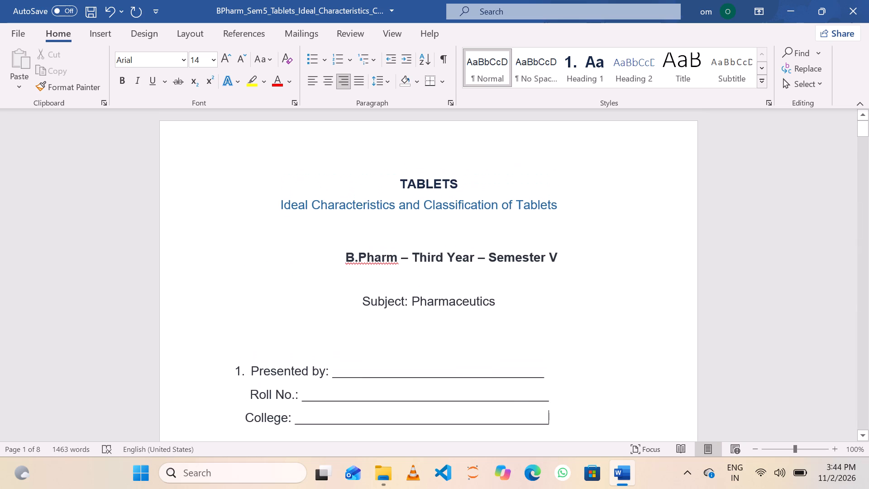
drag(386, 162, 428, 225)
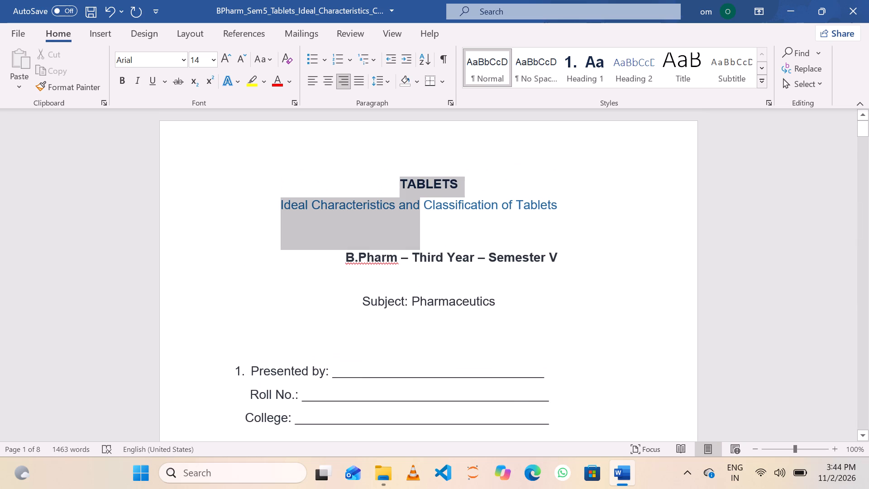
drag(428, 225, 503, 297)
key(Delete)
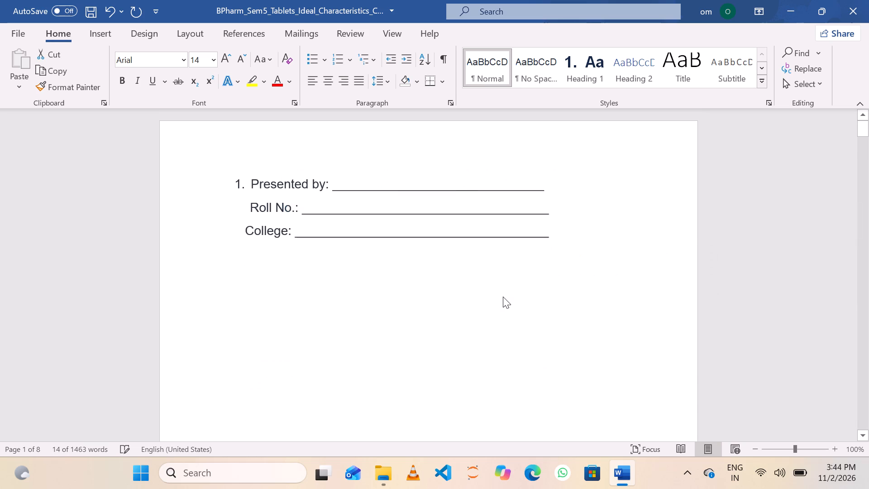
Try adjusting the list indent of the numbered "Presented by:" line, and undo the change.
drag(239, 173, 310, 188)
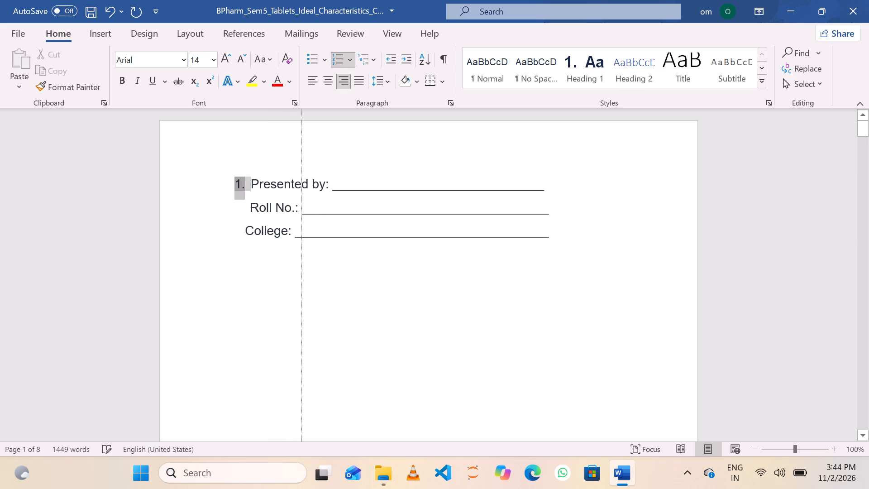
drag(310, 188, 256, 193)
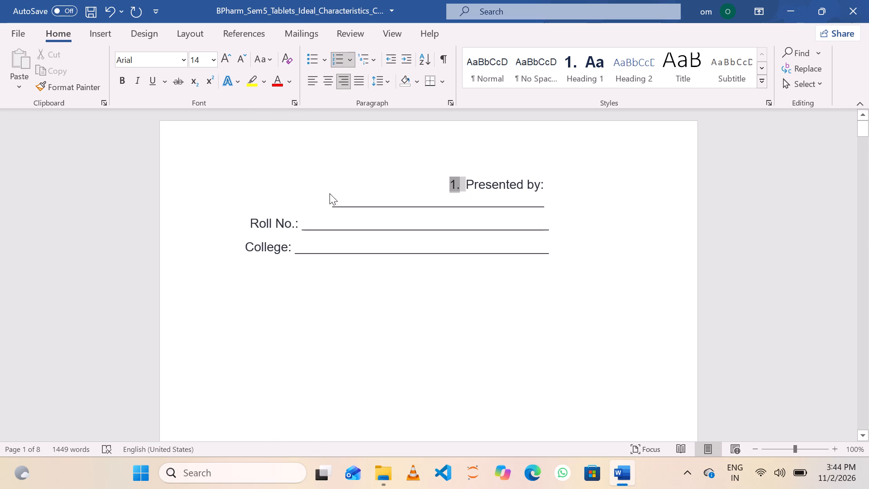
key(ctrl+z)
Delete the "Presented by" label and its list numbering, keeping the colon and the underline.
click(316, 187)
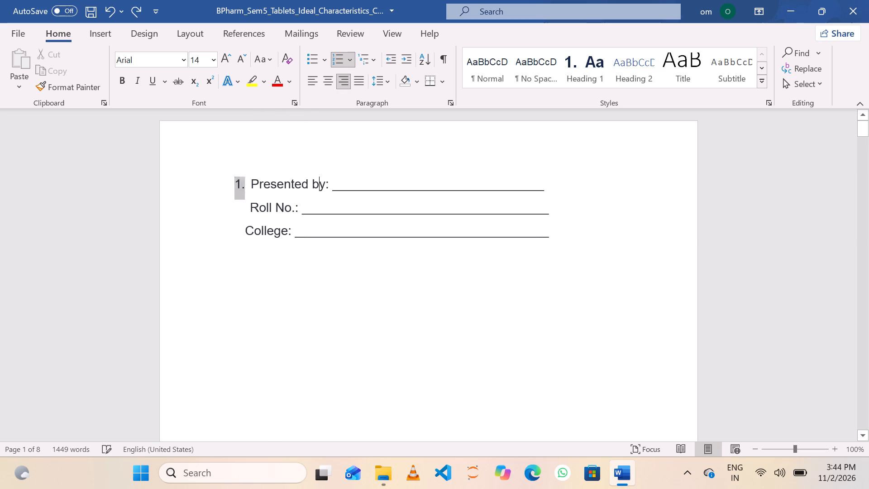
key(Right)
key(BackSpace)
key(BackSpace)
key(BackSpace)
key(BackSpace)
key(BackSpace)
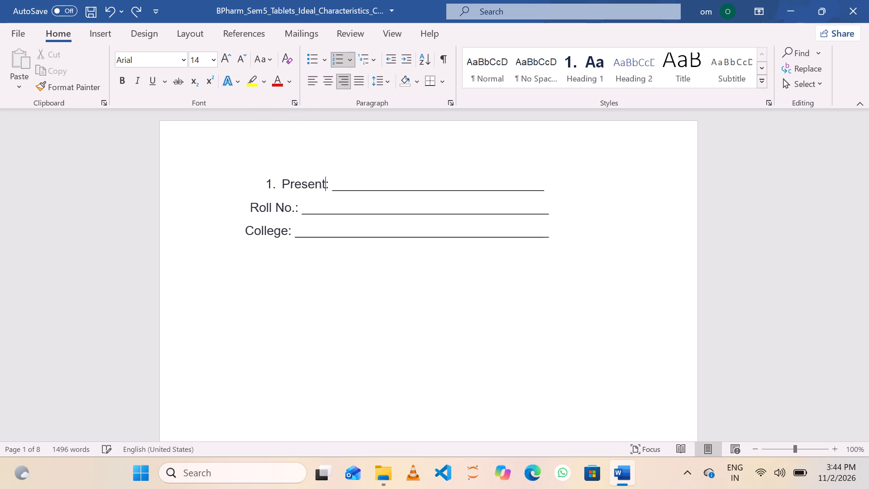
key(BackSpace)
key(BackSpace)
key(BackSpace)
key(BackSpace)
key(BackSpace)
key(BackSpace)
key(BackSpace)
key(BackSpace)
key(BackSpace)
key(BackSpace)
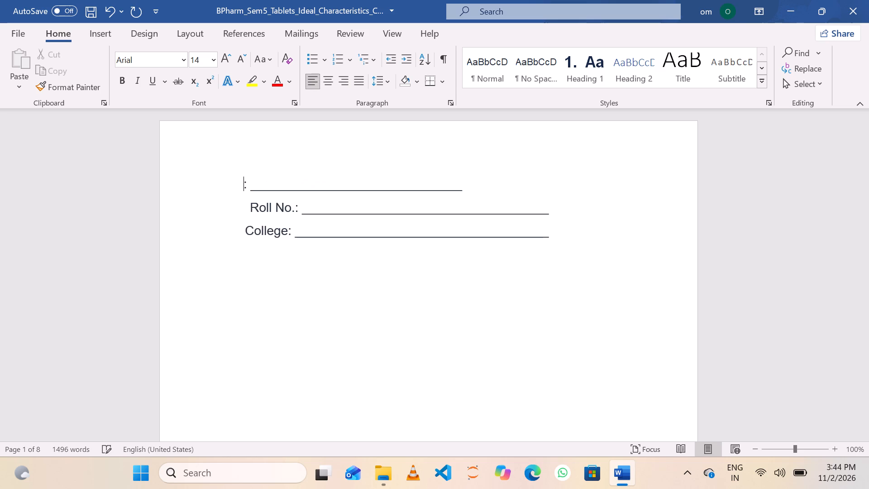
Indent the first line with spaces and enter the label "Name" before the colon.
key(space)
key(space)
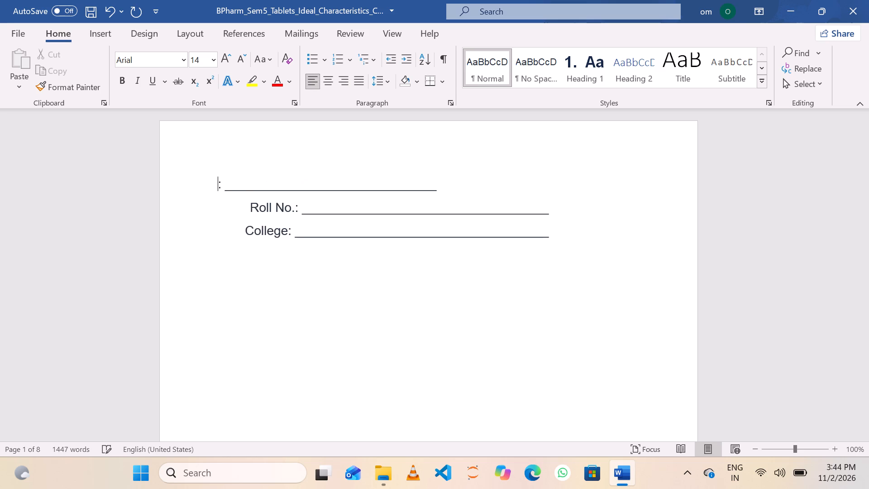
key(space)
key(space)
key(space)
key(space)
key(space)
key(space)
key(space)
key(space)
key(space)
key(space)
key(n)
text(ame)
Remove the period from the "Roll No." label on the second line.
key(Down)
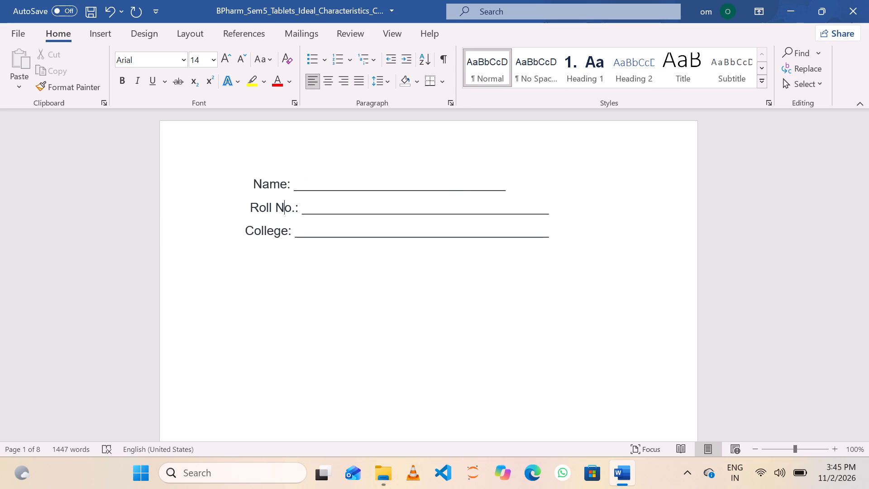
key(Right)
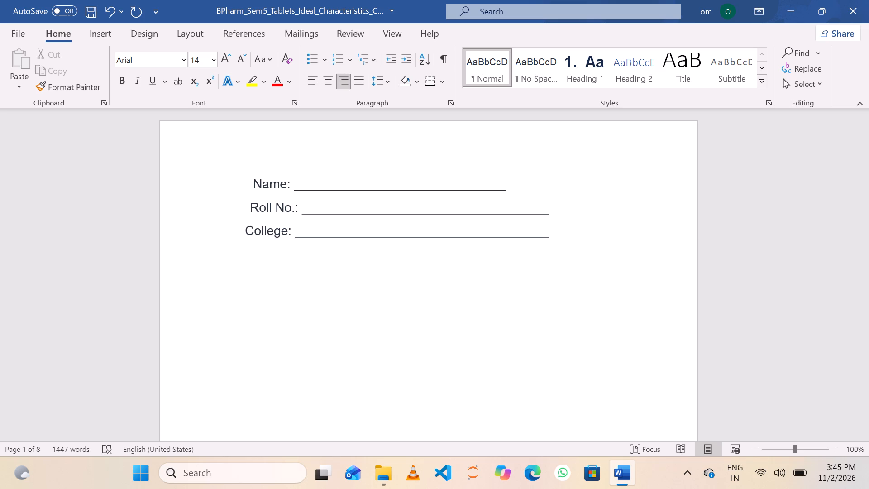
key(Right)
key(BackSpace)
Replace the "College" label on the third line with "PRN", keeping the colon and underline.
key(Down)
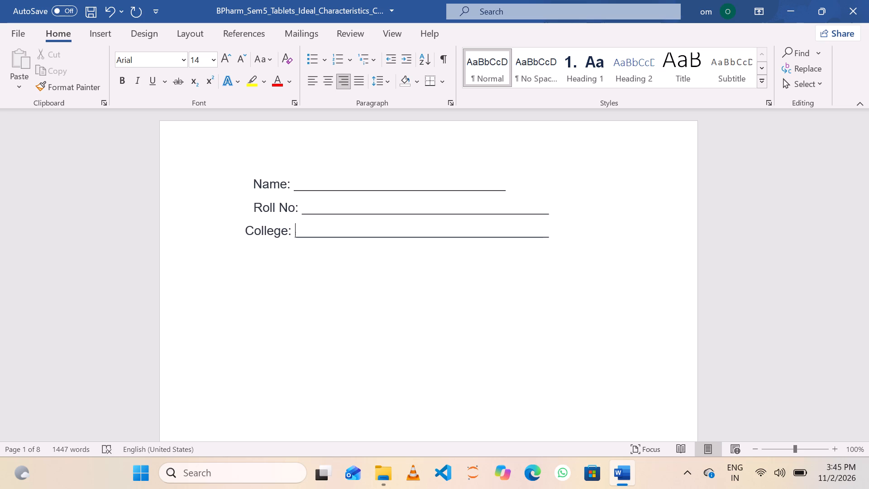
key(Left)
key(Left)
key(BackSpace)
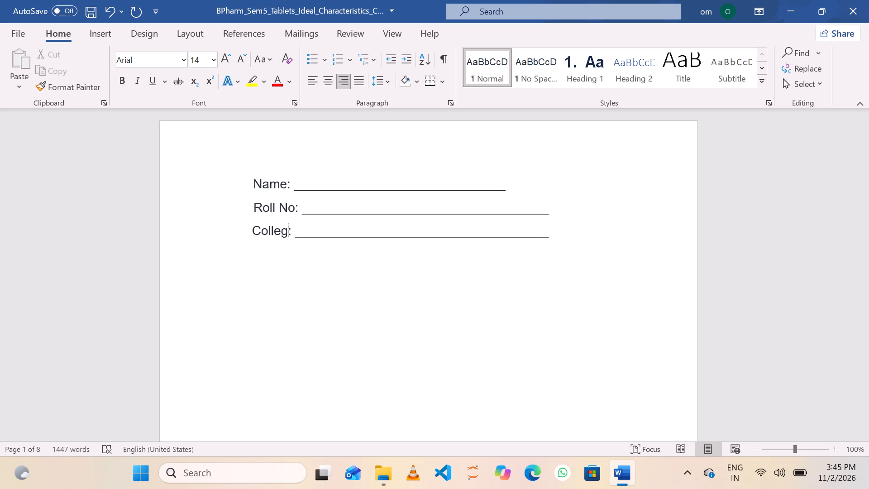
key(BackSpace)
key(BackSpace)
key(BackSpace)
key(BackSpace)
key(BackSpace)
key(BackSpace)
key(BackSpace)
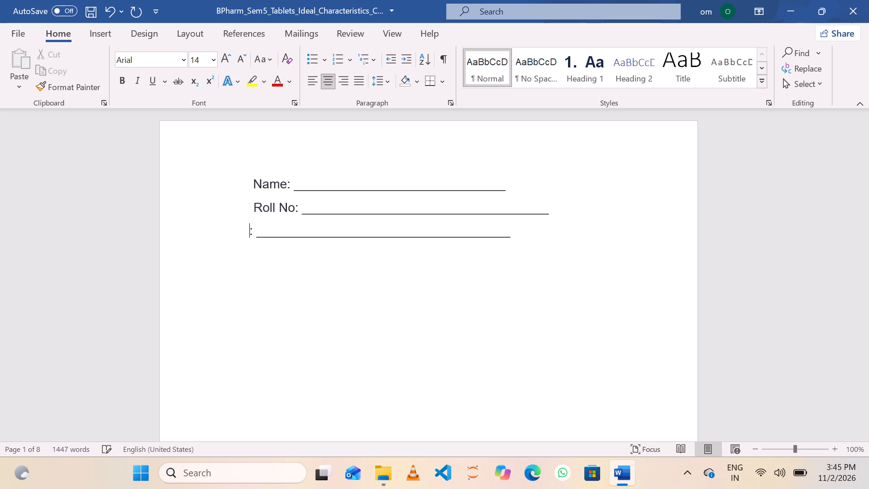
key(space)
key(p)
text(RN)
key(Left)
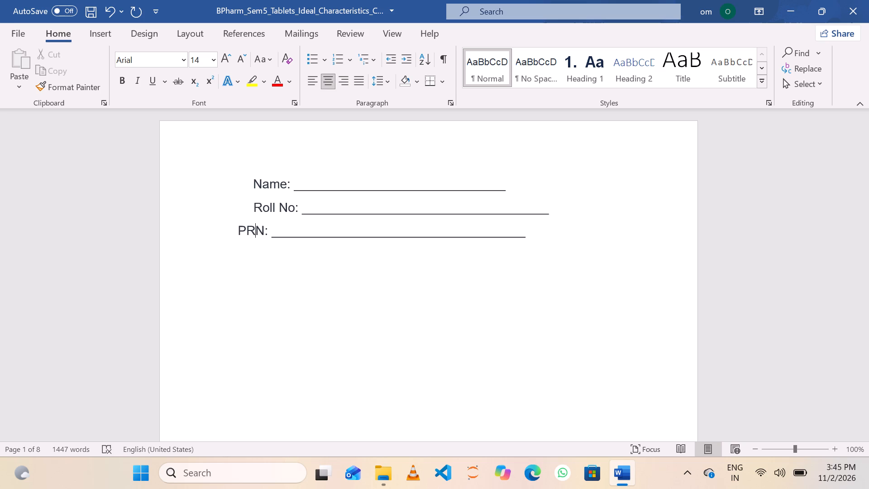
key(Right)
key(Right)
key(space)
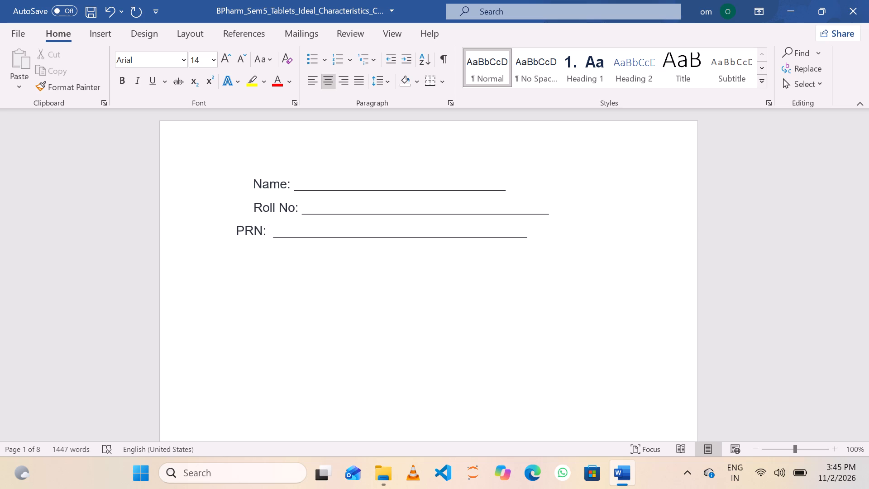
key(BackSpace)
Indent the PRN line with leading spaces so its label lines up with the Roll No label.
key(Left)
key(Left)
key(Left)
key(Left)
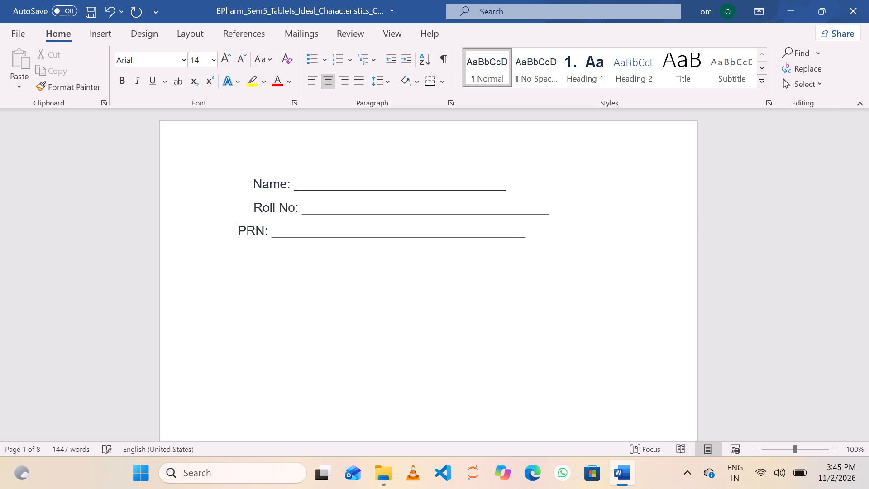
key(space)
key(space)
key(space)
key(space)
key(space)
key(space)
key(space)
key(space)
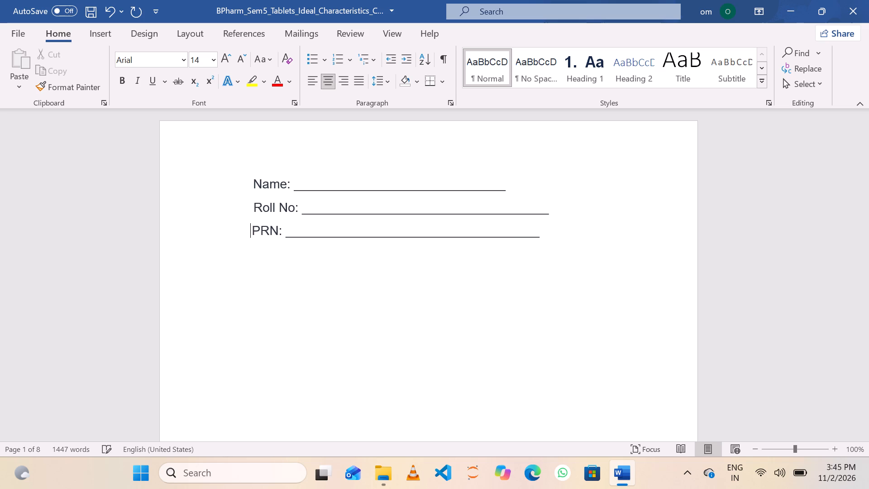
Change the Roll No line to centre alignment and indent it with leading spaces to line up with the PRN label.
click(248, 209)
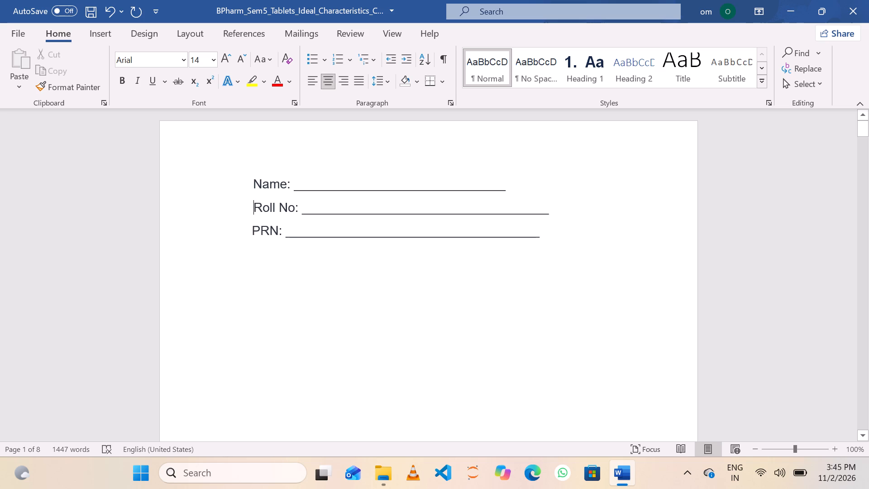
key(BackSpace)
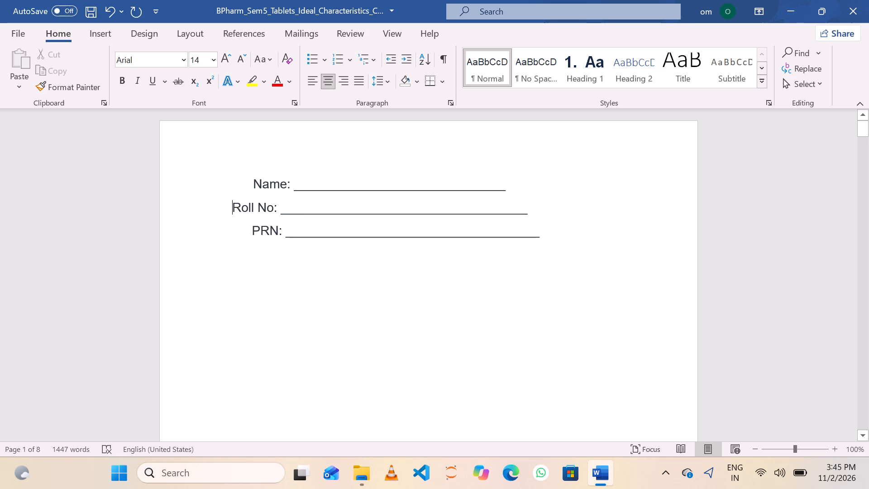
key(space)
key(space)
key(space)
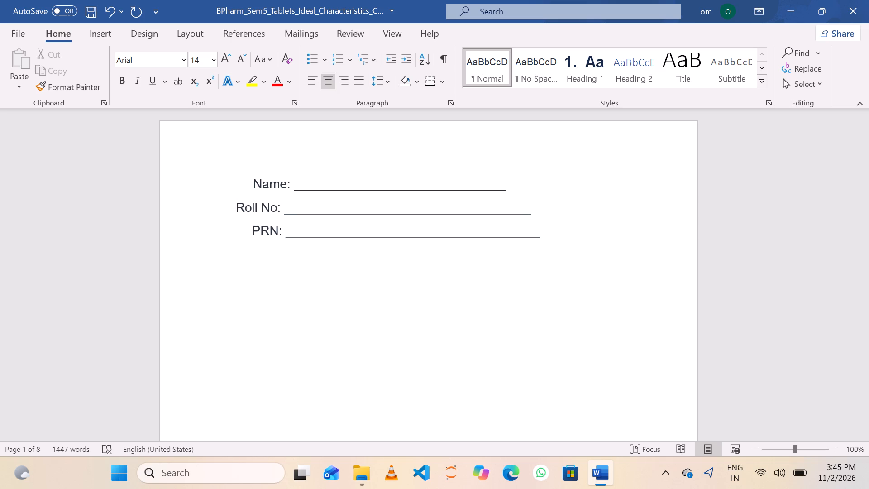
key(space)
key(space)
key(space)
key(space)
key(space)
key(space)
key(space)
key(space)
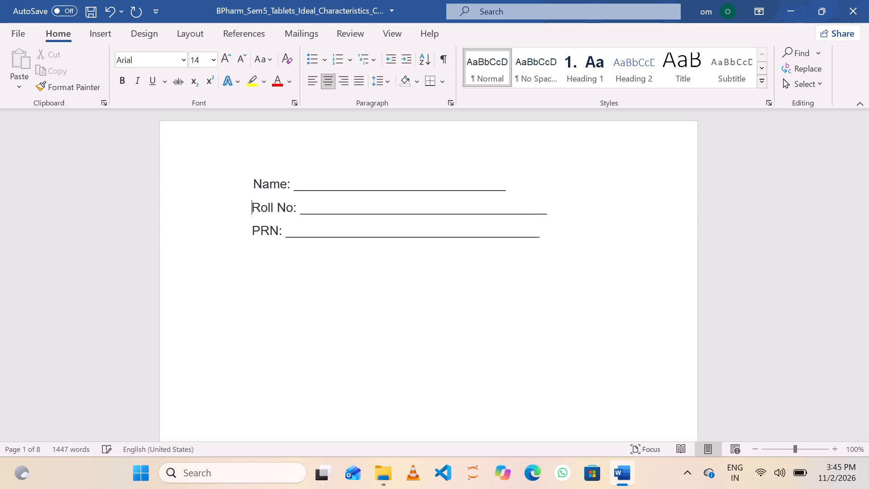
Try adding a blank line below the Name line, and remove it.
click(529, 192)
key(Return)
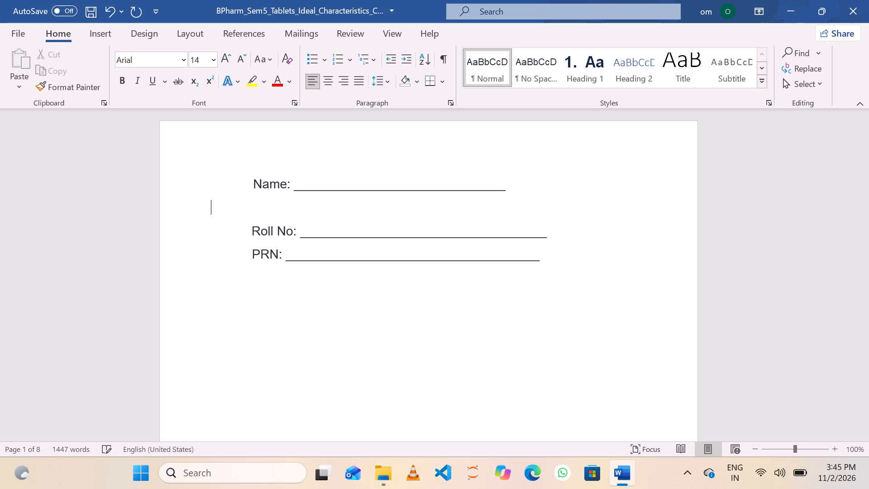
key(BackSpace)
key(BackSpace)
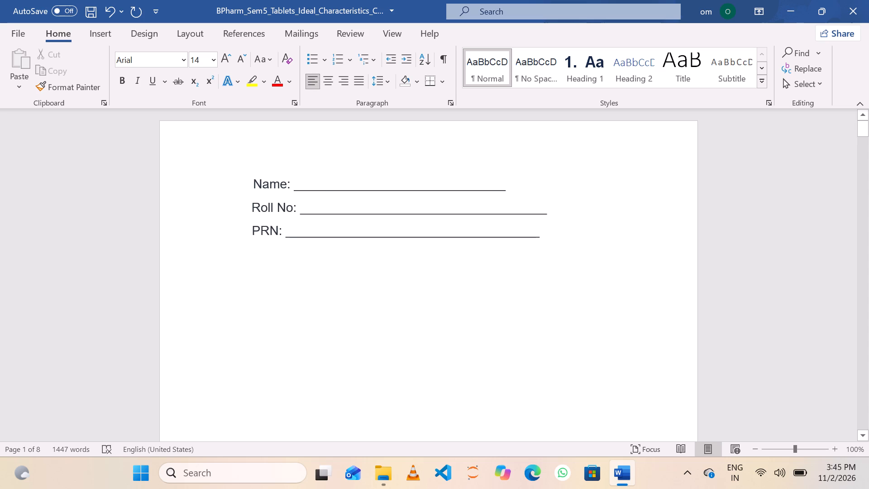
Insert a blank line between the Roll No and PRN lines.
click(243, 203)
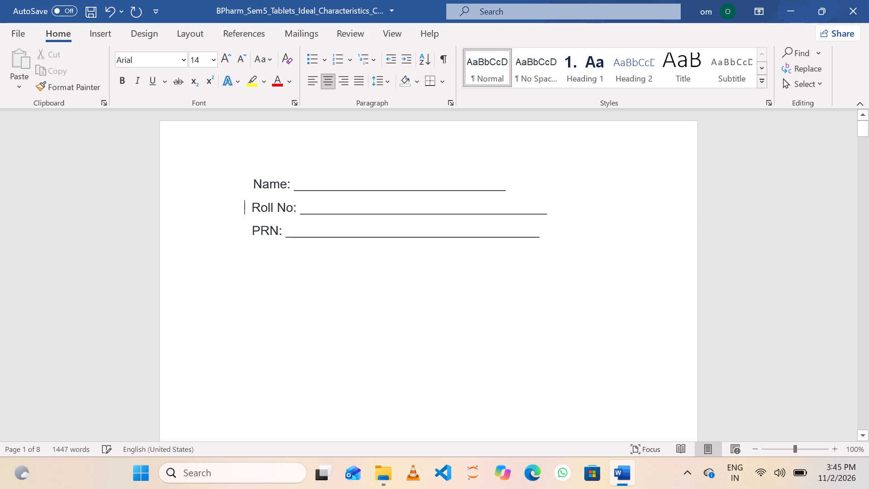
click(286, 224)
click(573, 209)
key(Return)
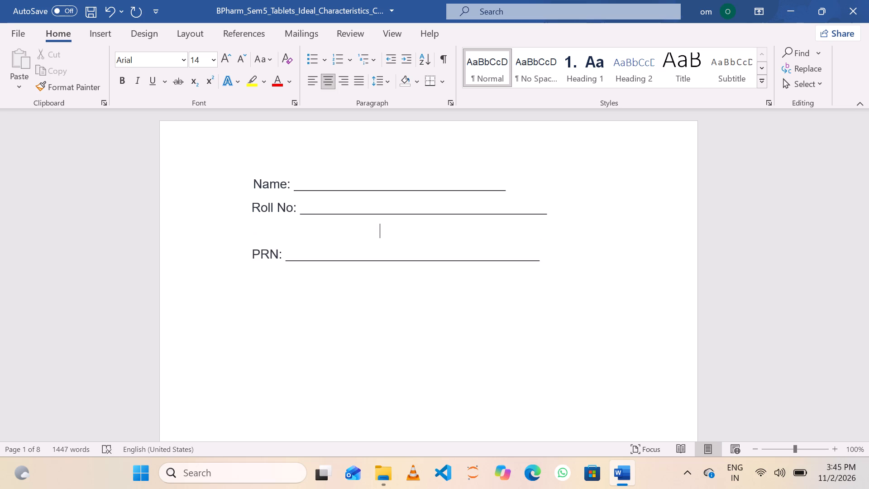
Remove the last underscore from the end of the Name line.
click(524, 187)
key(BackSpace)
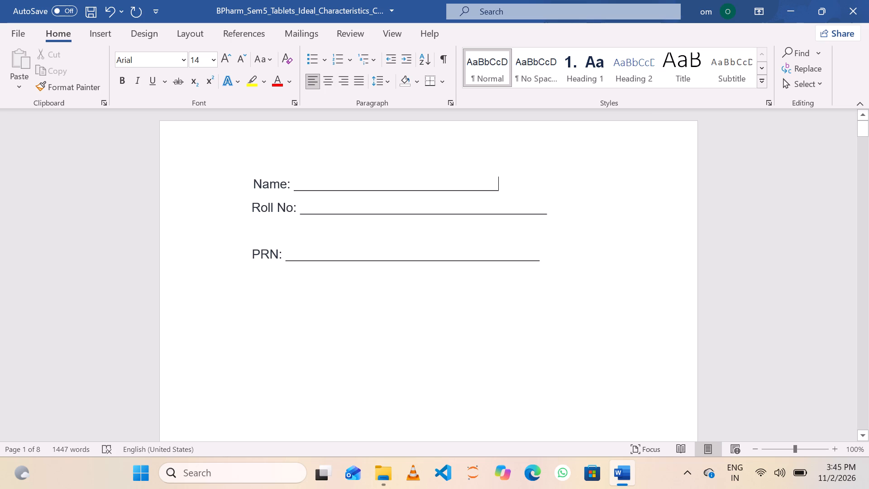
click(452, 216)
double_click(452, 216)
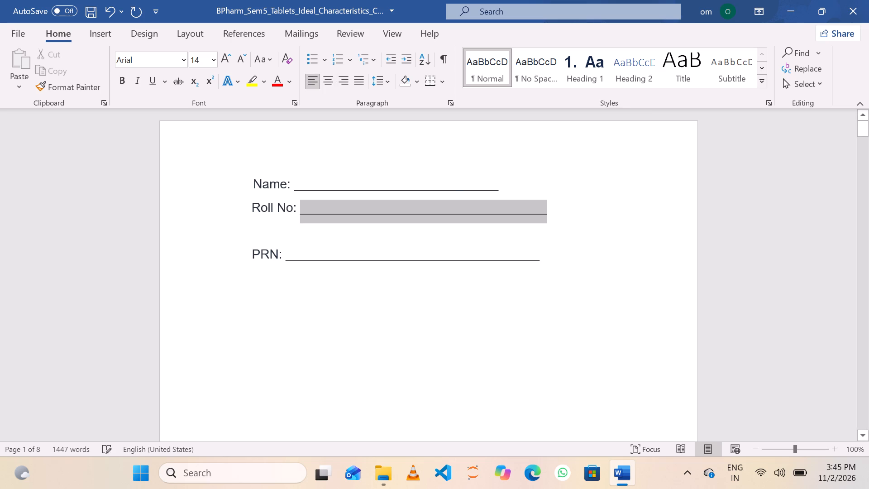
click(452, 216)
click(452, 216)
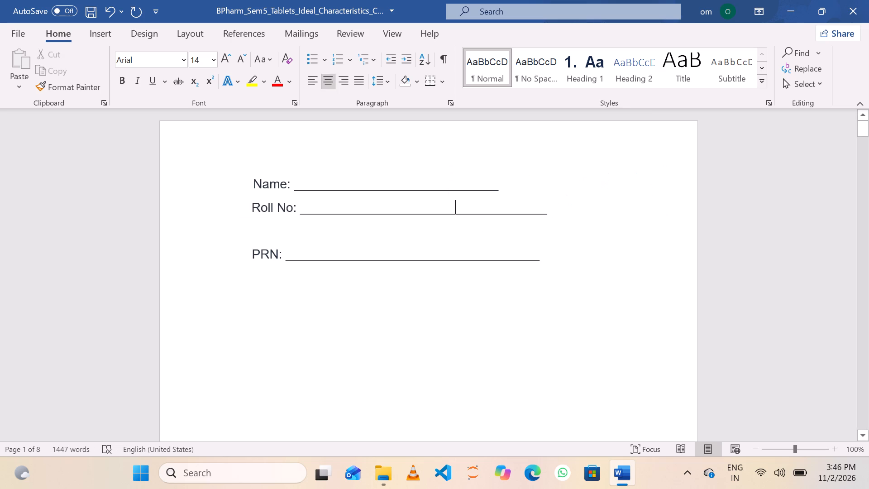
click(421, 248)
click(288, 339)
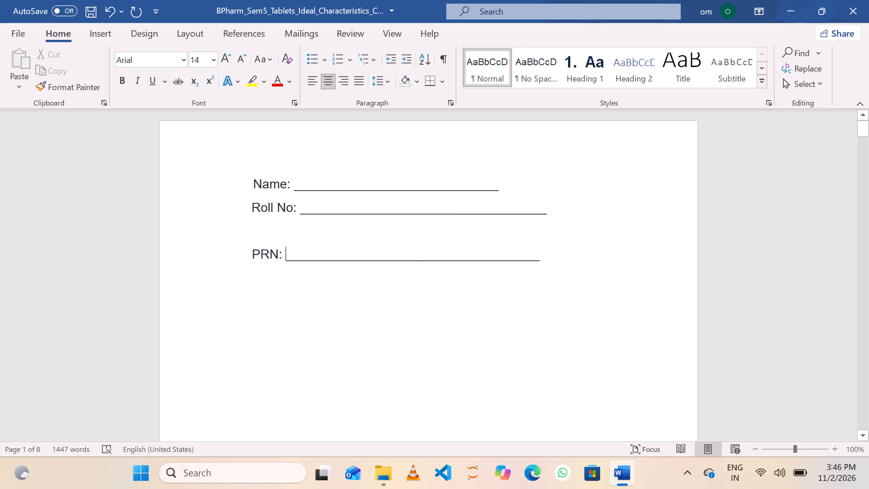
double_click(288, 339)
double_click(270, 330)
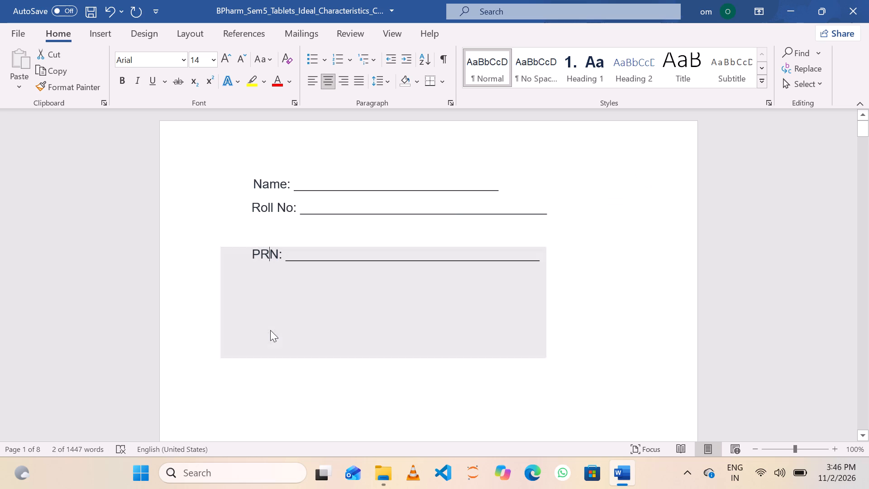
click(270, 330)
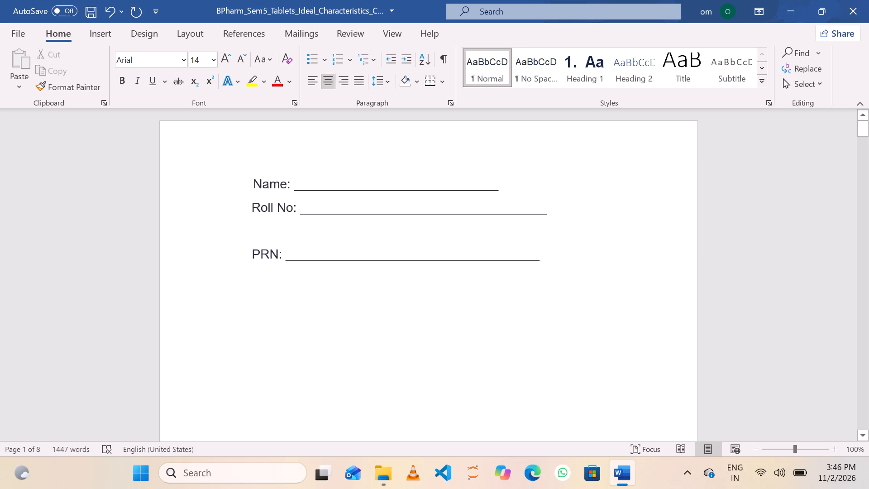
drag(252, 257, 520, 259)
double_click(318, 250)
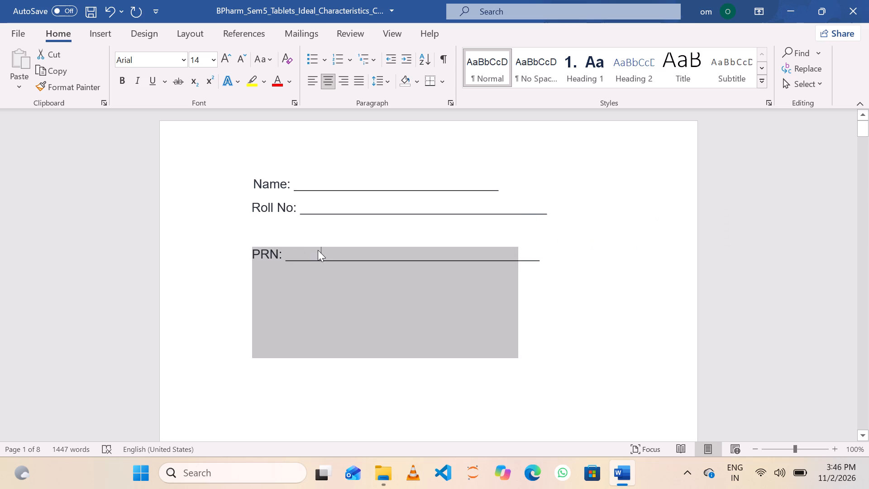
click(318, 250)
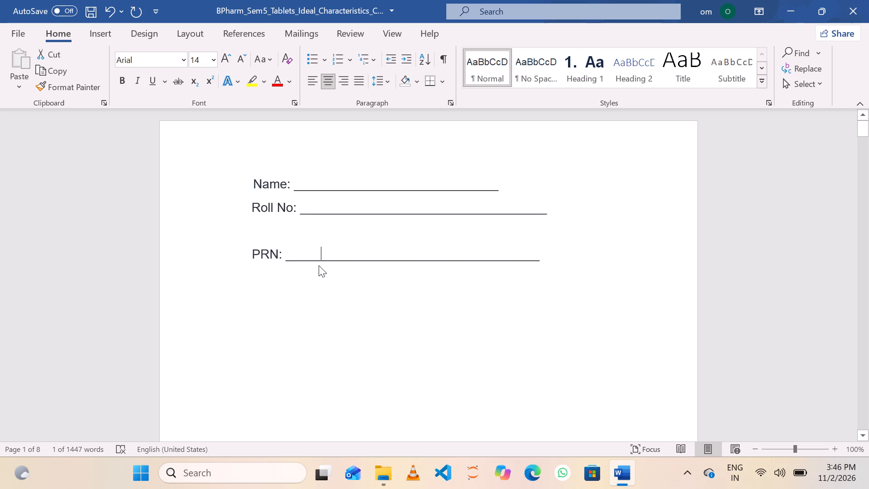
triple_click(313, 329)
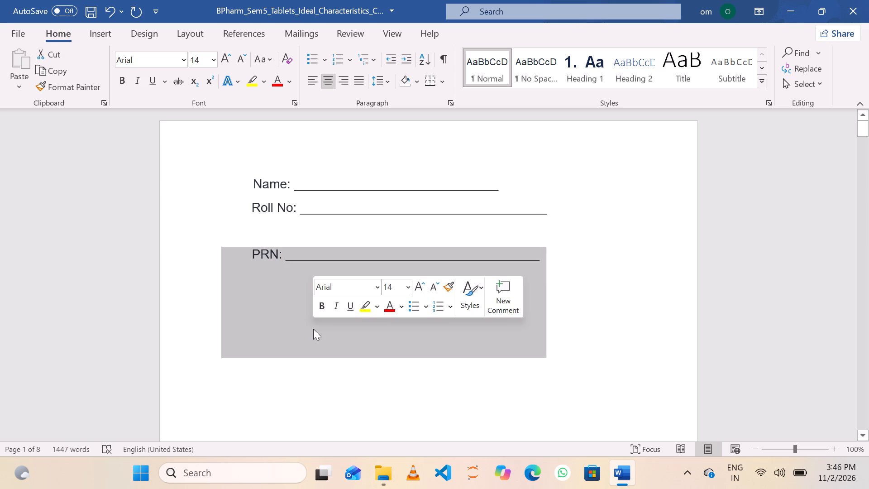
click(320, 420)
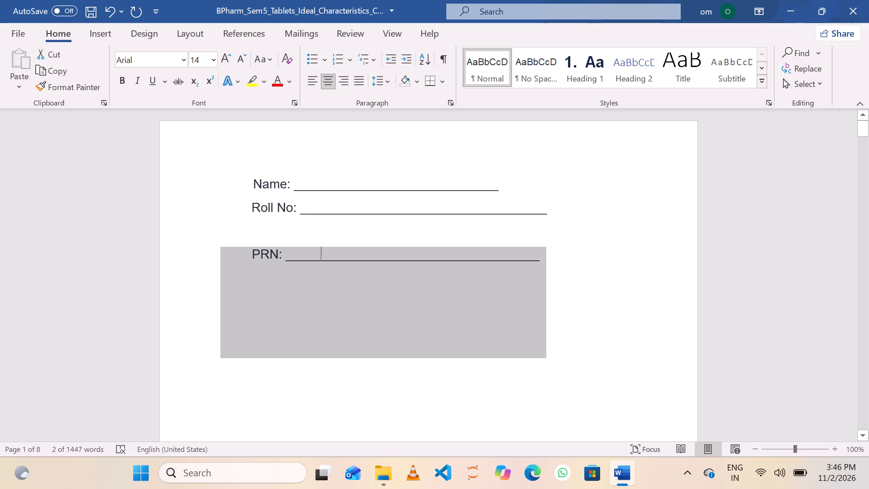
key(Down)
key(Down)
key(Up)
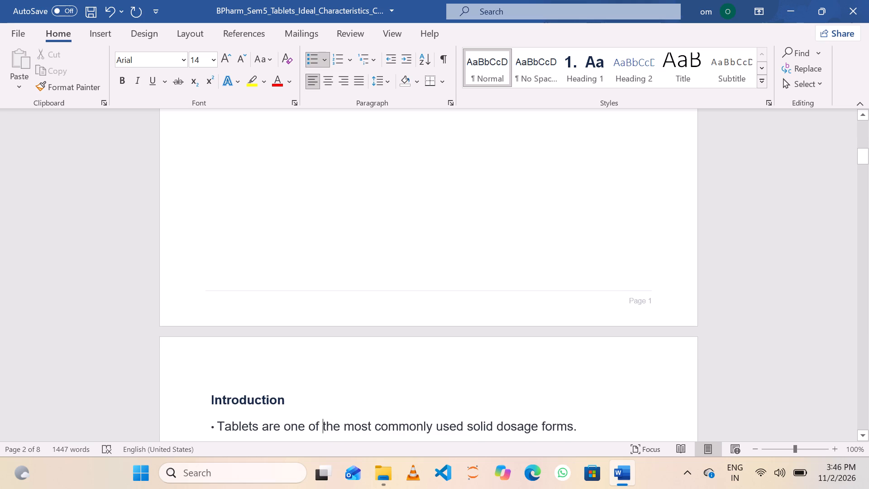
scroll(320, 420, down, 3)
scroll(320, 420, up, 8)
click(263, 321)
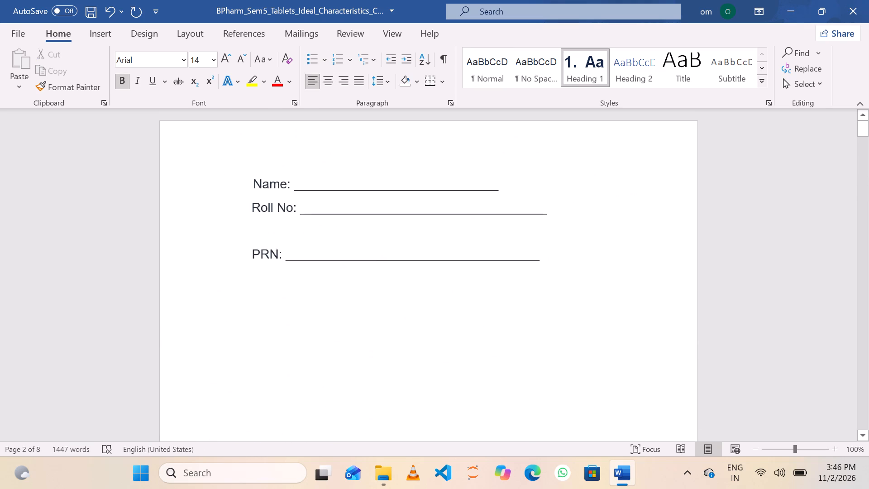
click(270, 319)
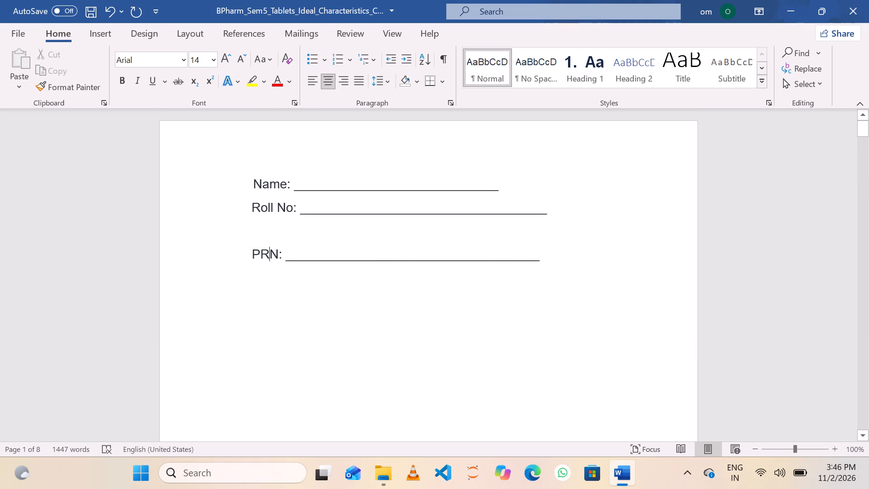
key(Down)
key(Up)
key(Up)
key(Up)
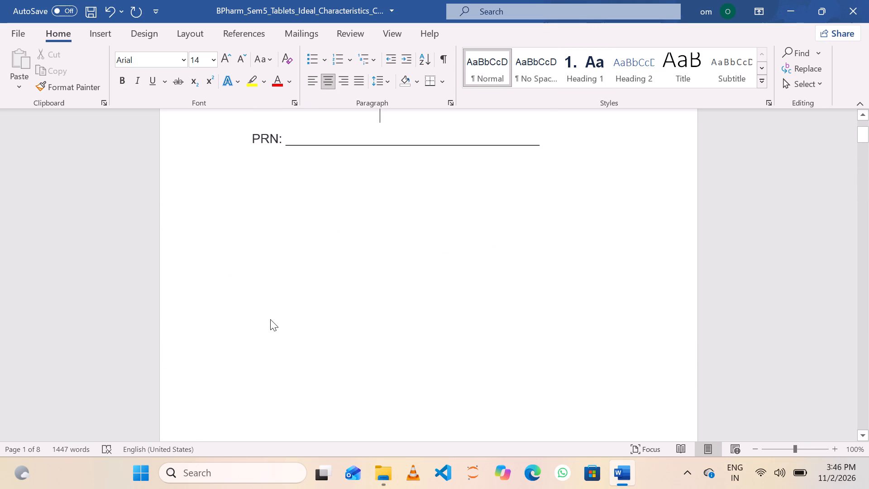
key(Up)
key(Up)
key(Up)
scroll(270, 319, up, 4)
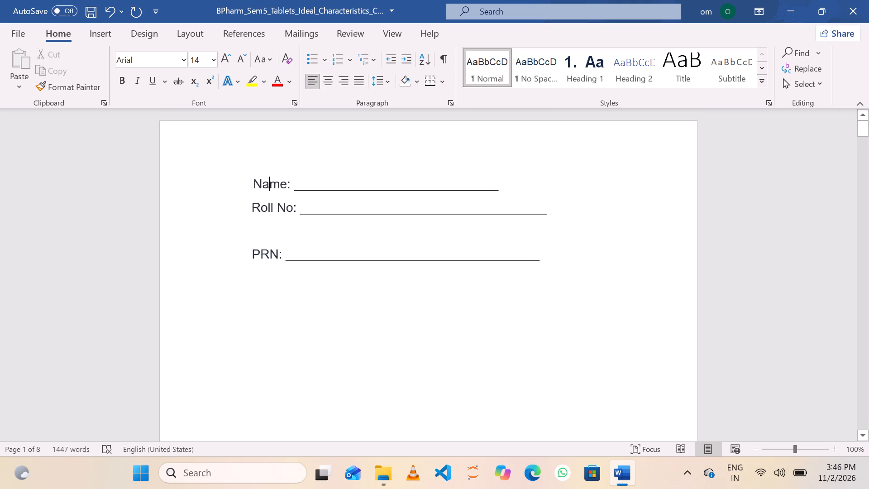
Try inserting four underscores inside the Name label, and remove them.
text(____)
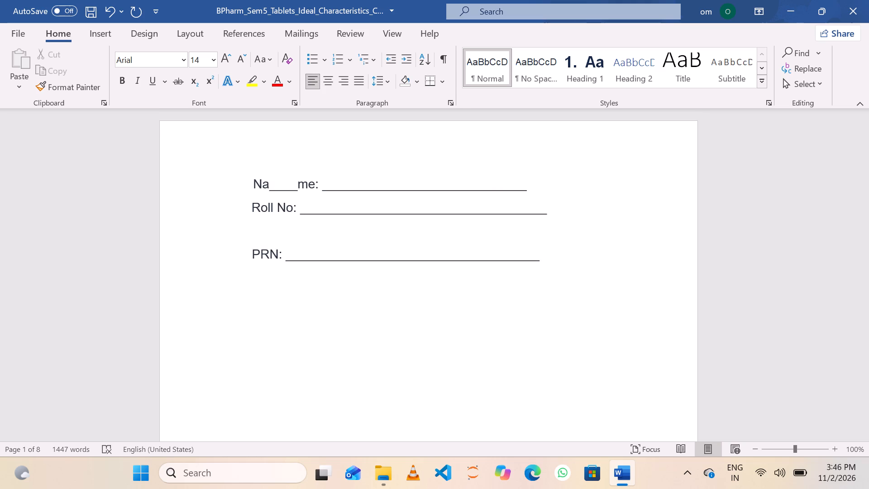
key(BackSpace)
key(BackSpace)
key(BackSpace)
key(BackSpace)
Extend the blank line after the Name label by three underscores at its end.
key(Page_Down)
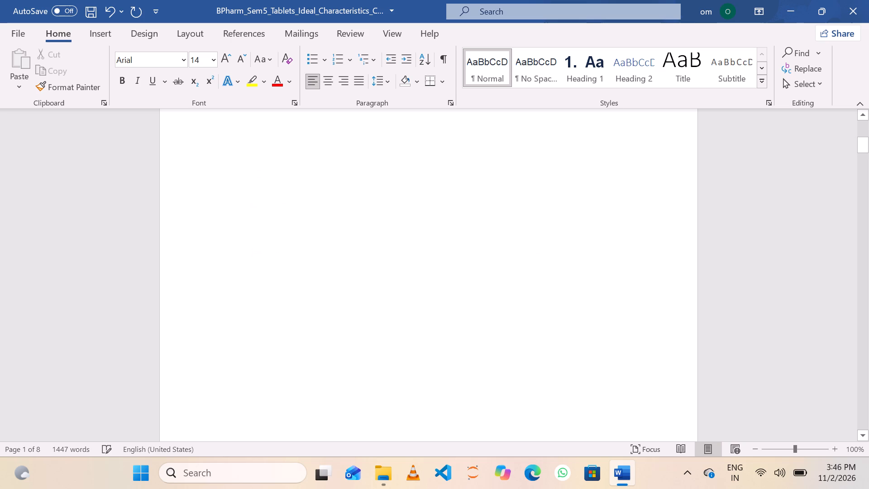
key(Up)
scroll(531, 311, up, 4)
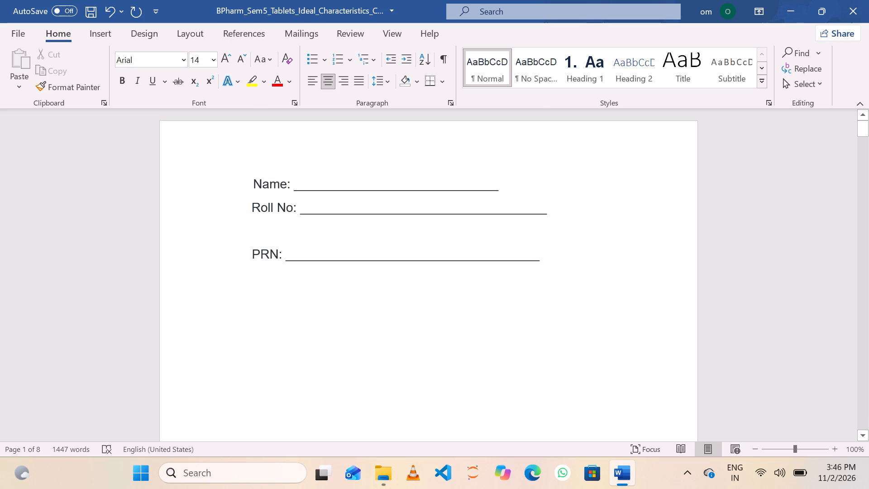
click(502, 184)
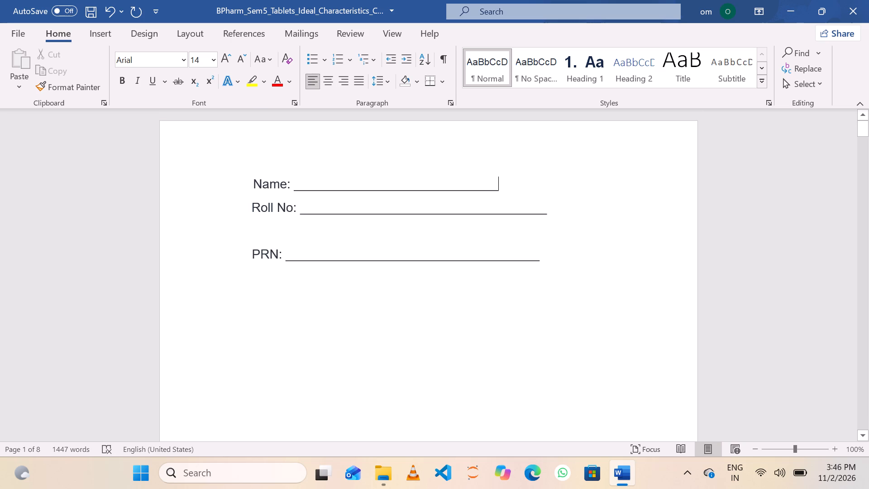
text(___)
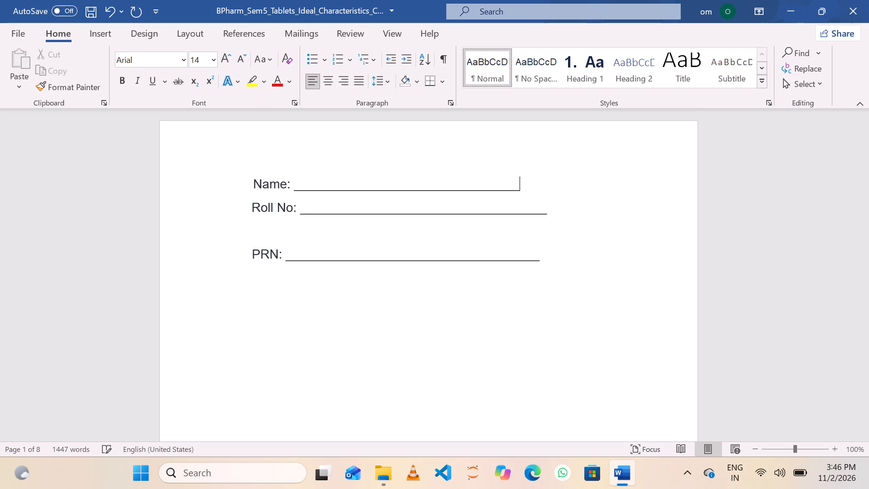
text(____)
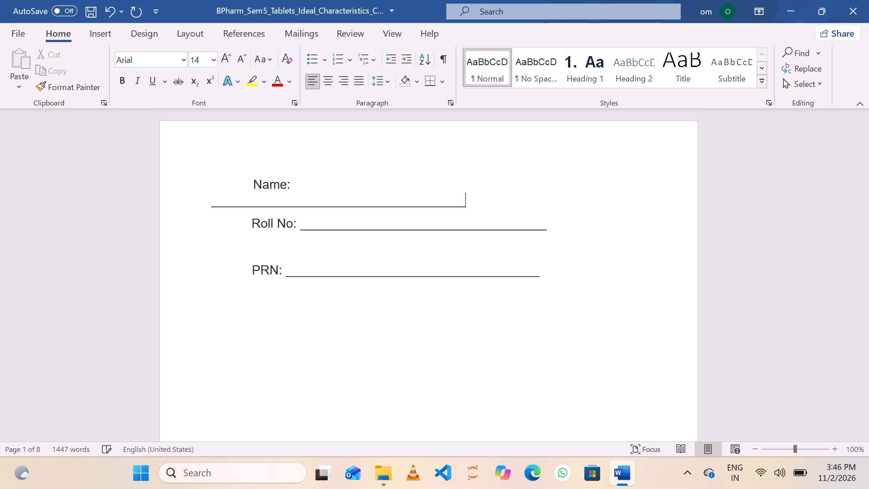
key(ctrl+z)
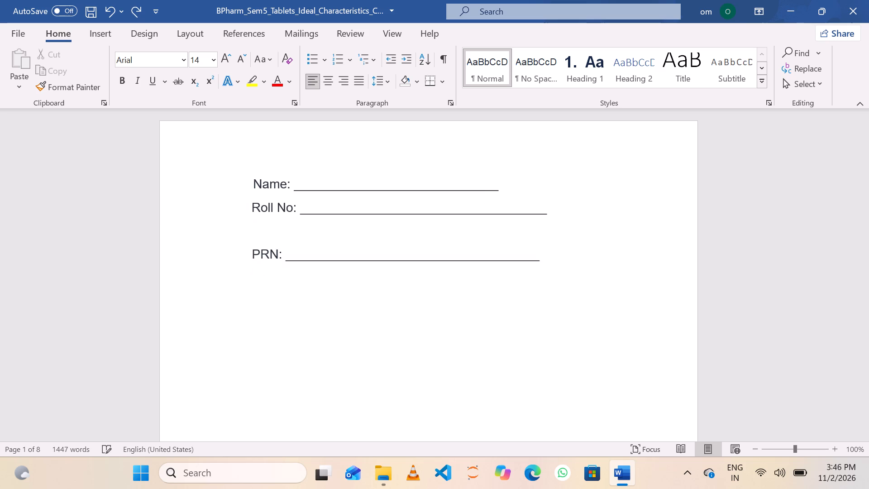
text(___)
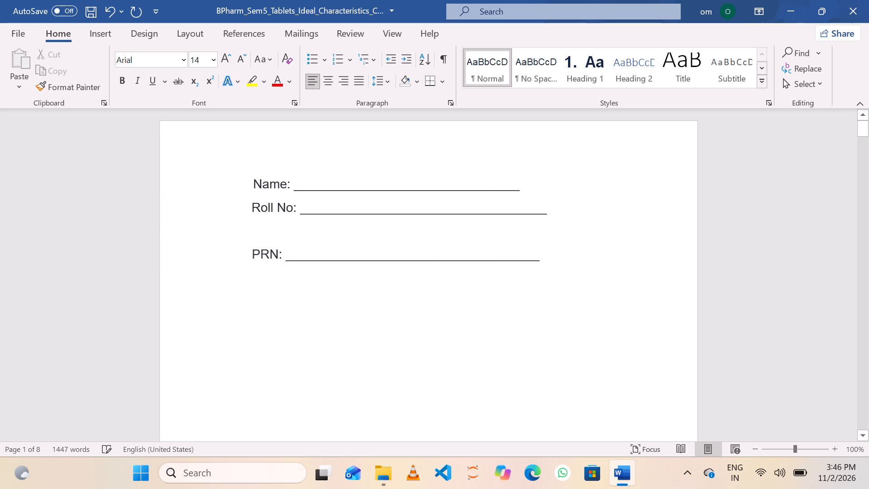
Shorten the blank line after the Roll No label by removing eight underscores from its end.
click(564, 208)
key(BackSpace)
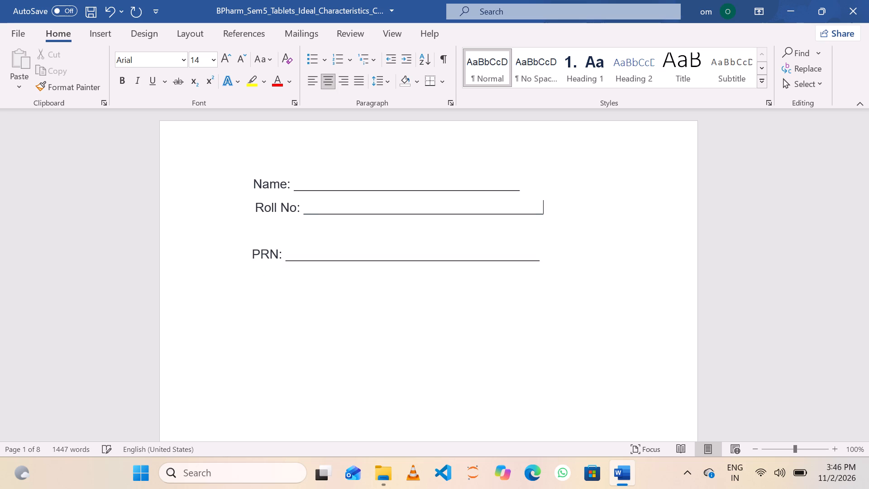
key(BackSpace)
key(BackSpace)
key(BackSpace)
key(BackSpace)
key(BackSpace)
key(BackSpace)
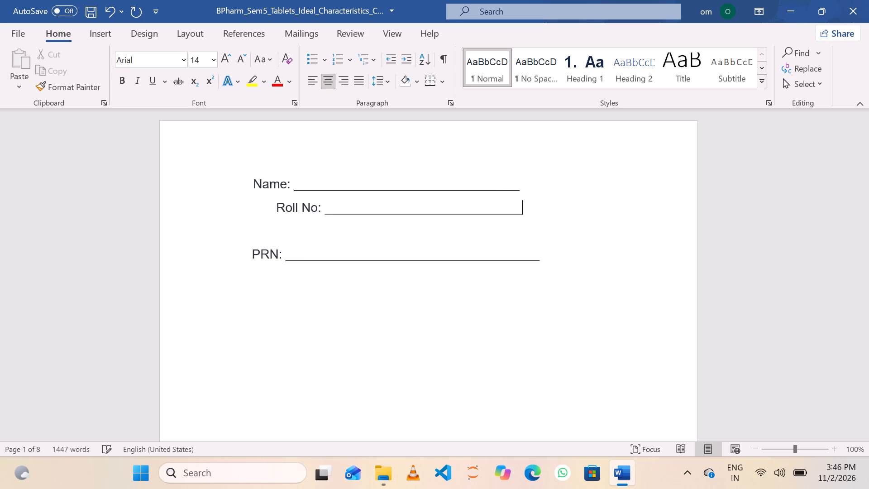
key(BackSpace)
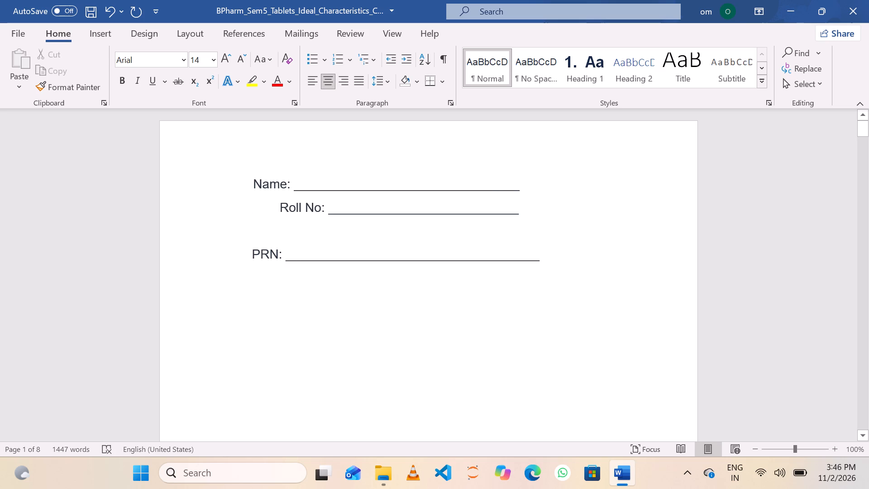
Remove all leading spaces and the centre alignment from the Roll No line, keeping it on its own line below Name.
click(280, 211)
key(BackSpace)
key(BackSpace)
key(BackSpace)
key(BackSpace)
key(BackSpace)
key(BackSpace)
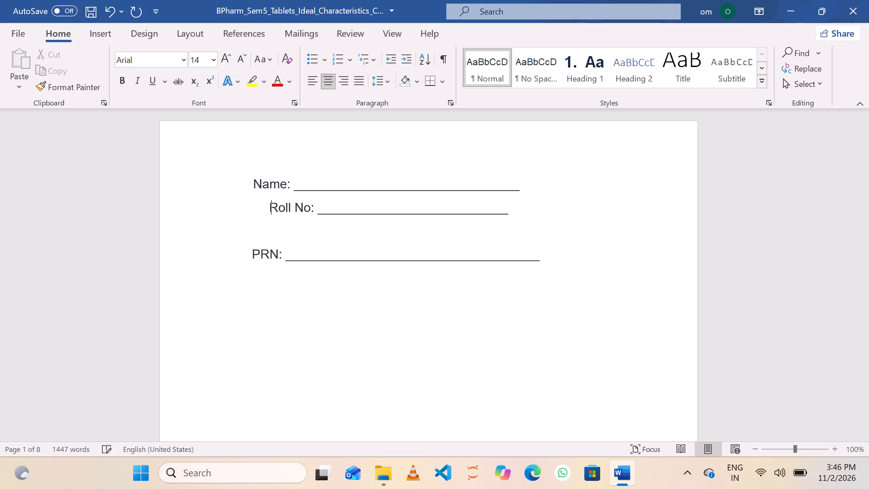
key(BackSpace)
key(BackSpace)
key(BackSpace)
key(BackSpace)
key(BackSpace)
key(BackSpace)
key(BackSpace)
key(BackSpace)
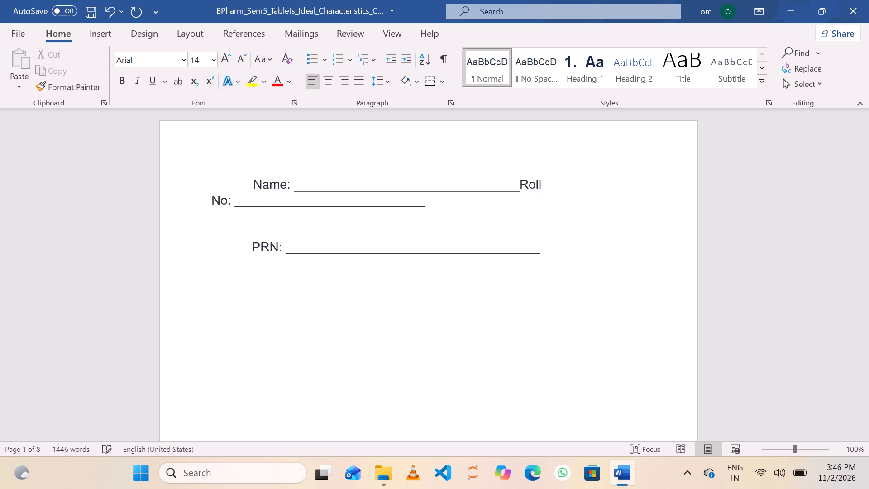
key(ctrl+z)
Indent the Roll No line with 12 leading spaces to line it up under the Name label.
key(space)
key(space)
key(space)
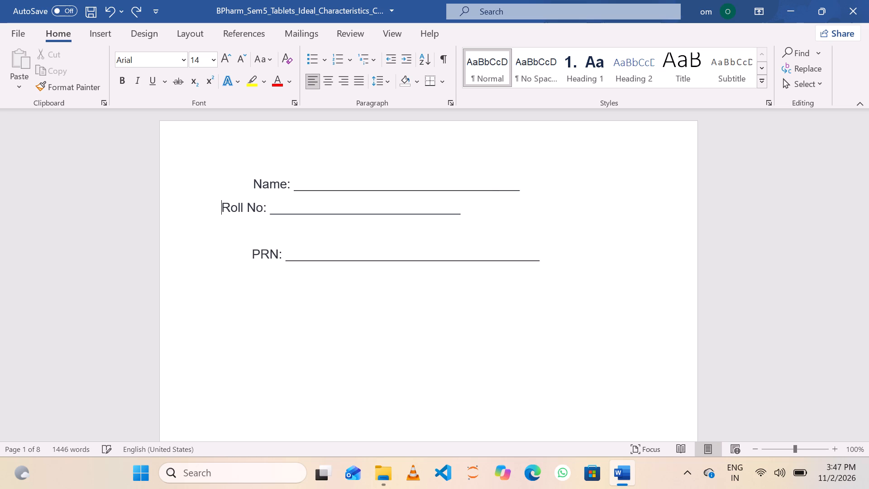
key(space)
key(space)
key(space)
key(space)
key(space)
key(space)
key(space)
key(space)
key(space)
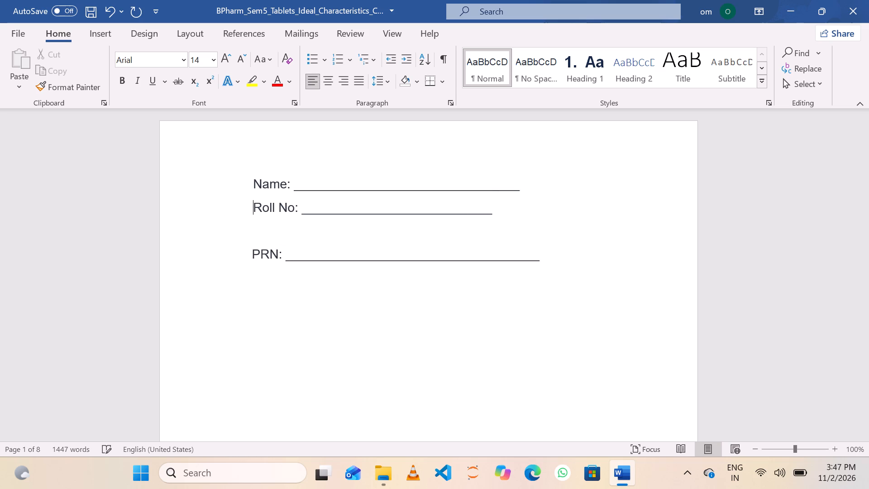
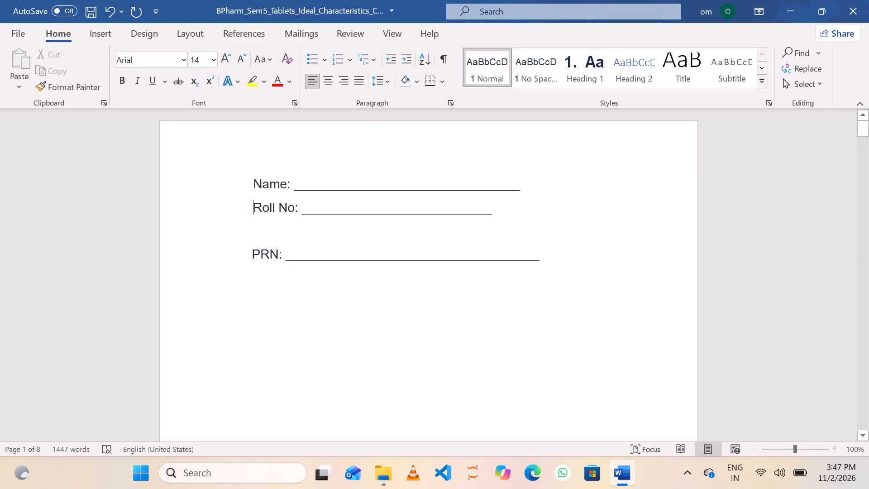
Extend the blank line after the Roll No label by four underscores at its end.
click(490, 218)
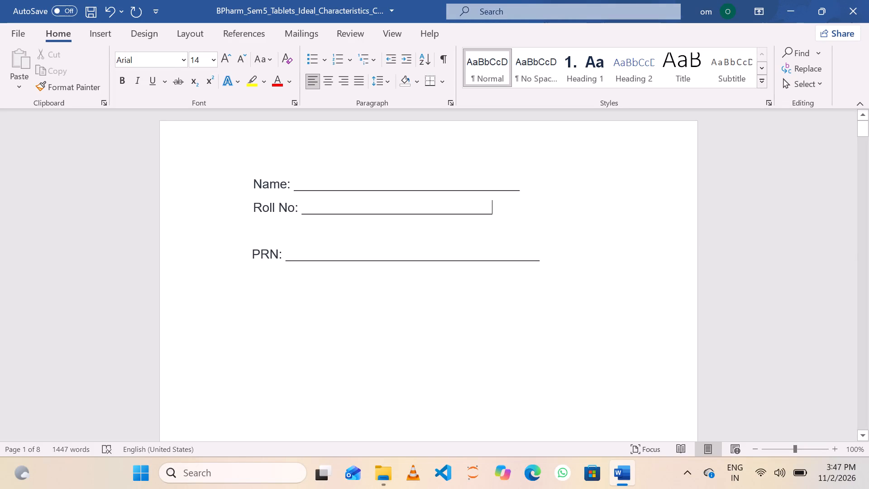
text(____)
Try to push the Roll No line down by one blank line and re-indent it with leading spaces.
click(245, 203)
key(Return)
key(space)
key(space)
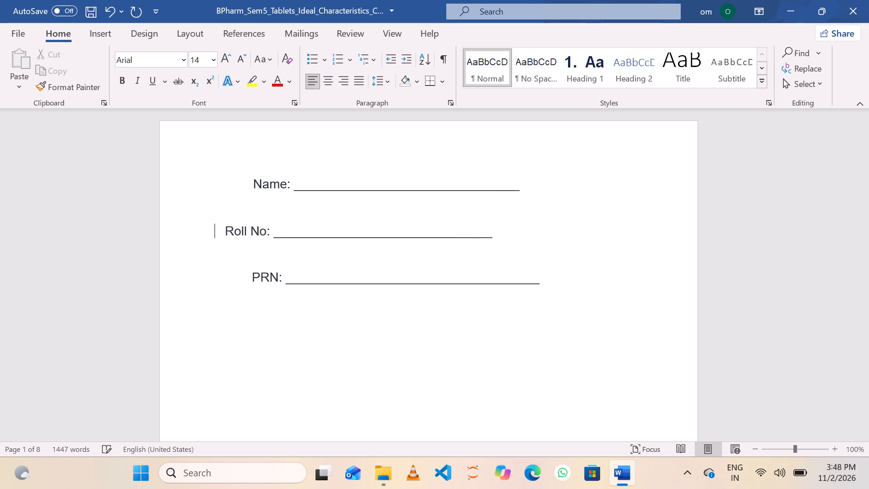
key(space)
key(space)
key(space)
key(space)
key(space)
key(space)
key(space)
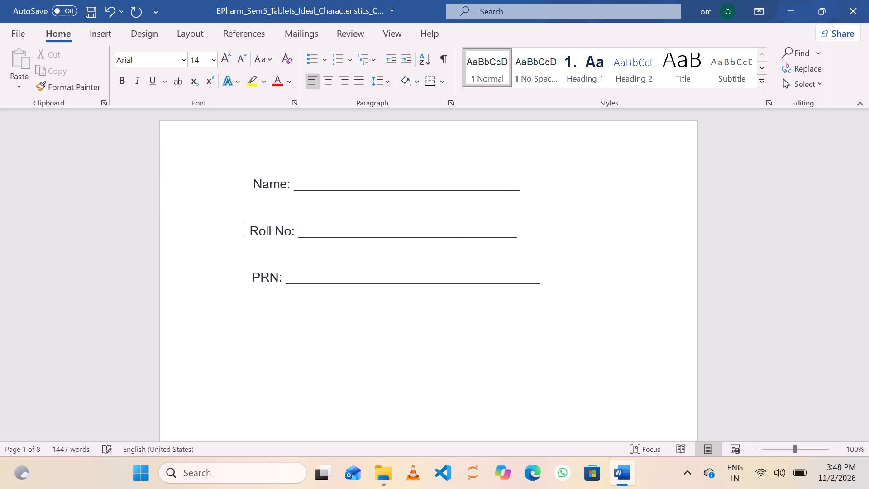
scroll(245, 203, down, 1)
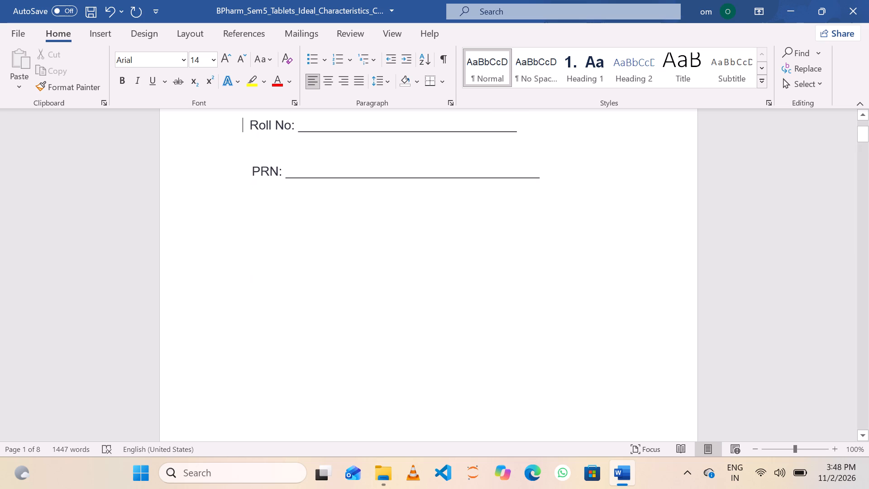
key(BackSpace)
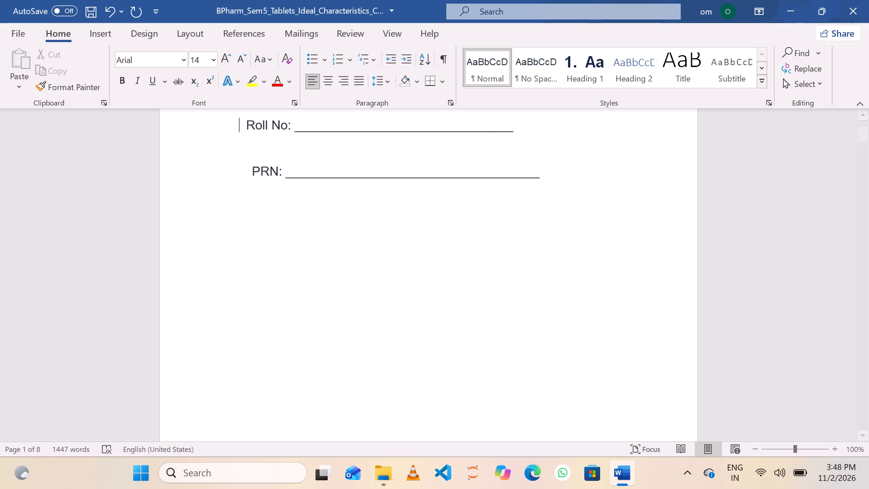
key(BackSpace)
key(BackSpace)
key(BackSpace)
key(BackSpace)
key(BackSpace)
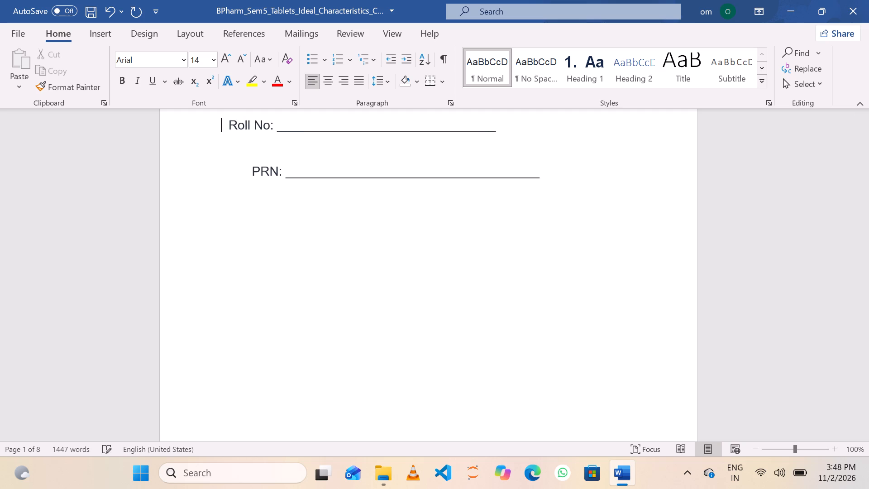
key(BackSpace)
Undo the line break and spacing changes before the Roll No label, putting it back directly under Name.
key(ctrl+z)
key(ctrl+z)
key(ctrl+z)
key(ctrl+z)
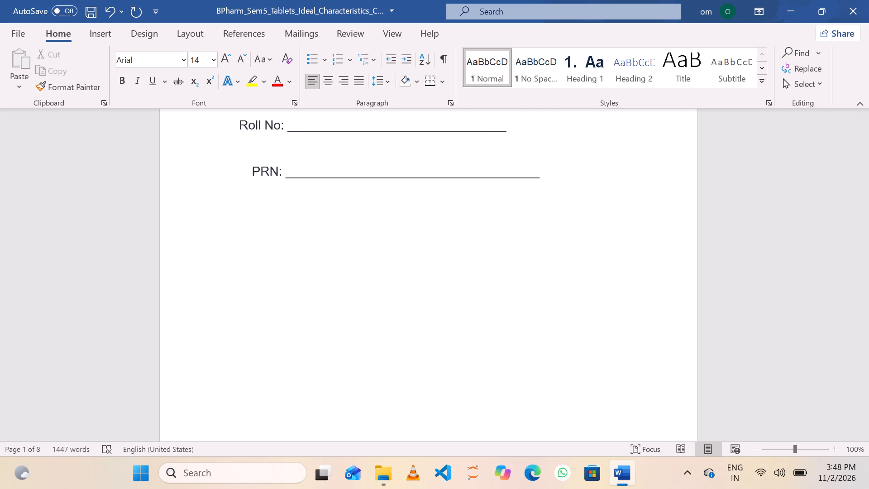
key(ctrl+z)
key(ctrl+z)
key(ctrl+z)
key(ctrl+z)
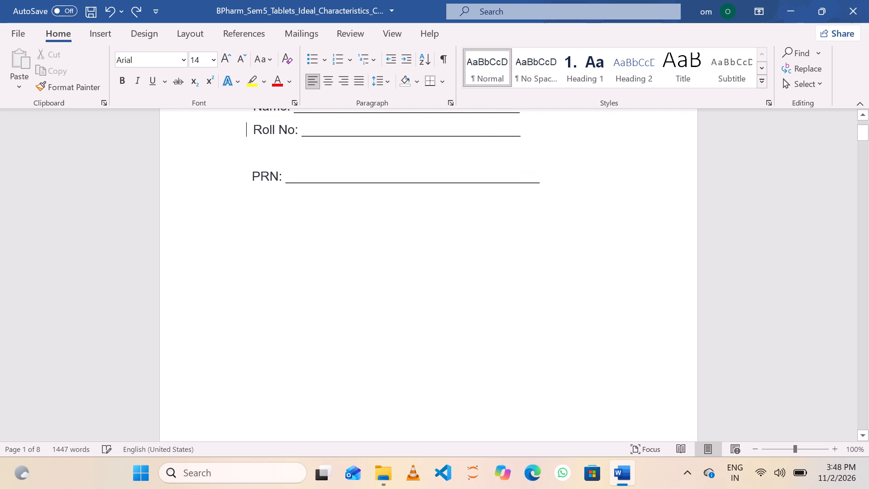
Remove the blank line, leading spaces and centre alignment before PRN, keeping PRN on its own line directly below Roll No.
click(252, 159)
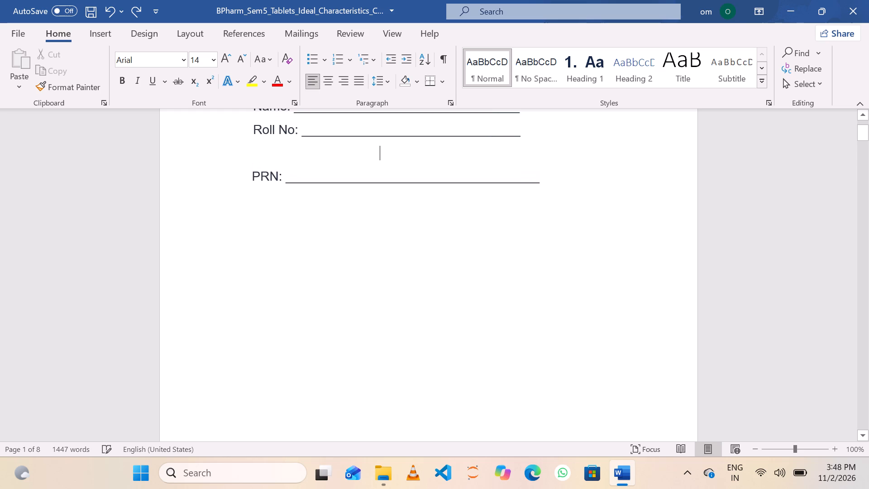
click(246, 177)
key(BackSpace)
key(BackSpace)
key(BackSpace)
key(BackSpace)
key(BackSpace)
key(BackSpace)
key(BackSpace)
key(BackSpace)
key(BackSpace)
key(BackSpace)
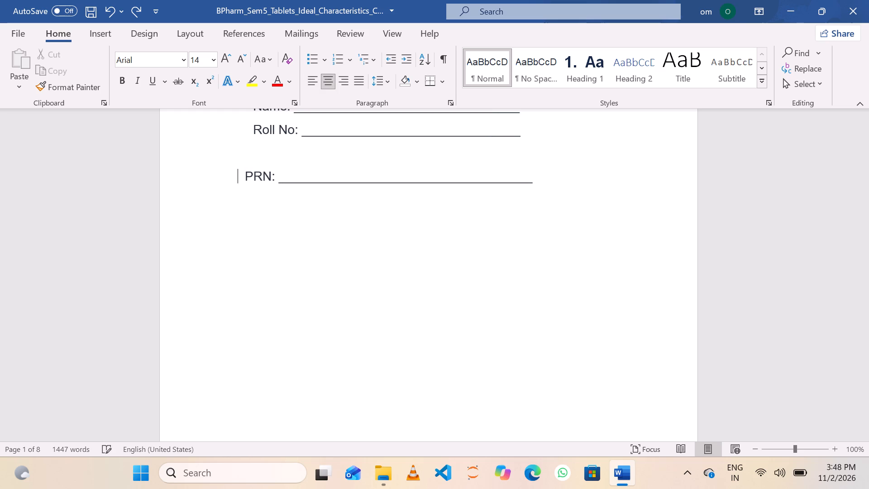
key(BackSpace)
key(BackSpace)
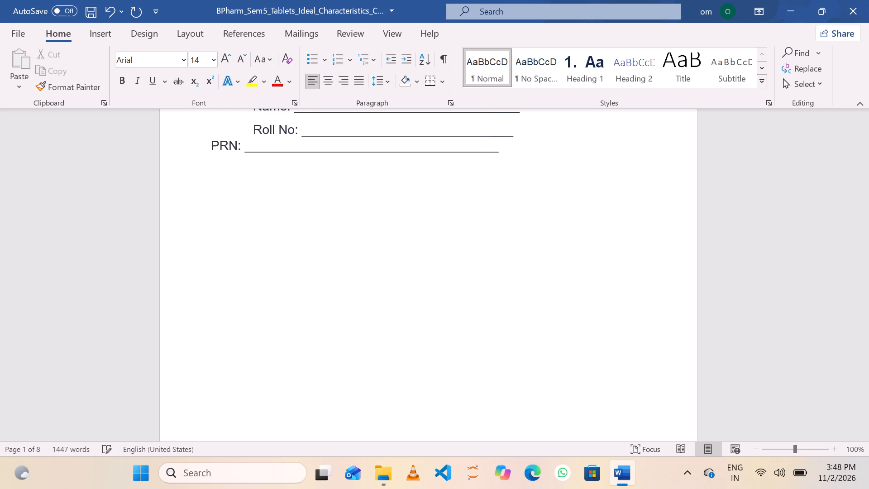
key(Return)
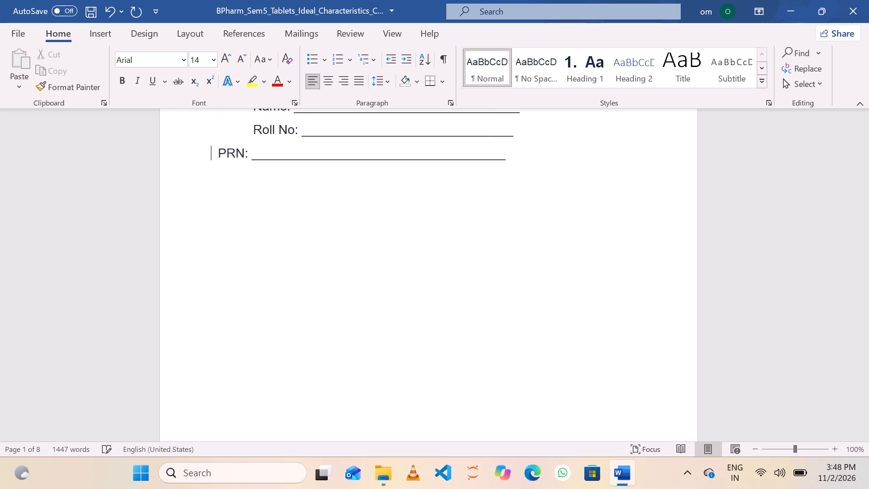
Indent the PRN line with 10 more leading spaces to line it up under the Roll No label.
key(space)
key(space)
key(space)
key(space)
key(space)
key(space)
key(space)
key(space)
key(space)
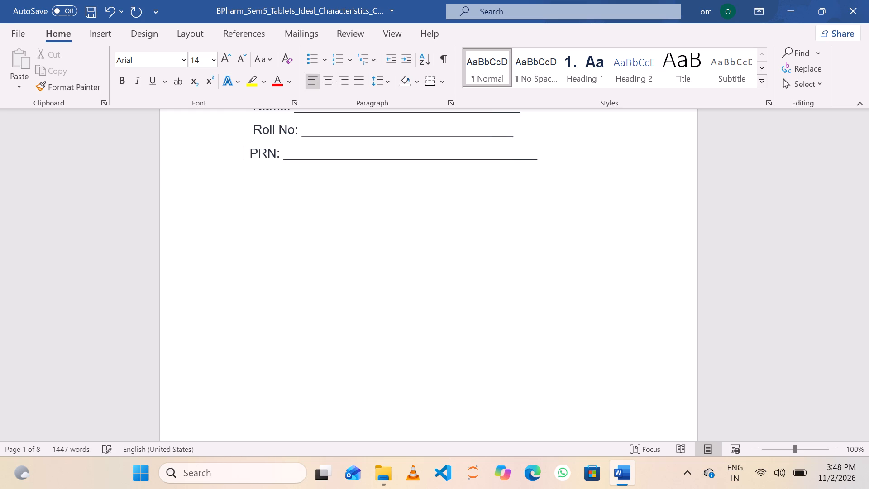
key(space)
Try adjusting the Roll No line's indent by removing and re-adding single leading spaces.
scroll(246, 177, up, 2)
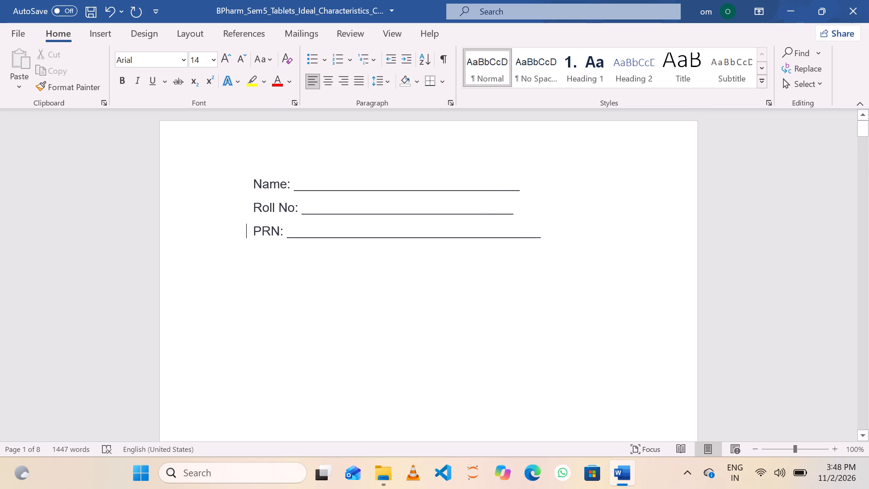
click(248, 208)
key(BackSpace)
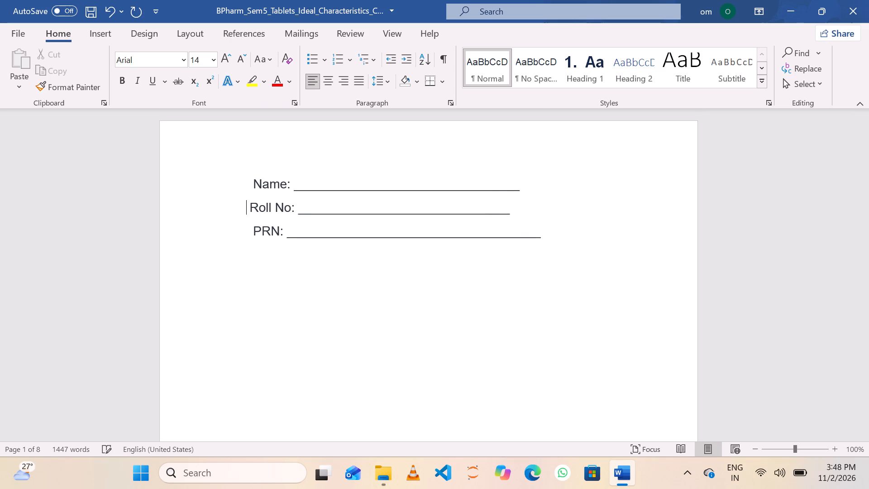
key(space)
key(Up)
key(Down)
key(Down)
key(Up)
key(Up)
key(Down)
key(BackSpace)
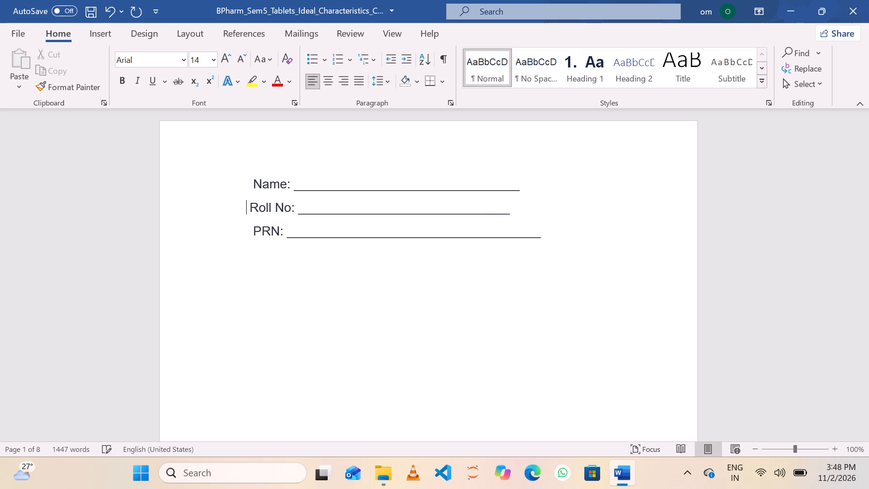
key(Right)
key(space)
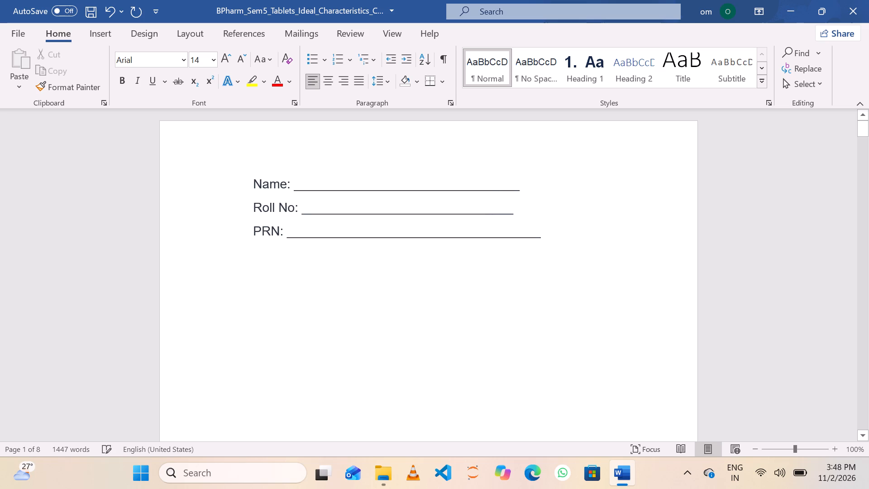
Shorten the blank line after the PRN label by four underscores so it ends level with the Roll No blank.
click(539, 235)
key(BackSpace)
key(BackSpace)
key(BackSpace)
key(BackSpace)
key(BackSpace)
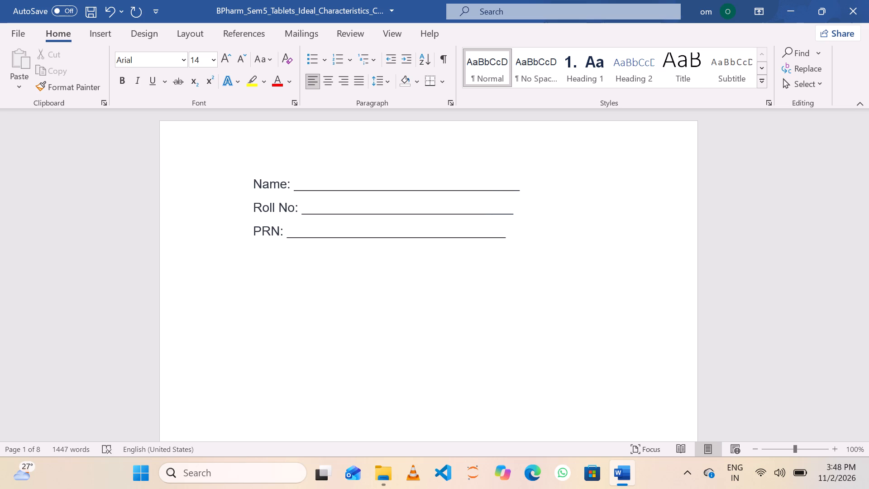
key(shift+underscore)
Start a new line below the PRN line and begin indenting it with leading spaces.
key(Return)
key(space)
key(space)
key(space)
key(space)
key(space)
key(space)
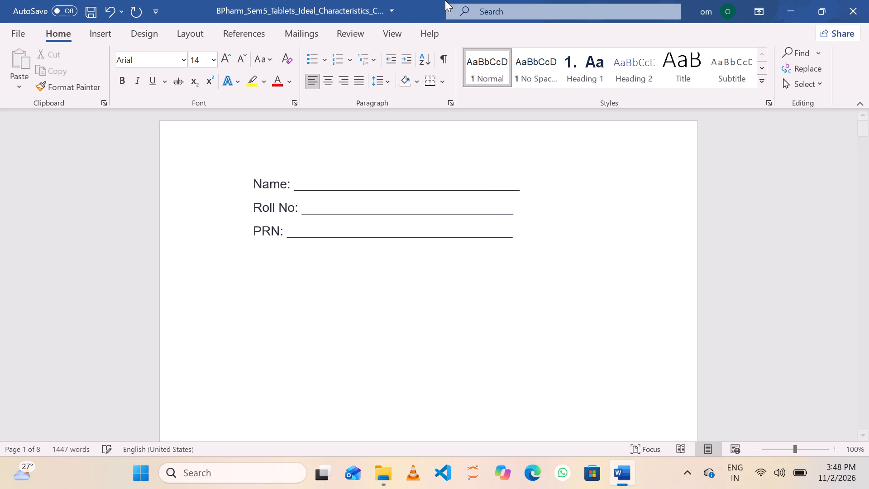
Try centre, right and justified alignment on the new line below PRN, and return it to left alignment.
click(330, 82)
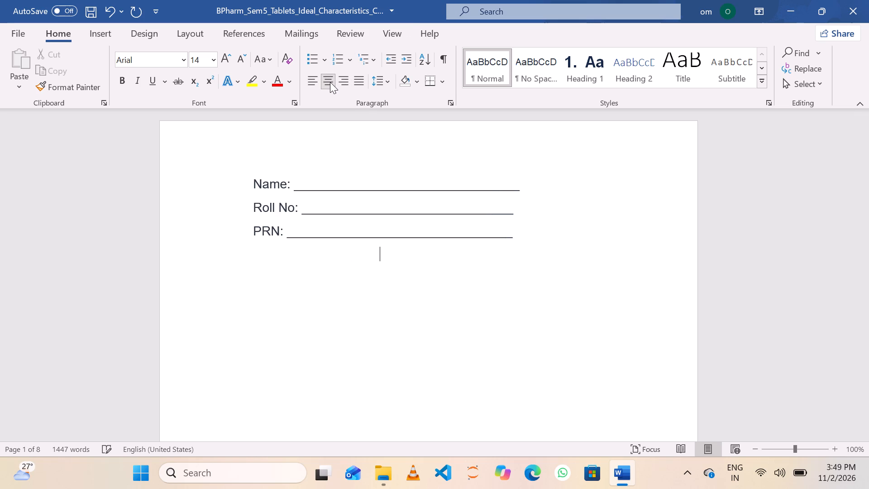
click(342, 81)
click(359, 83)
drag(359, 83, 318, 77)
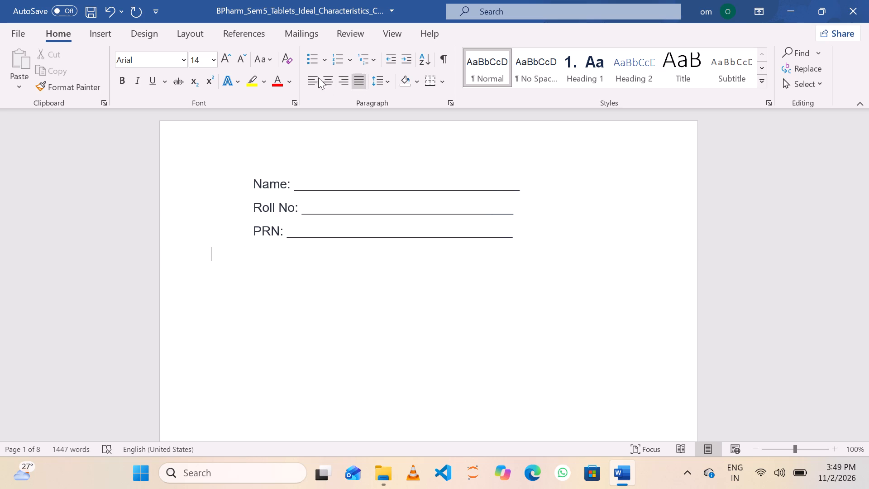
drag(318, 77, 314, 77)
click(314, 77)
Indent the new line below PRN with spaces to align with the labels above, and enter the label "Subject:".
key(space)
key(space)
key(space)
key(space)
key(space)
key(space)
key(space)
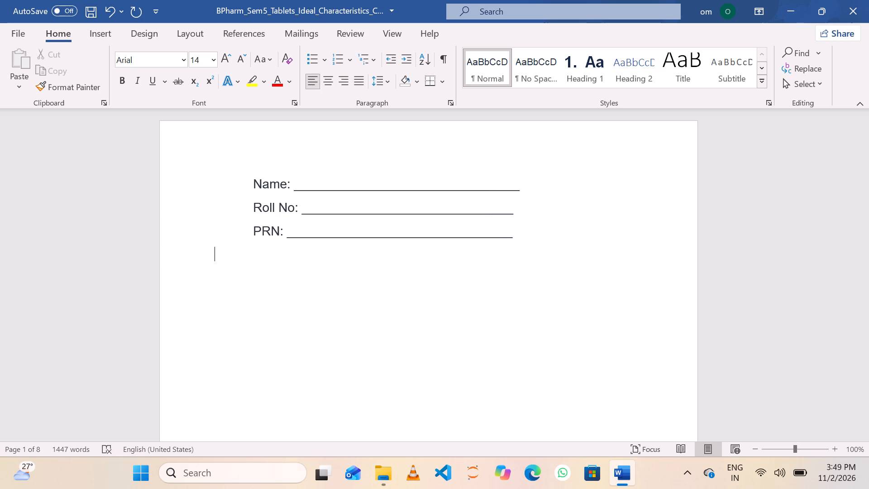
key(space)
key(space)
key(space)
key(space)
key(space)
key(s)
text(ubjec)
key(t)
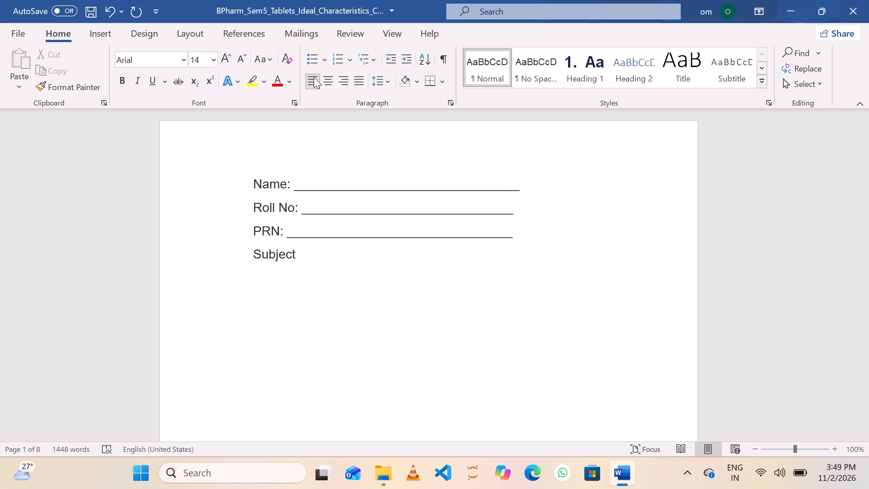
key(shift+colon)
Add an underscore blank after "Subject:" ending about level with the PRN blank, and start a new line below.
key(shift+underscore)
key(shift+underscore)
key(shift+underscore)
key(shift+underscore)
key(shift+underscore)
key(shift+underscore)
key(shift+underscore)
key(shift+underscore)
key(shift+underscore)
key(shift+underscore)
key(shift+underscore)
key(shift+underscore)
key(shift+underscore)
key(shift+underscore)
key(shift+underscore)
key(shift+underscore)
key(shift+underscore)
key(shift+underscore)
key(shift+underscore)
key(shift+underscore)
key(Return)
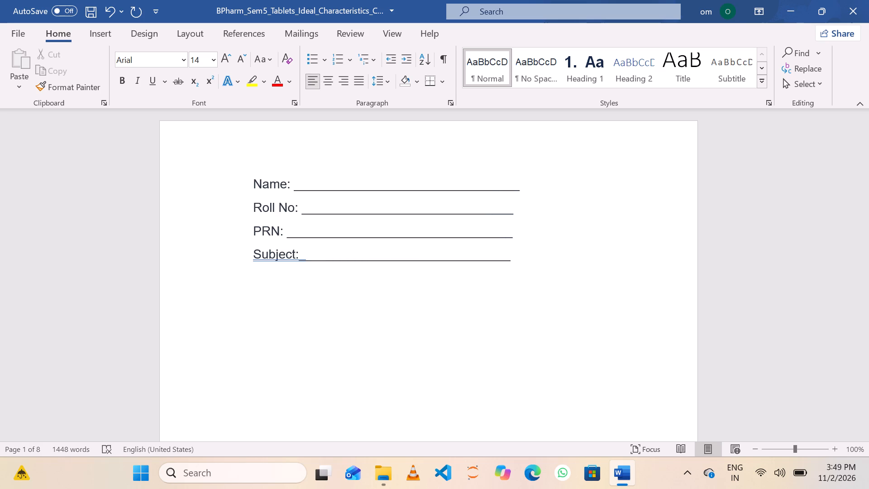
Insert a single space between the "Subject:" label and its blank.
click(297, 262)
key(Right)
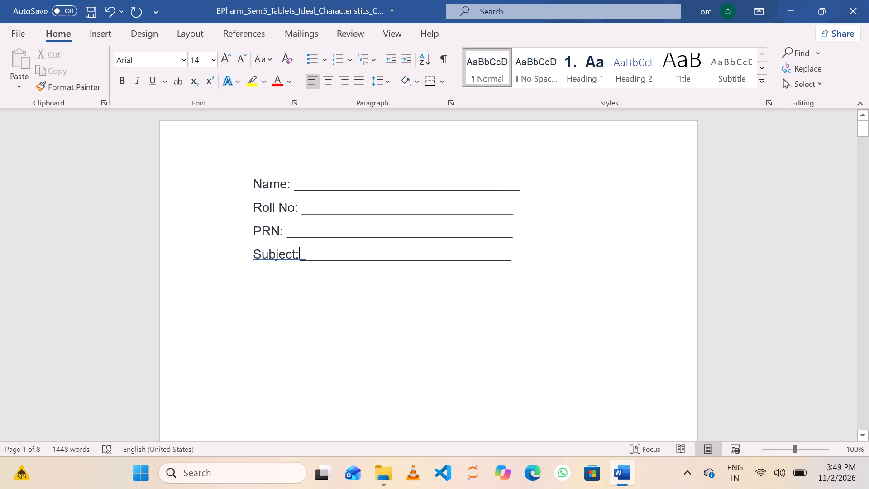
key(space)
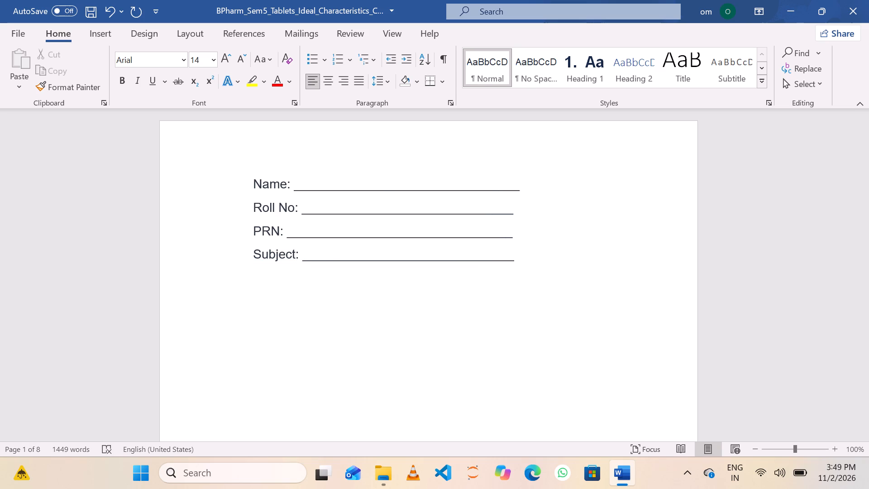
key(BackSpace)
key(Down)
click(297, 257)
key(Right)
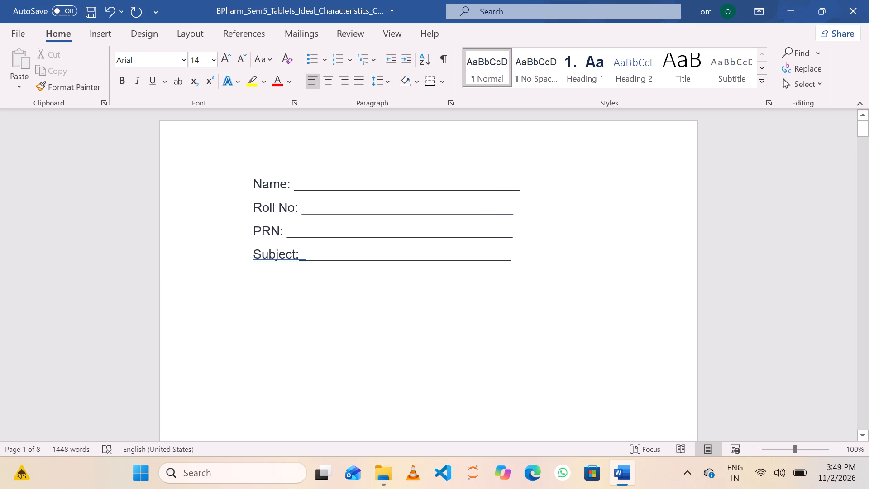
key(space)
Start a new line directly below the Subject line and indent it with twelve spaces to align with the labels above.
click(529, 250)
key(Return)
key(space)
key(space)
key(space)
key(space)
key(space)
key(space)
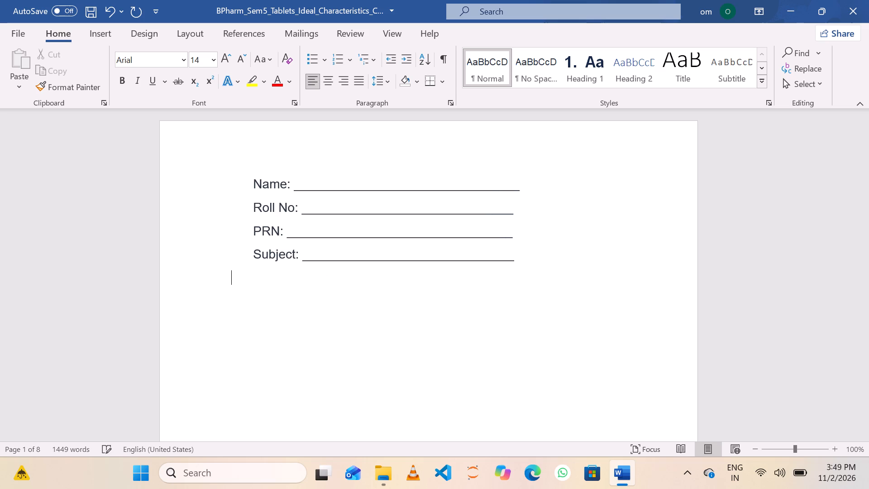
key(space)
key(space)
key(space)
key(space)
key(space)
key(space)
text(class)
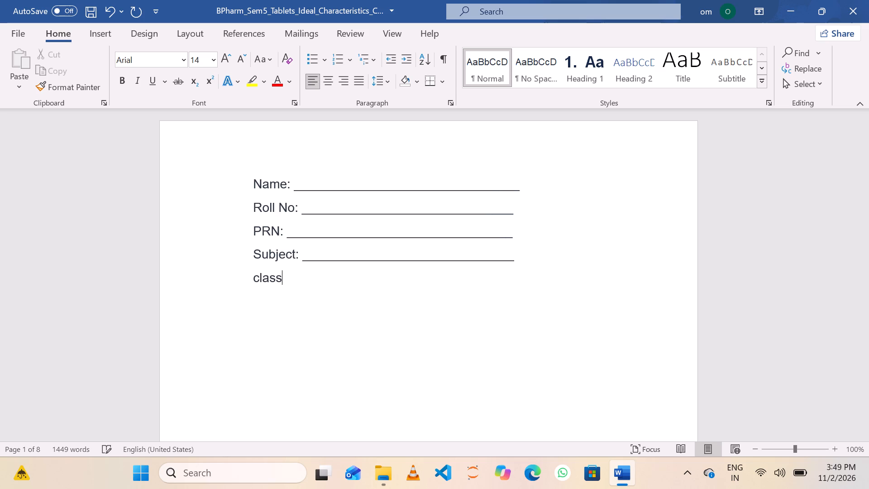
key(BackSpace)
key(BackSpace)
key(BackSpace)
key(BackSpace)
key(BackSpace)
Enter the label "Class:" with a capital C and a trailing space on the indented line below Subject.
key(c)
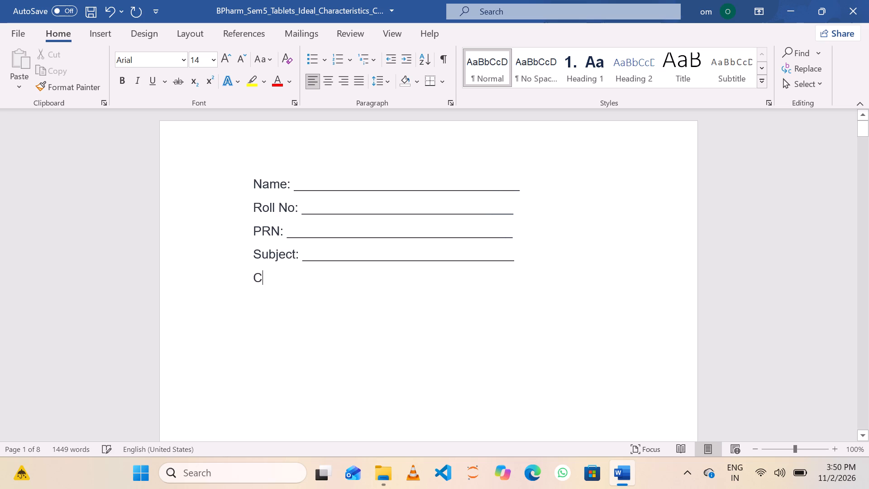
text(lass)
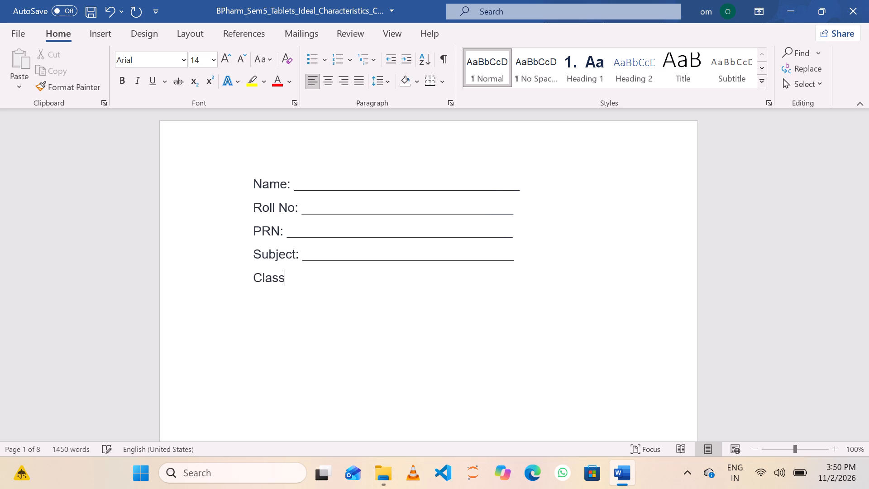
key(shift+colon)
key(space)
Add an underscore blank after the "Class:" label, ending about level with the blanks above.
key(shift+underscore)
key(shift+underscore)
key(shift+underscore)
key(shift+underscore)
key(shift+underscore)
key(shift+underscore)
key(shift+underscore)
key(shift+underscore)
key(shift+underscore)
key(shift+underscore)
key(shift+underscore)
key(shift+underscore)
key(shift+underscore)
key(shift+underscore)
key(shift+underscore)
key(shift+underscore)
key(shift+underscore)
key(shift+underscore)
key(shift+underscore)
key(shift+underscore)
key(Delete)
key(BackSpace)
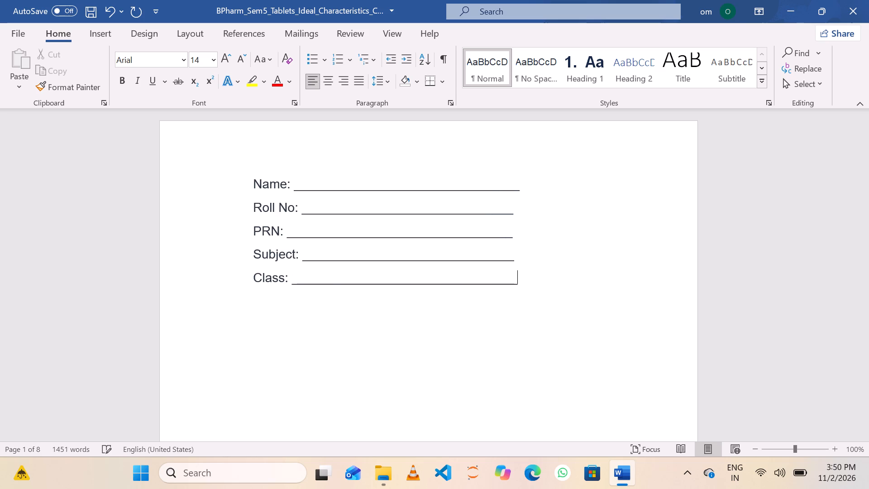
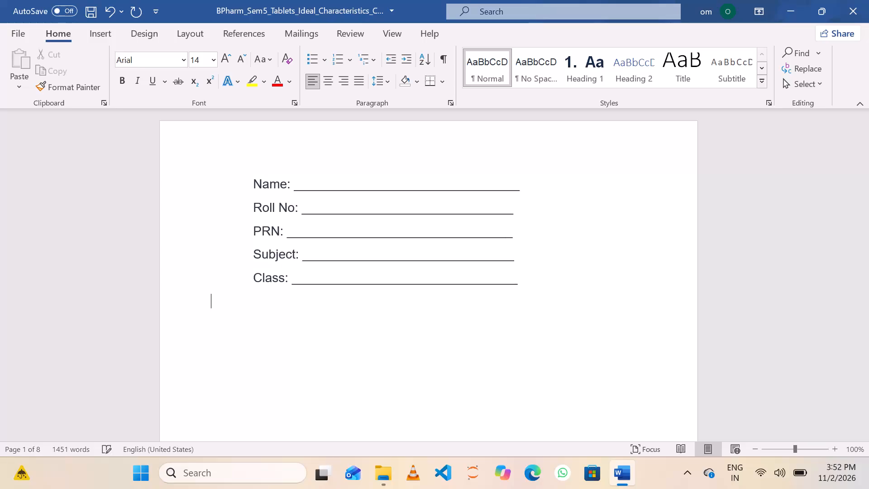
Indent the new line below Class with eleven more spaces to align it with the labels above.
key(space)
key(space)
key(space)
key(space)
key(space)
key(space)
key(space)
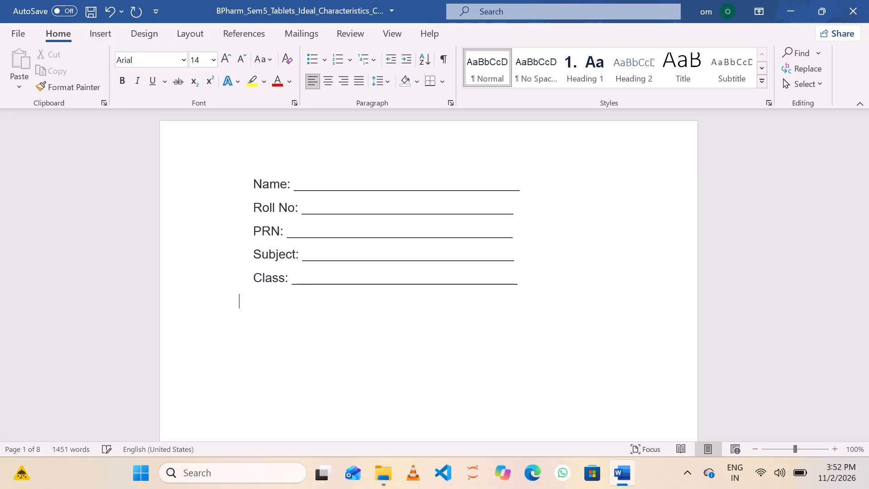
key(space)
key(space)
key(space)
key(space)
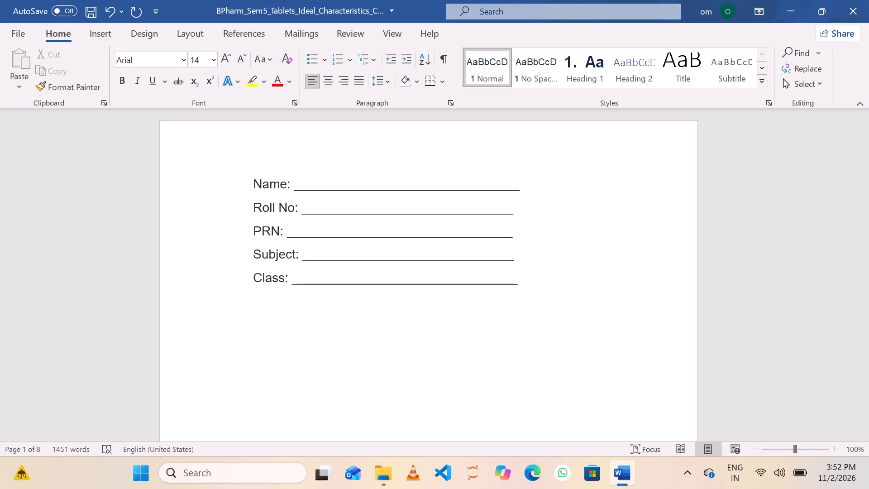
Enter the label "Date:" with a capital D and a trailing space on the indented line below Class.
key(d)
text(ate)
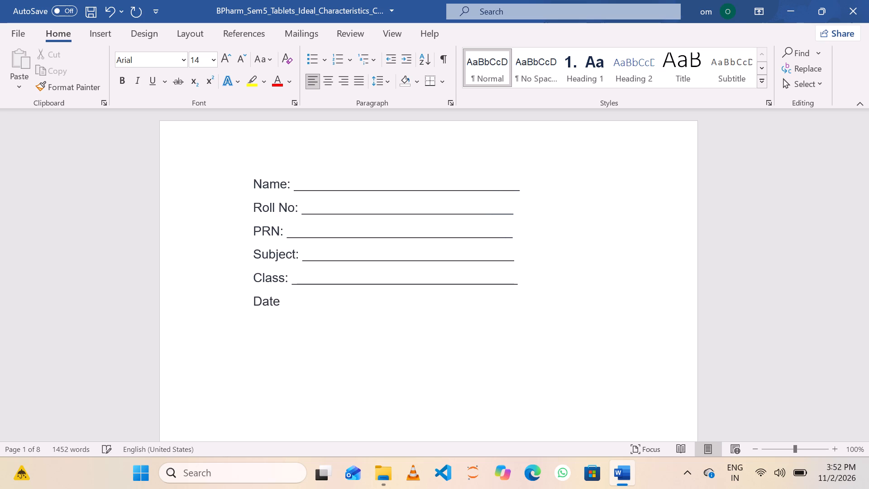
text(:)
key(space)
Add an underscore blank after the "Date:" label, ending about level with the PRN blank.
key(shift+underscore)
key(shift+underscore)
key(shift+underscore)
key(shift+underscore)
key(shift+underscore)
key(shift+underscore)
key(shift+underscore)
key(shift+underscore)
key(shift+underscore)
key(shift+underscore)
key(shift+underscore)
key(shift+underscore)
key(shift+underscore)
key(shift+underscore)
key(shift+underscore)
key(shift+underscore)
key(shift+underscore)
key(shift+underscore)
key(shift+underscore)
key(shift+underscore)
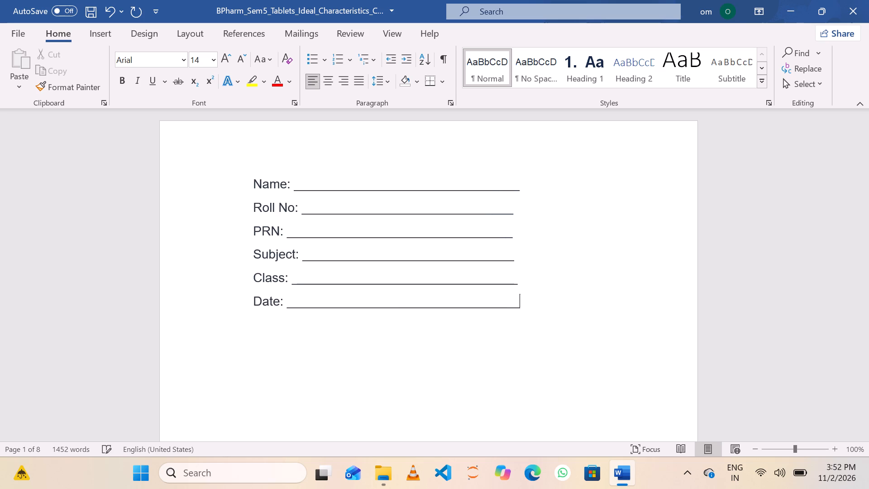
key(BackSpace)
Examine the cover page's layout up close and alongside the following pages, checking how the labels and blanks line up.
scroll(529, 250, left, 1)
scroll(529, 250, down, 3)
scroll(529, 250, up, 5)
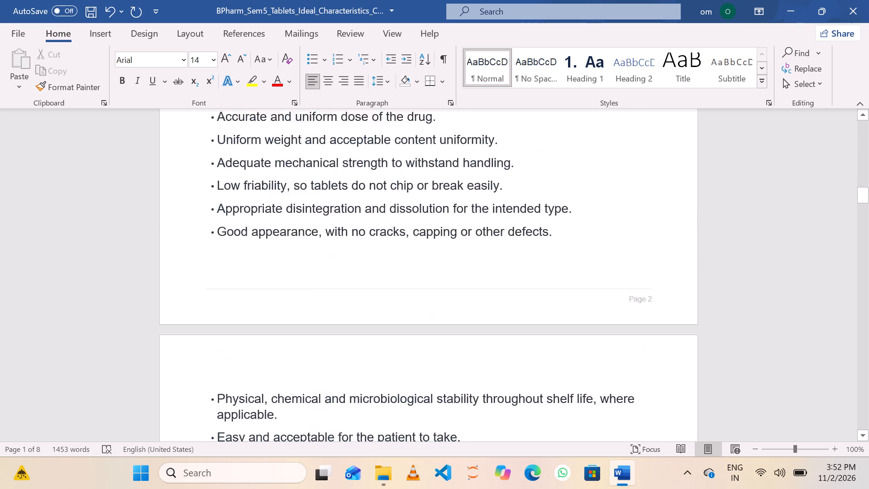
scroll(529, 250, down, 4)
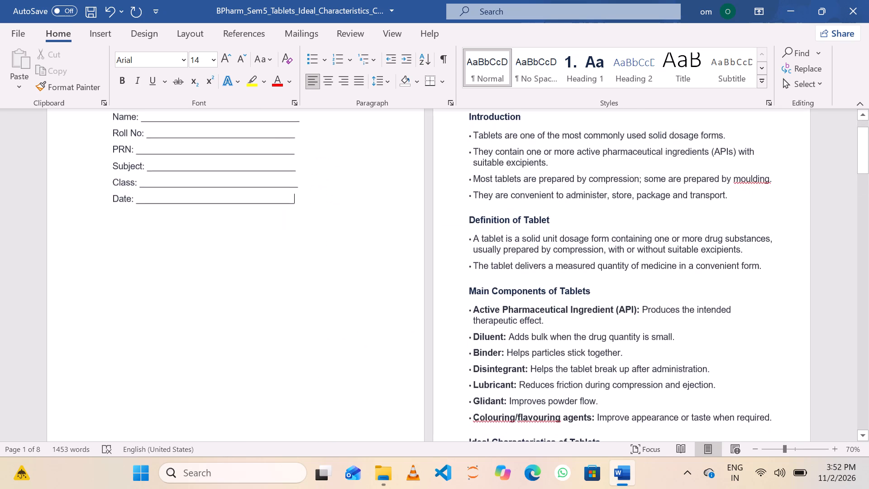
scroll(529, 250, down, 1)
ctrl+scroll(529, 250, down, 3)
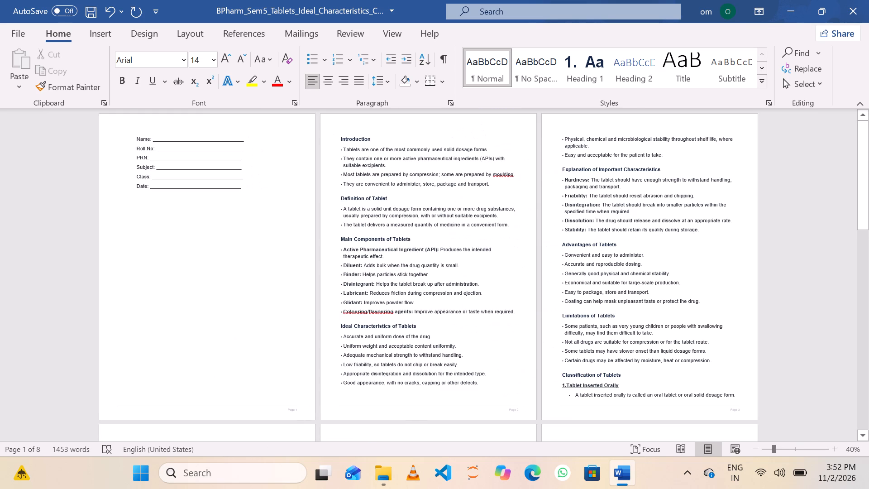
ctrl+scroll(529, 250, up, 3)
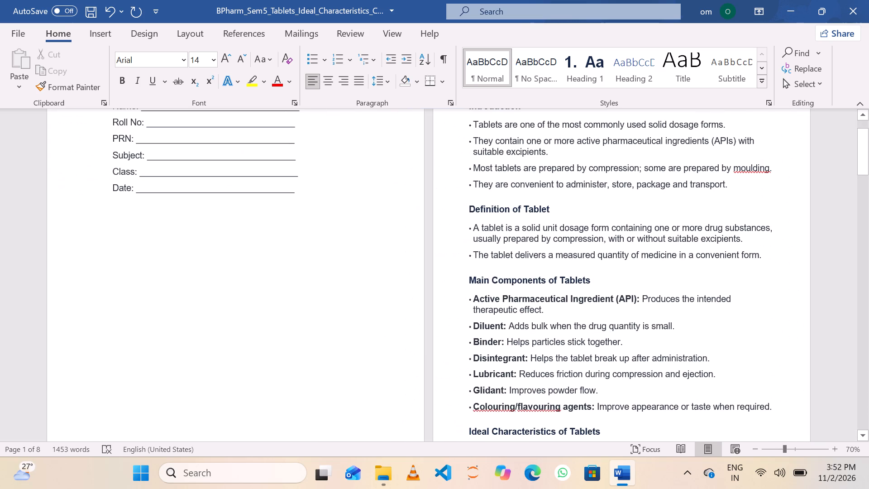
scroll(285, 295, down, 1)
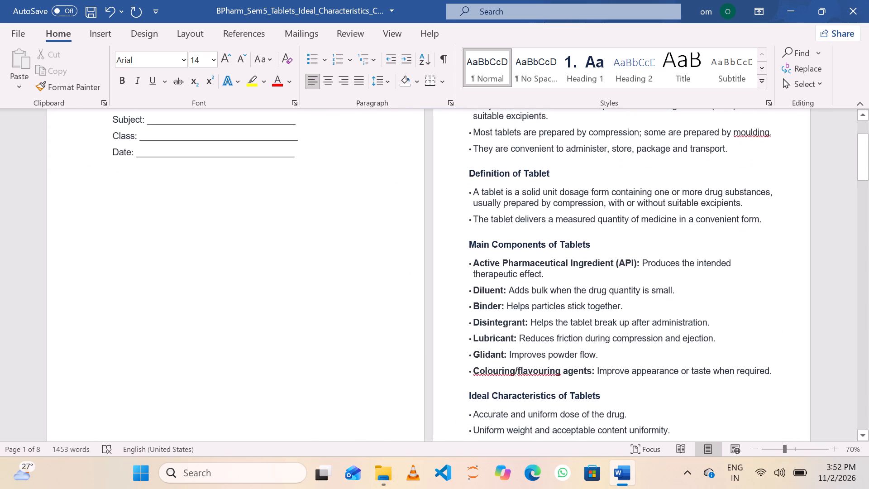
ctrl+scroll(285, 295, up, 3)
ctrl+scroll(285, 295, down, 4)
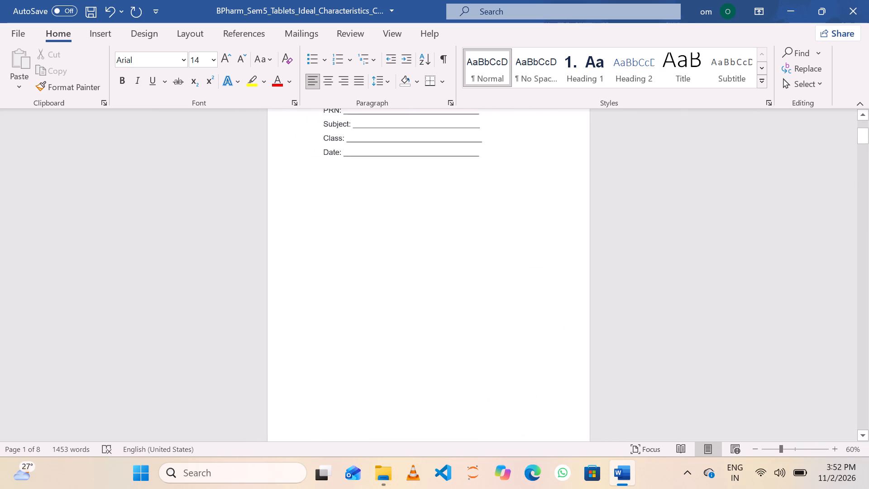
scroll(285, 295, up, 1)
ctrl+scroll(285, 295, down, 1)
ctrl+scroll(285, 295, up, 7)
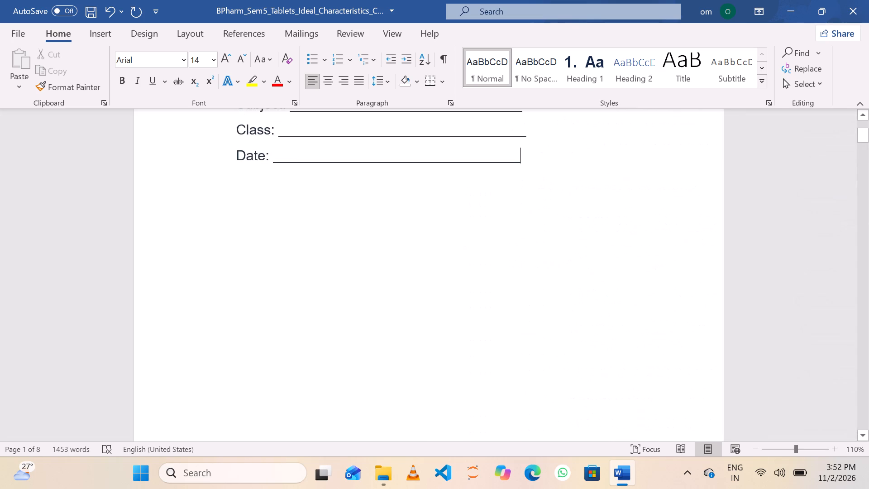
scroll(285, 295, right, 2)
key(ctrl+minus)
key(ctrl+minus)
key(ctrl+minus)
key(ctrl+minus)
key(ctrl+minus)
key(ctrl+minus)
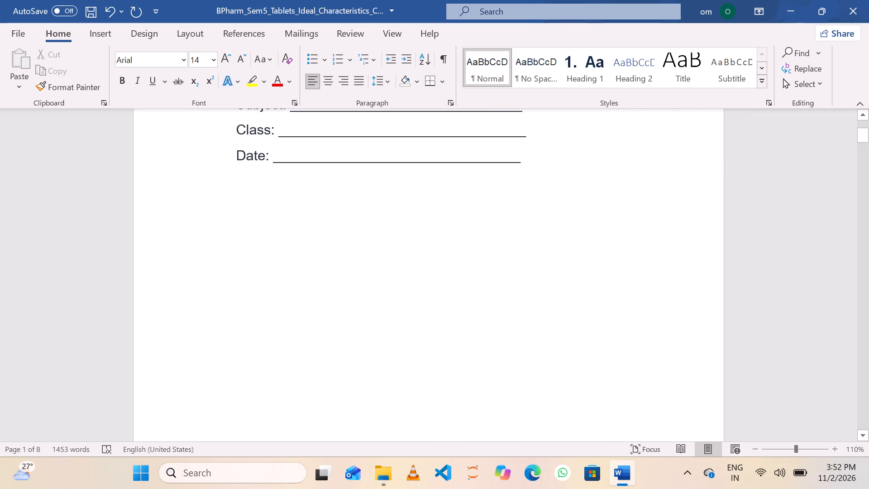
key(ctrl+equal)
key(ctrl+equal)
ctrl+scroll(389, 259, down, 6)
ctrl+scroll(389, 259, up, 2)
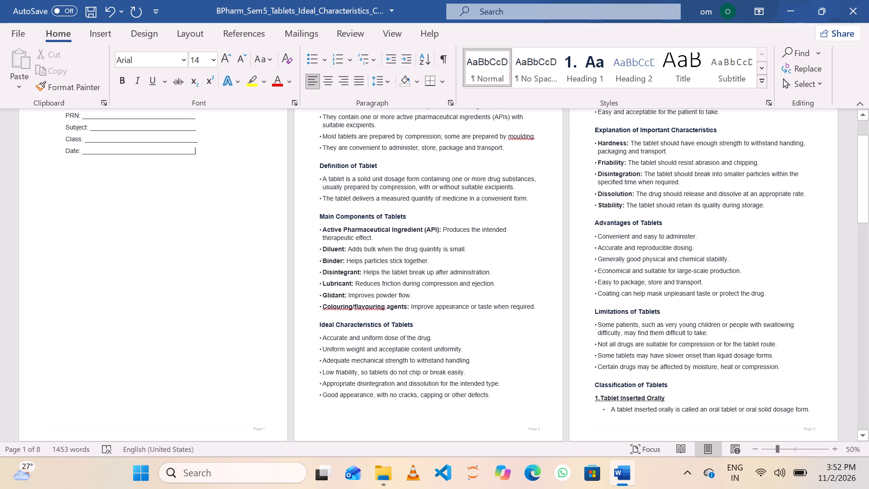
ctrl+scroll(389, 259, up, 4)
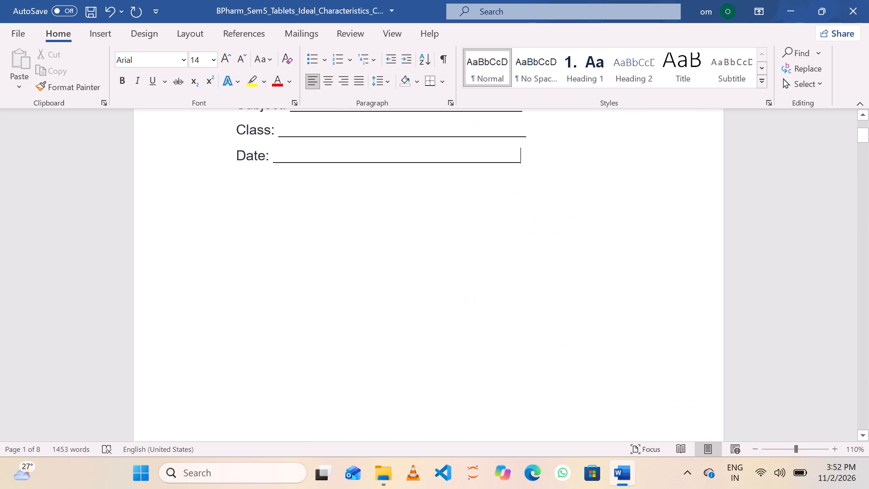
scroll(368, 253, up, 1)
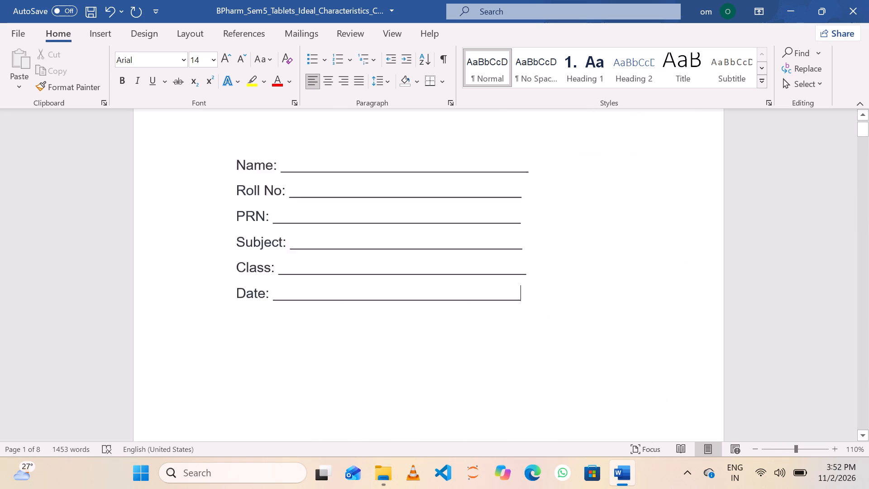
scroll(368, 253, up, 1)
ctrl+scroll(368, 253, down, 6)
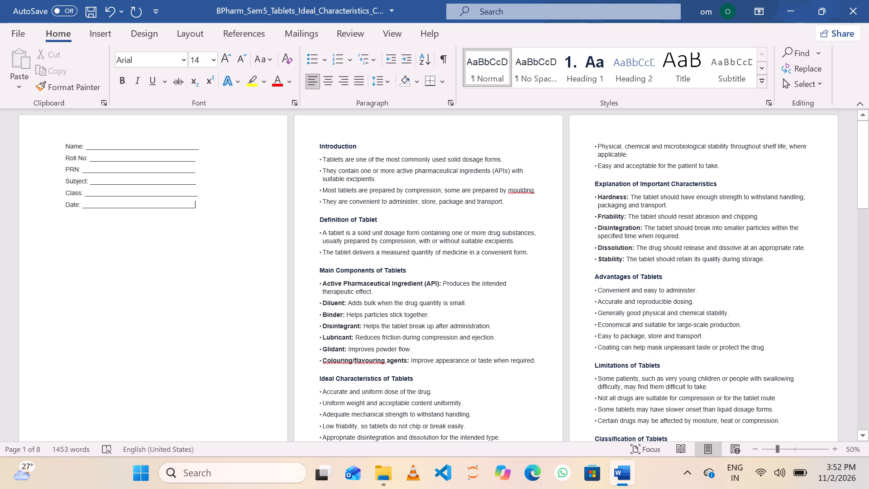
ctrl+scroll(368, 253, up, 4)
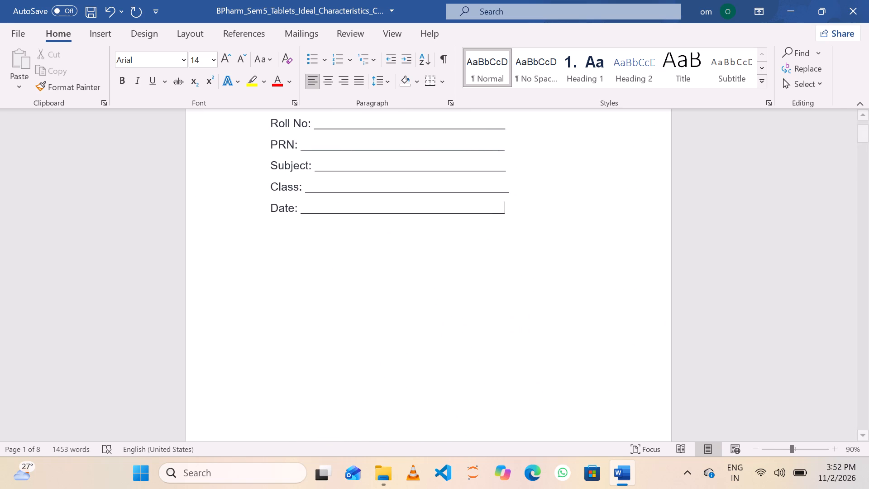
scroll(368, 253, up, 1)
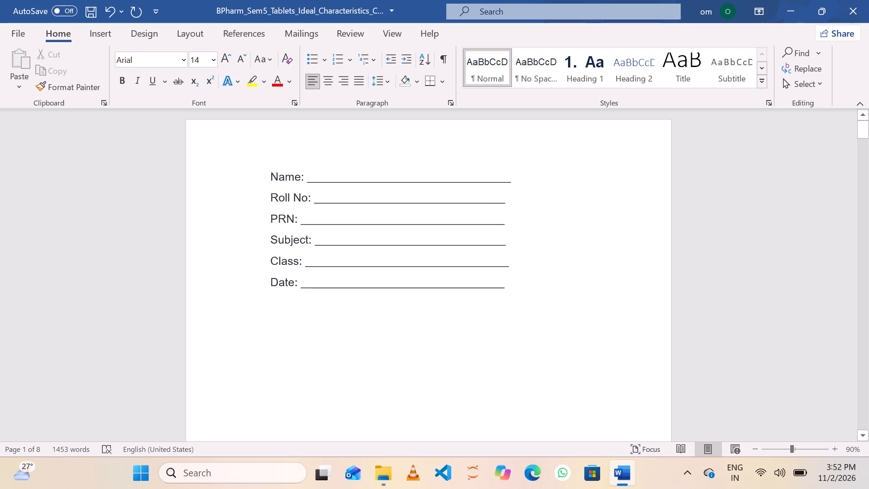
Shorten the Name blank by two underscores.
click(341, 177)
key(BackSpace)
key(BackSpace)
Make the "Name:" label bold, leaving out its blank.
drag(258, 174, 290, 183)
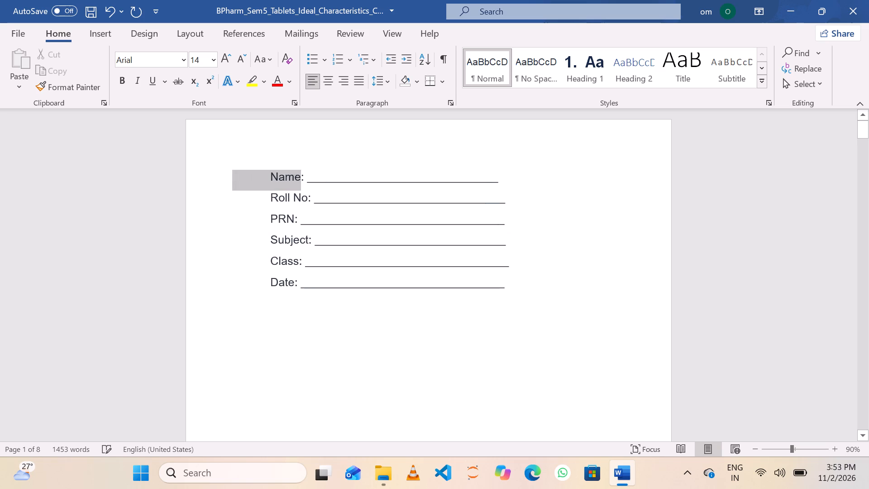
drag(301, 180, 265, 182)
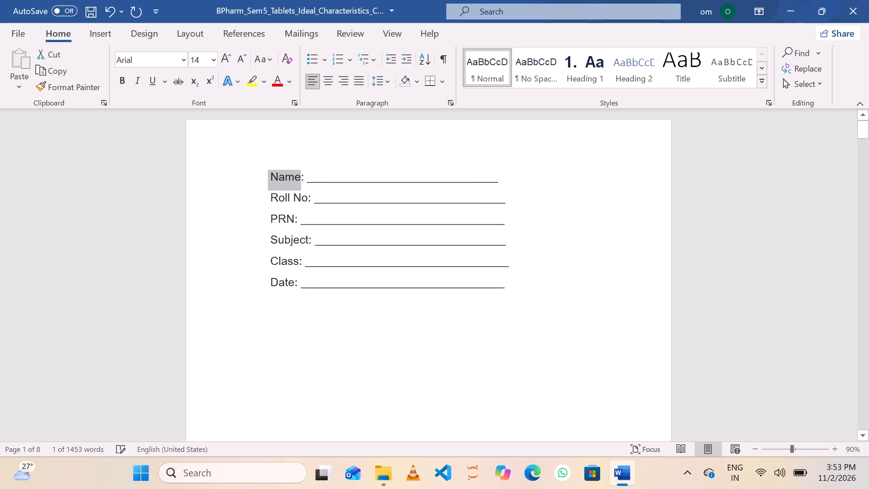
drag(265, 182, 264, 182)
drag(264, 182, 300, 176)
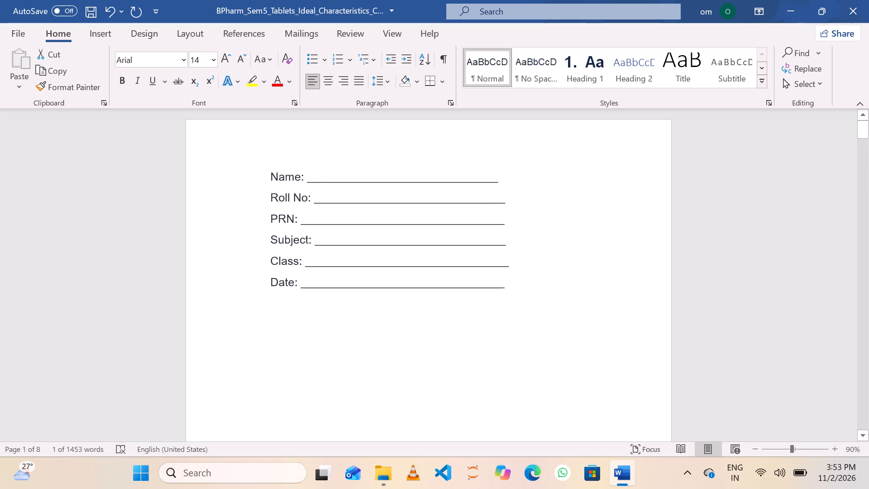
drag(307, 177, 264, 184)
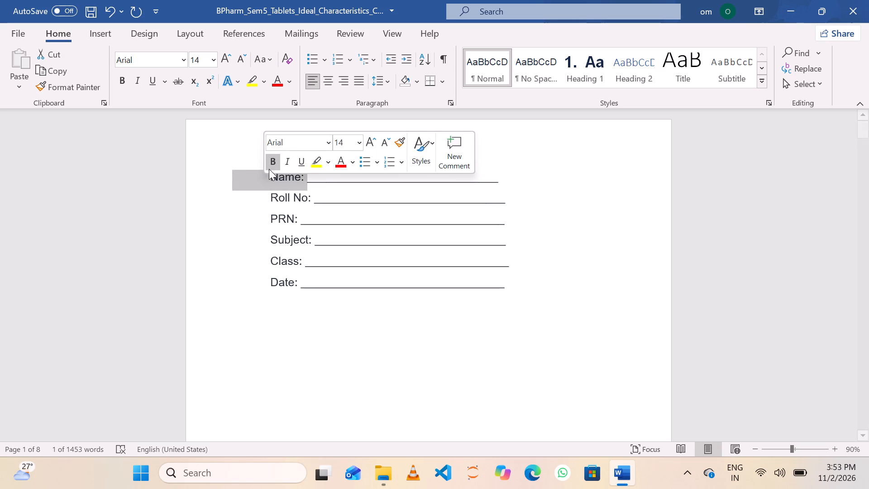
click(271, 166)
Make the "Roll No:" label bold, leaving out its blank.
drag(263, 192, 285, 196)
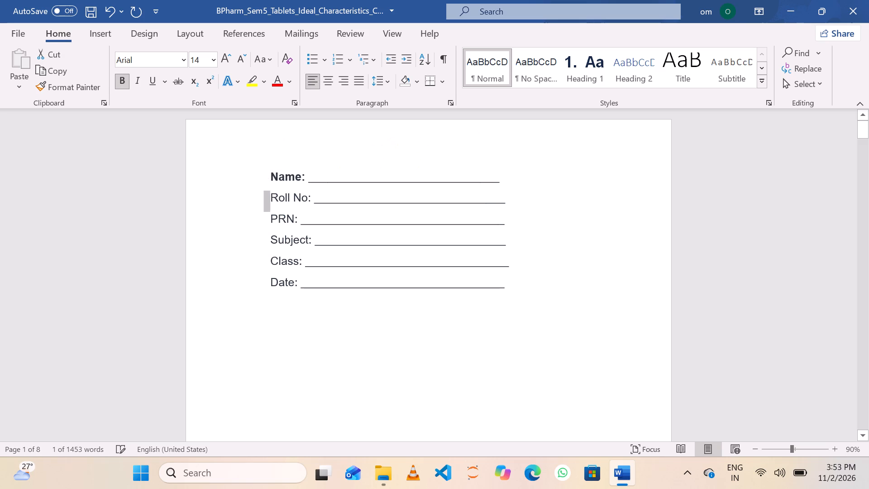
drag(285, 196, 308, 197)
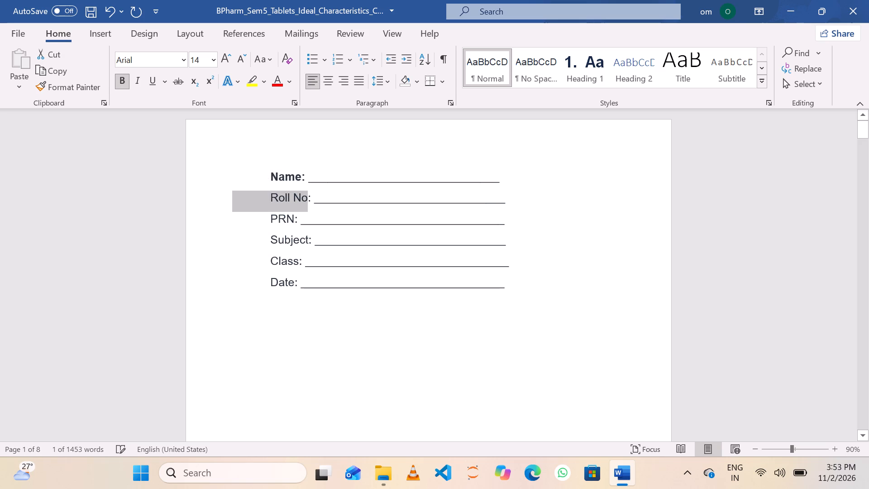
drag(308, 197, 312, 199)
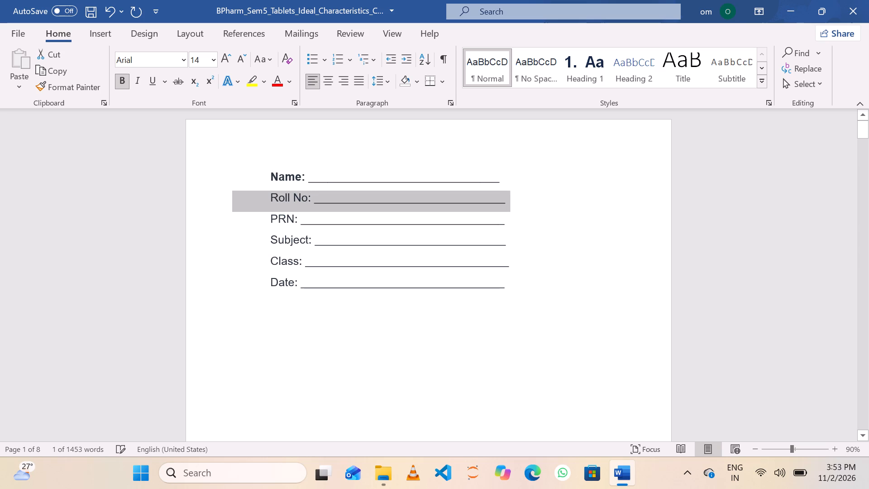
drag(312, 199, 317, 199)
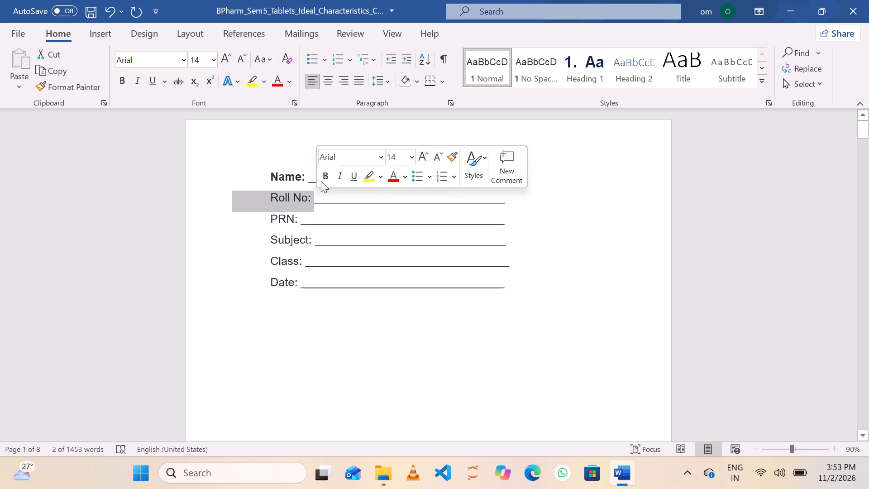
click(330, 169)
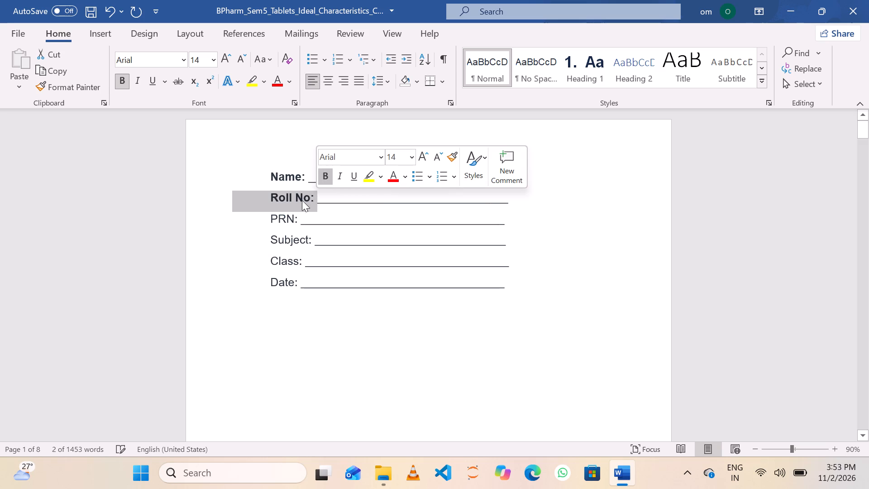
Make the whole PRN line bold, including its blank.
drag(264, 224, 379, 219)
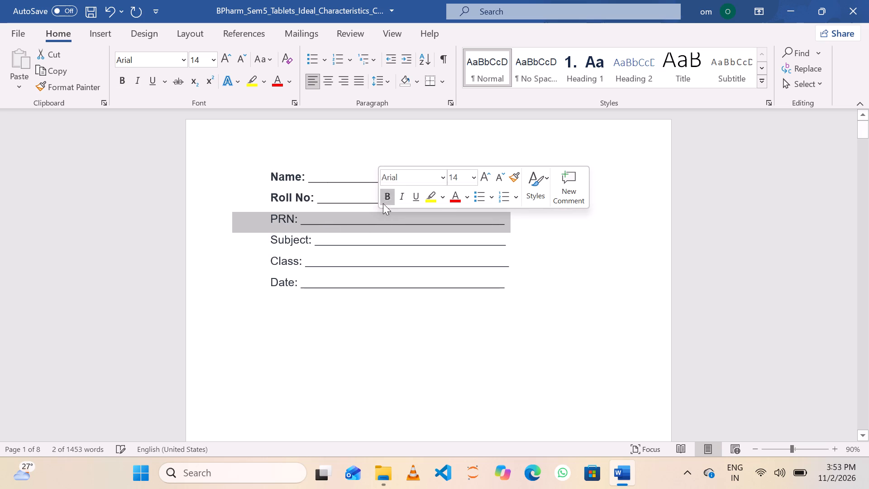
click(387, 200)
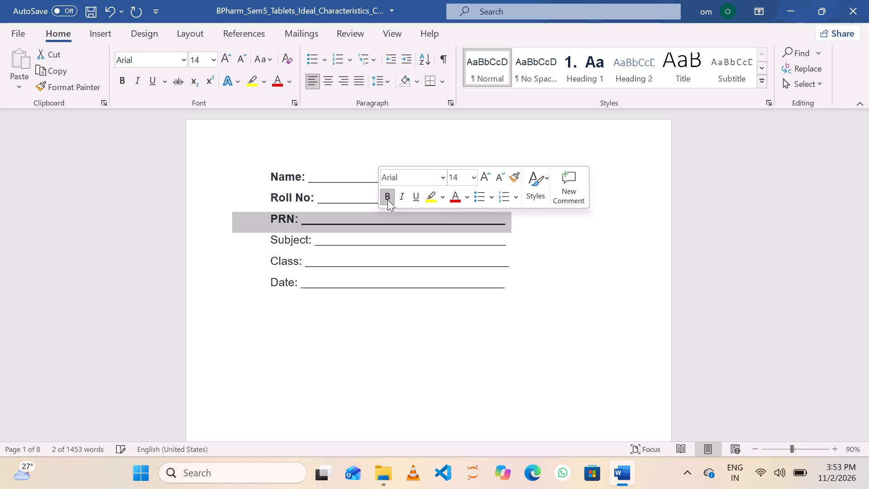
Limit the bold on the PRN line to its "PRN:" label, leaving the blank in regular weight.
click(387, 200)
click(219, 252)
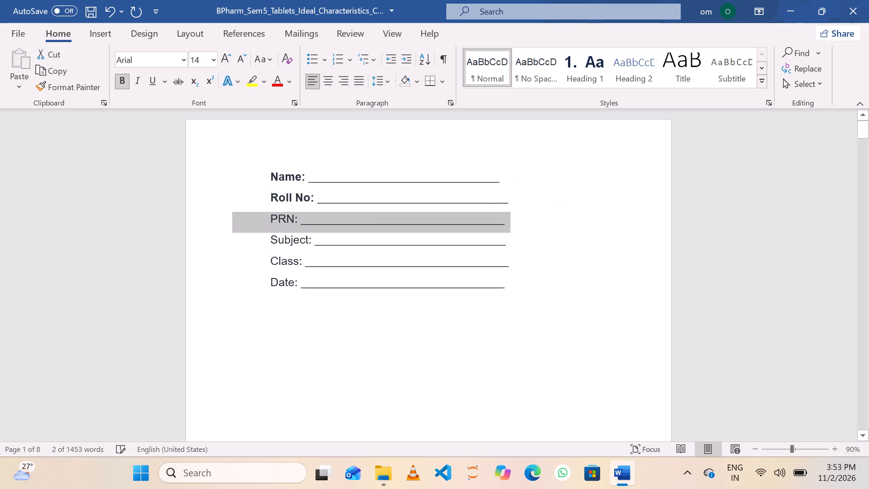
click(193, 315)
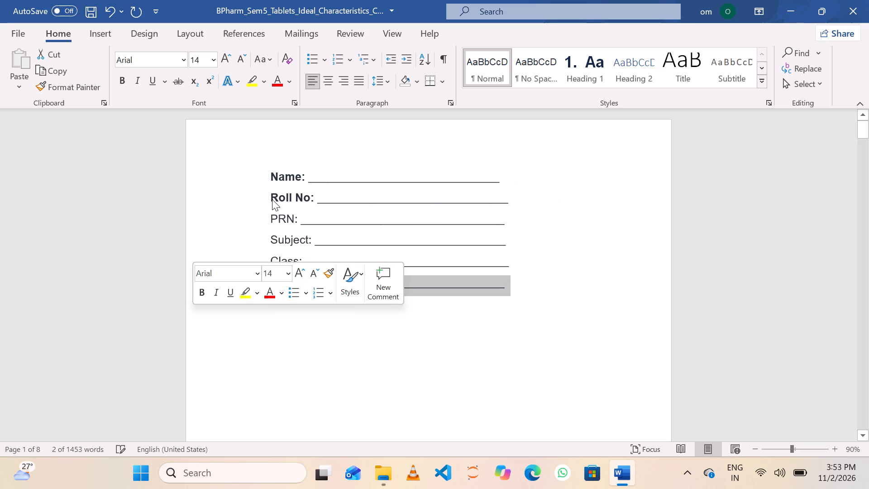
drag(260, 217, 295, 217)
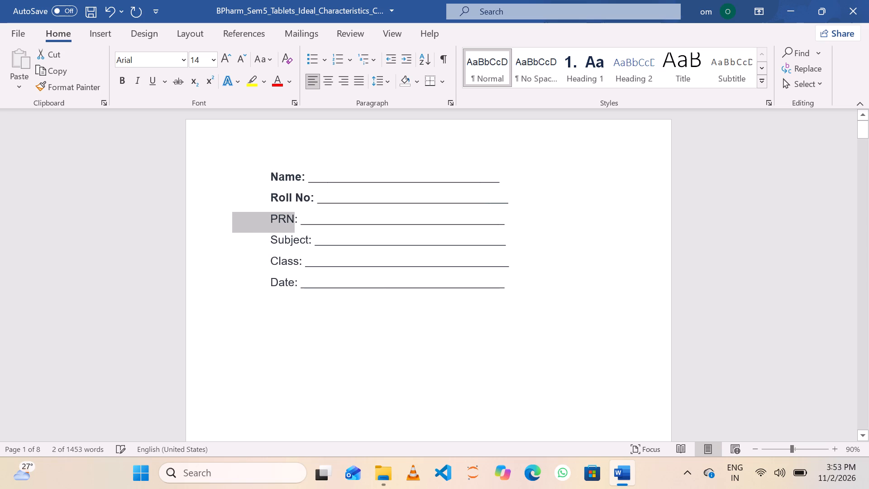
drag(295, 217, 300, 217)
click(307, 197)
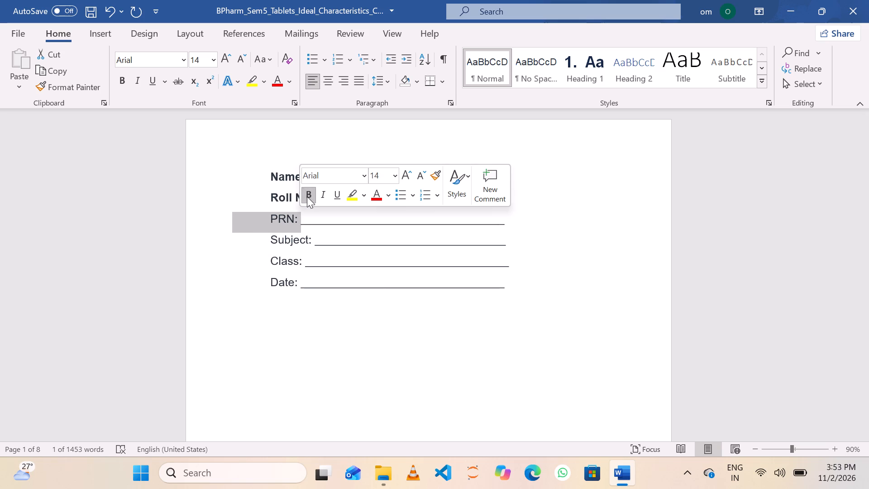
Make the "Subject:" label bold, leaving out its blank.
click(259, 243)
drag(259, 243, 296, 248)
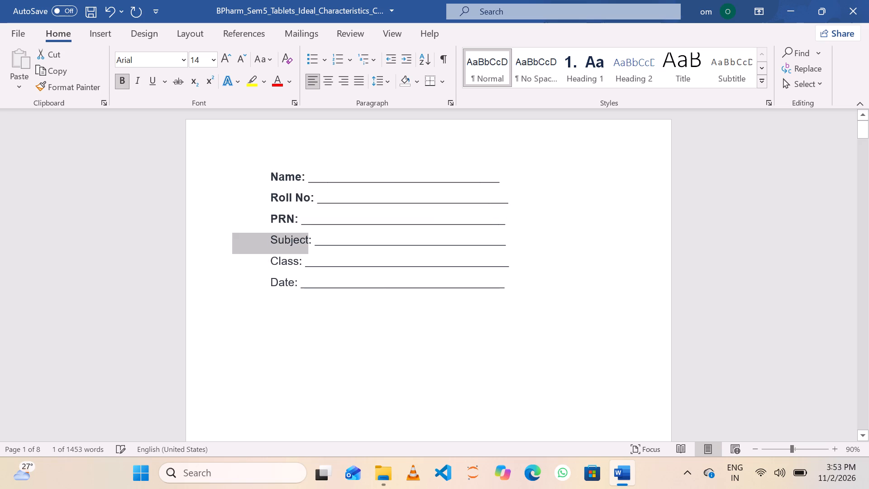
drag(296, 248, 311, 240)
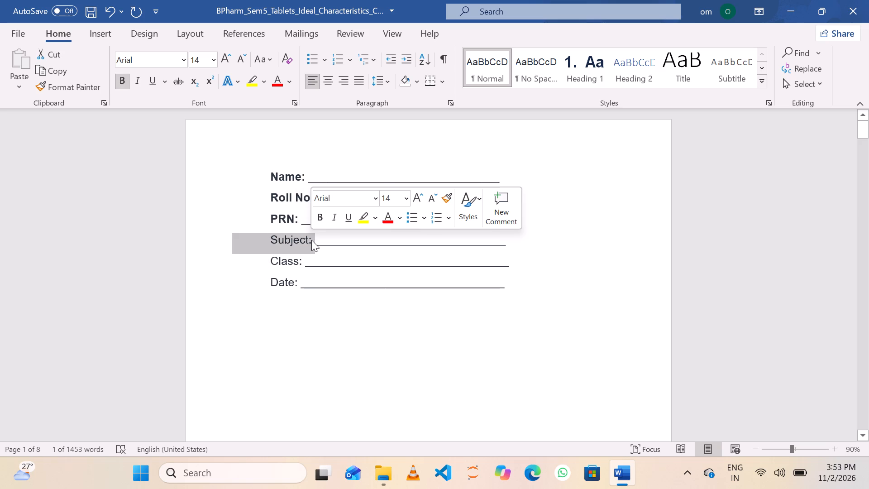
click(320, 221)
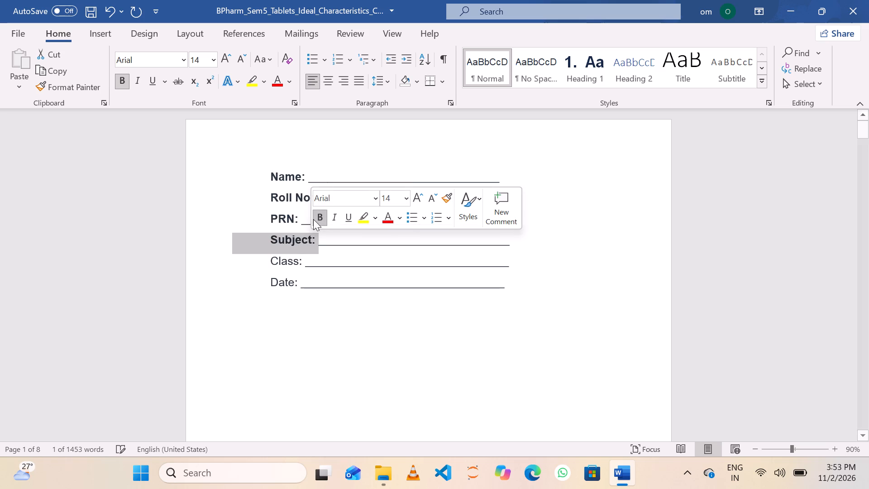
Make the "Class:" label bold, leaving out its blank.
drag(256, 259, 301, 260)
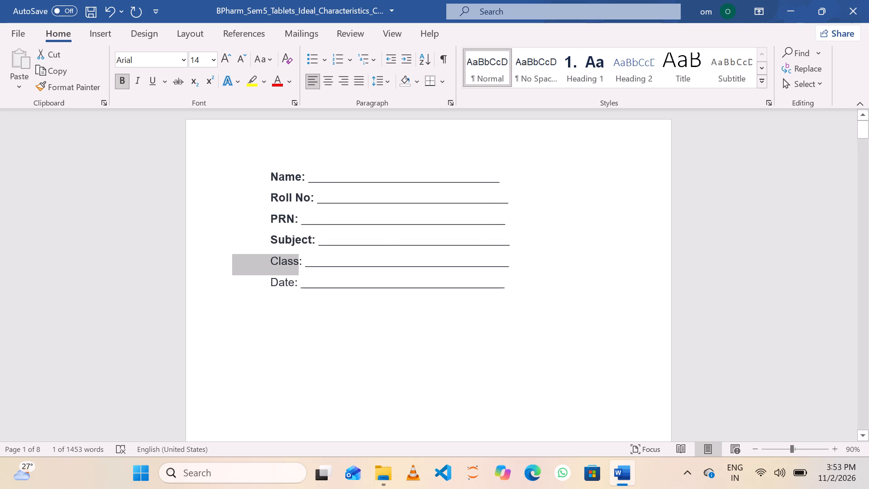
drag(301, 260, 302, 260)
click(310, 240)
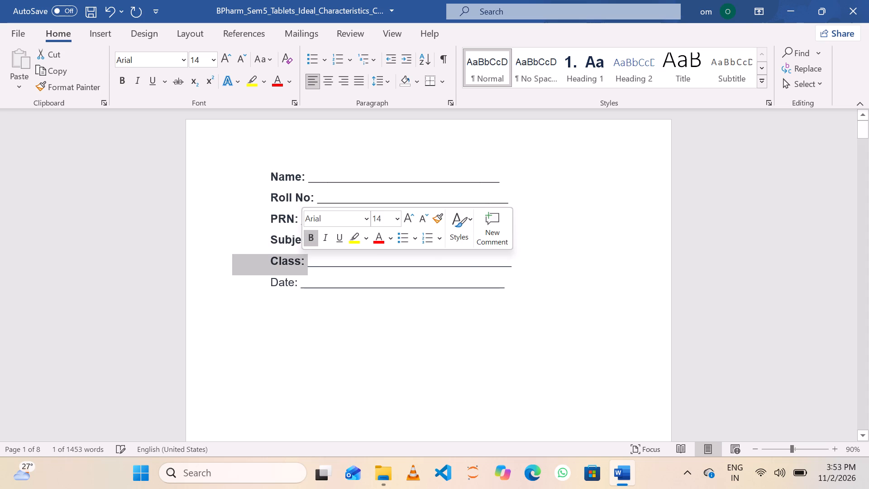
Make the "Date:" label bold, leaving out its blank.
drag(257, 291, 302, 283)
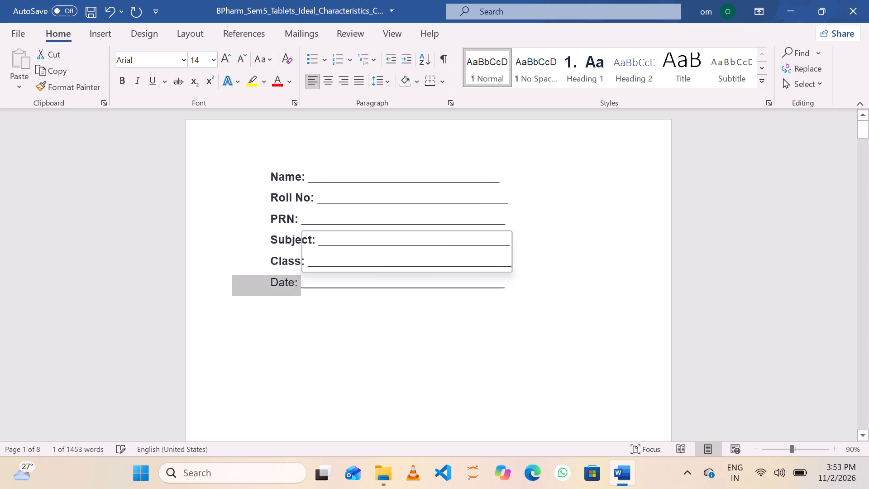
click(313, 264)
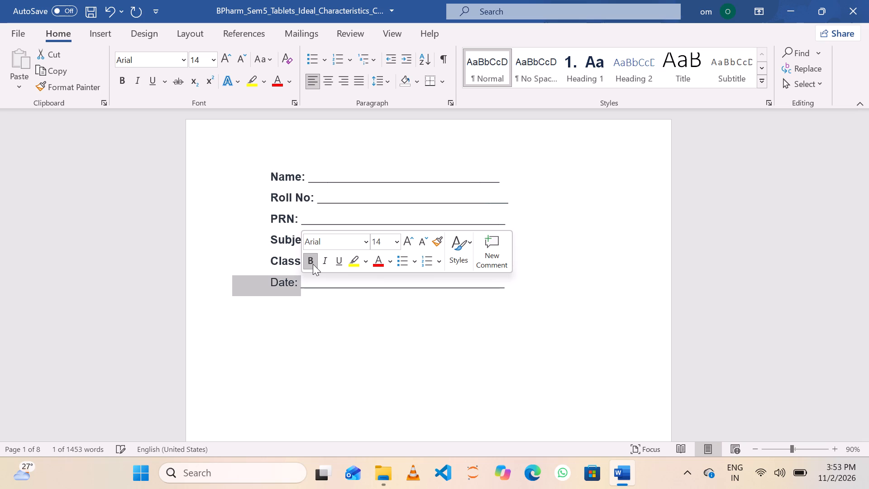
click(331, 372)
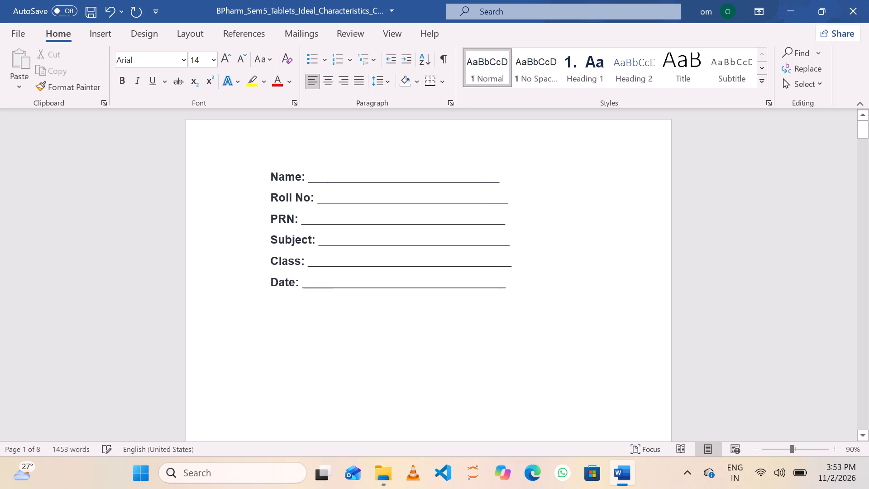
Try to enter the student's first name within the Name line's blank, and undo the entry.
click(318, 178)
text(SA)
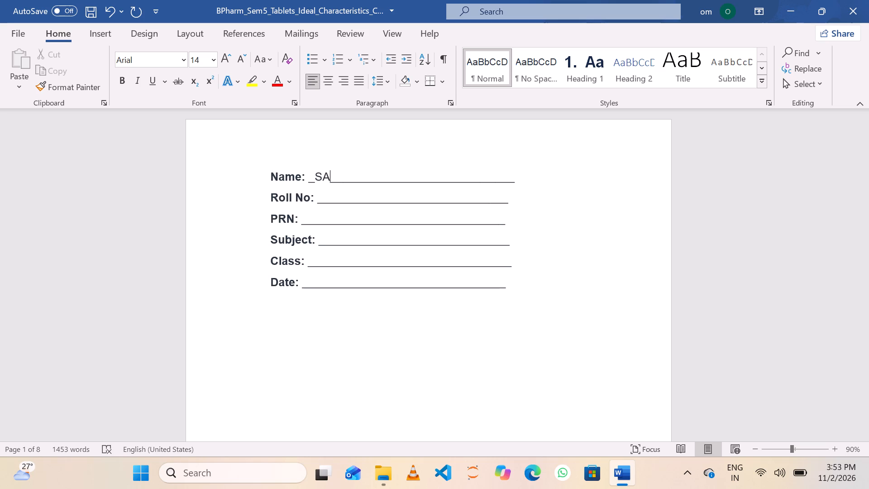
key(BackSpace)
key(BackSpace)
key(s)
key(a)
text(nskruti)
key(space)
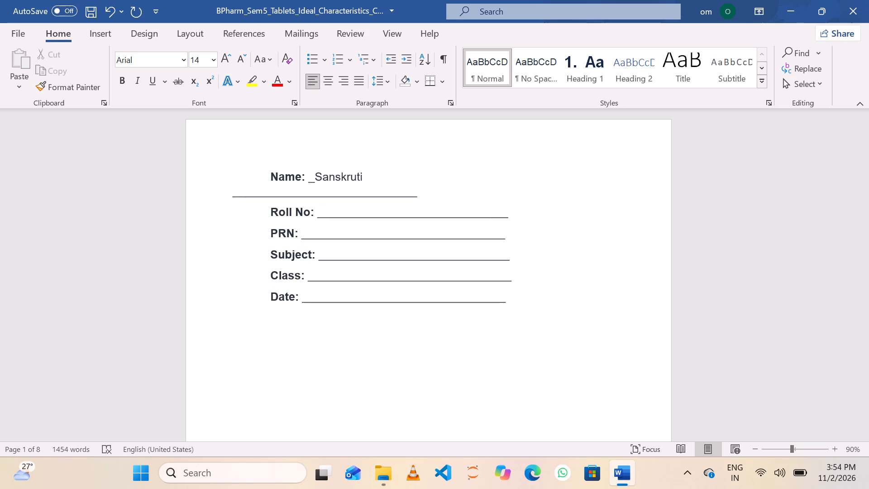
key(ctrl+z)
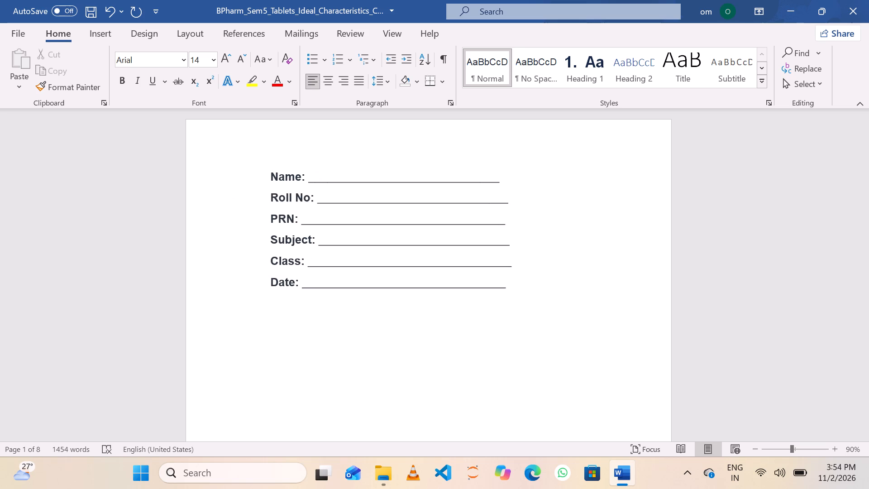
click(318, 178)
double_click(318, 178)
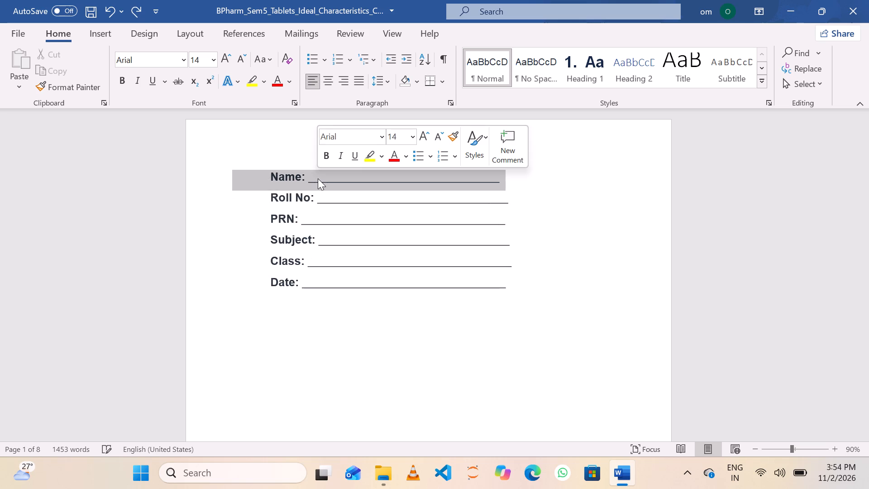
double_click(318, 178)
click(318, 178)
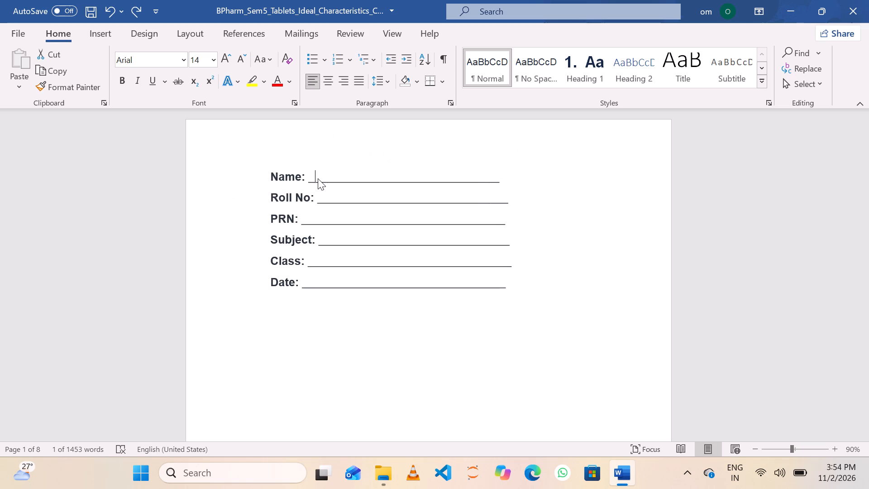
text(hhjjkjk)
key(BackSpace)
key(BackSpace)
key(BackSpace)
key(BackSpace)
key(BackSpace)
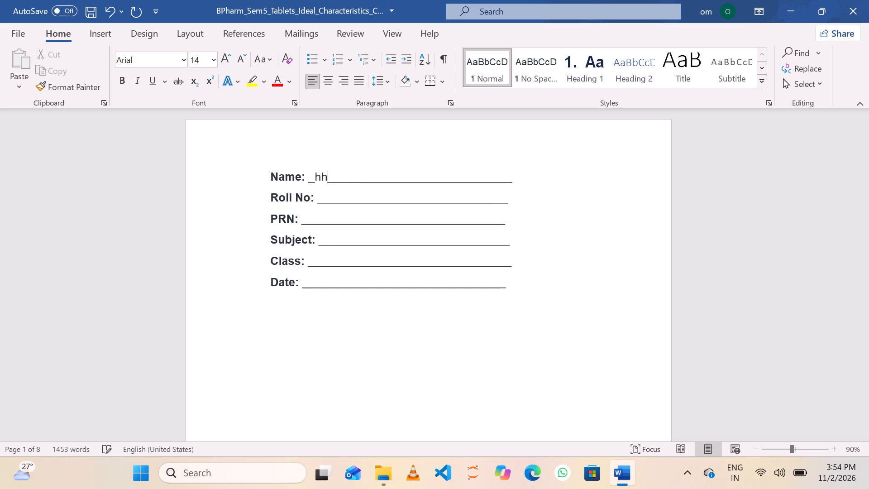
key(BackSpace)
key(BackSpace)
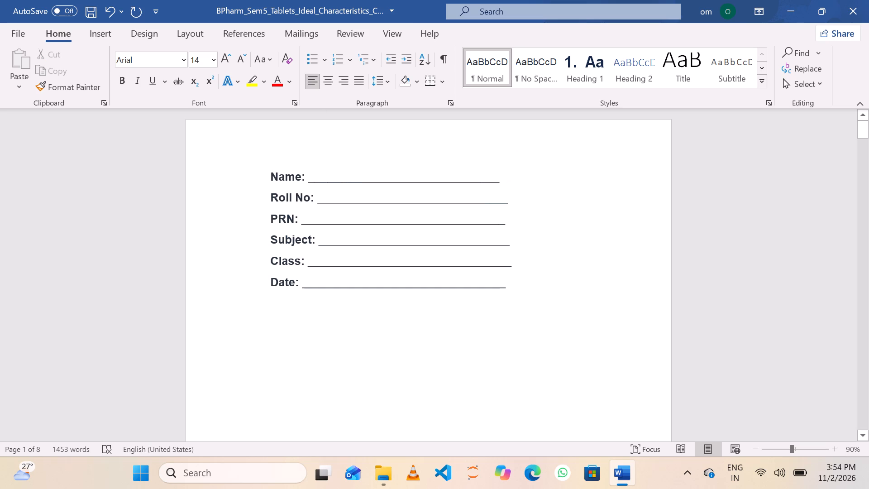
Delete the entire underscore blank after the "Name:" label.
drag(309, 177, 339, 182)
drag(339, 182, 511, 179)
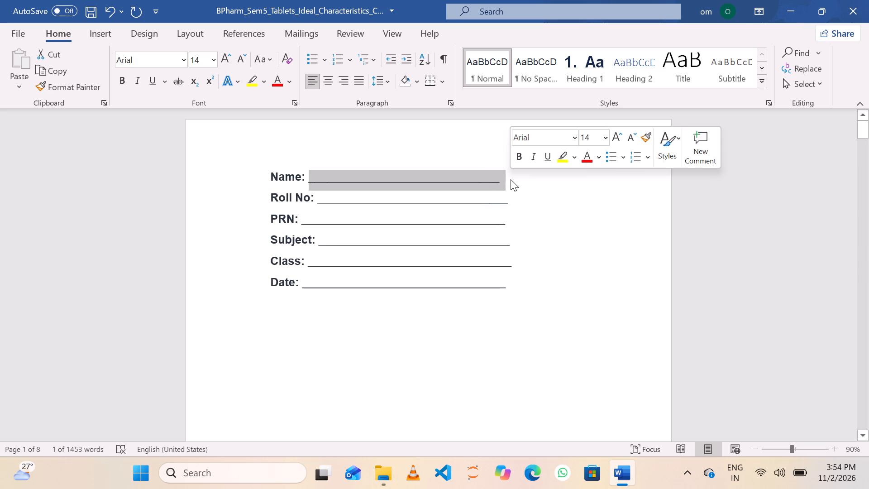
key(Delete)
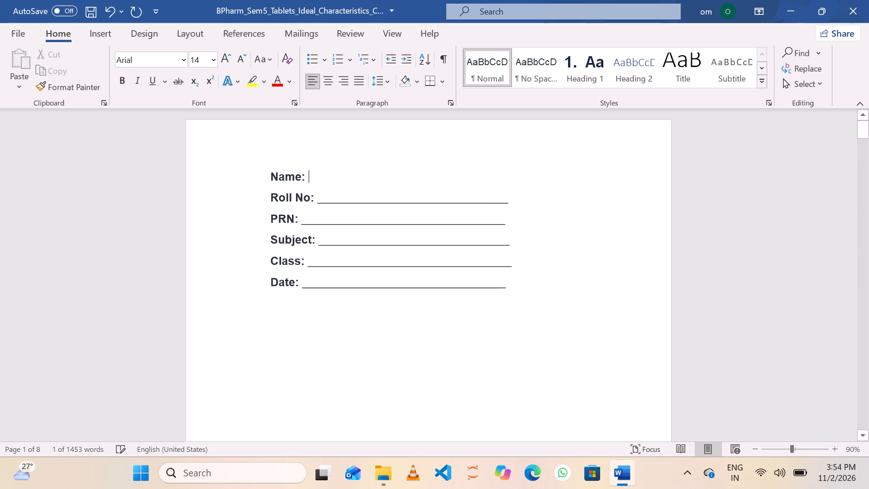
Delete the underscore blank from the Roll No line, keeping the label as "Roll No:" with its colon.
drag(313, 201, 432, 215)
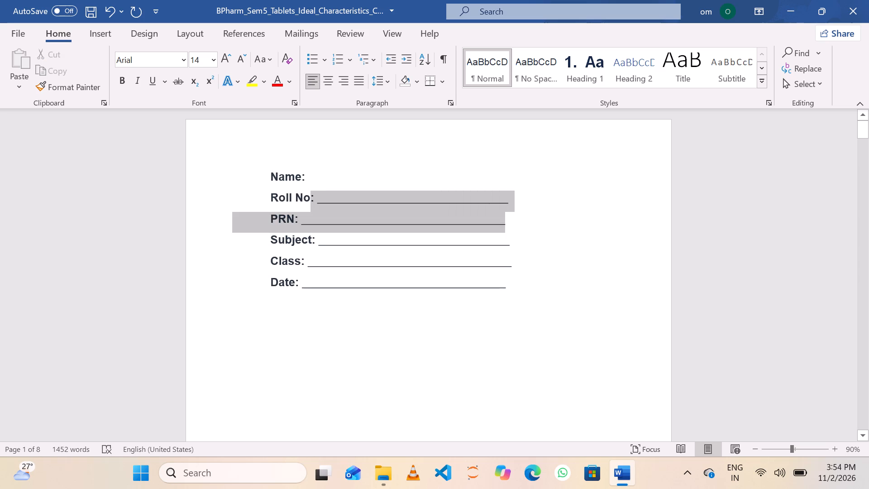
drag(432, 215, 463, 203)
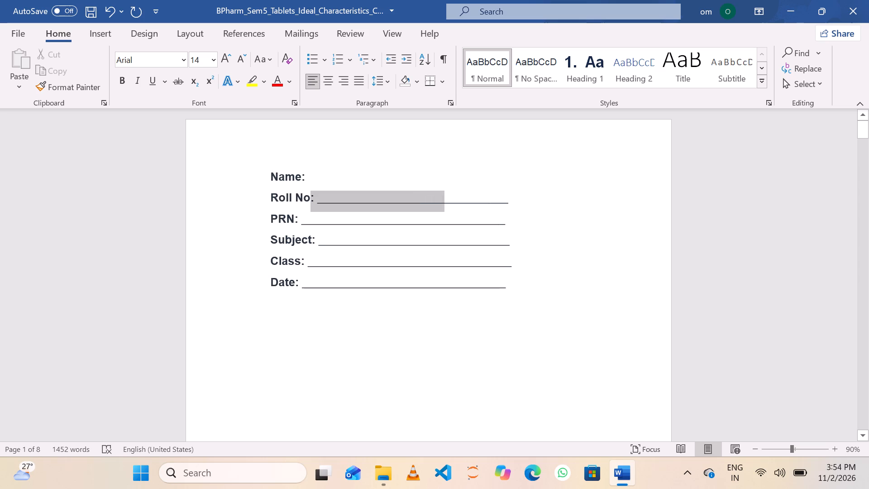
drag(463, 203, 508, 204)
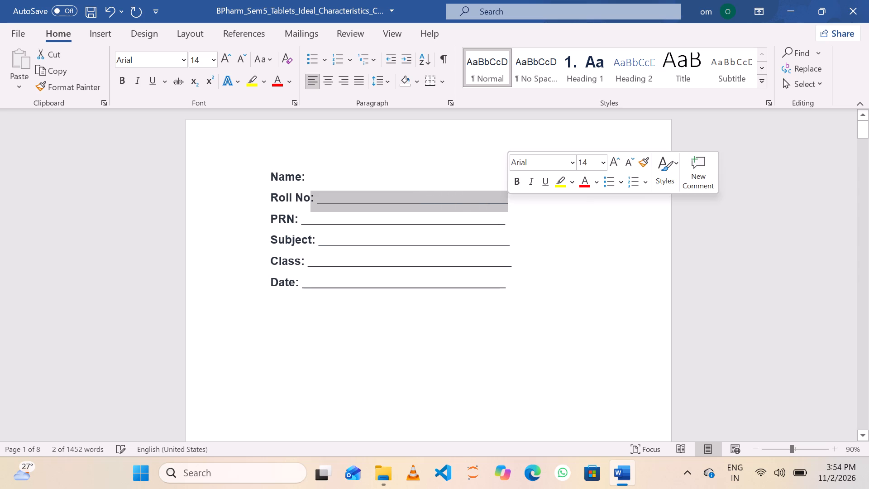
key(Delete)
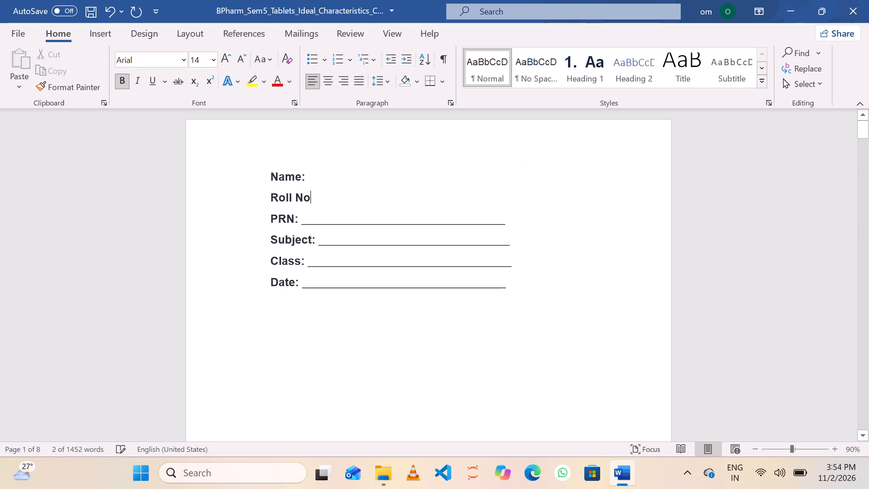
click(313, 202)
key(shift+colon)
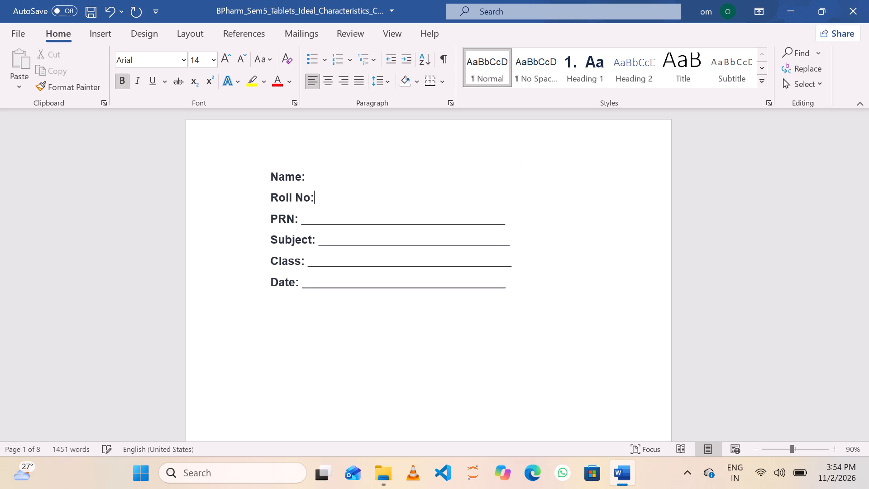
Delete the entire underscore blank after the "PRN:" label.
drag(305, 222, 395, 222)
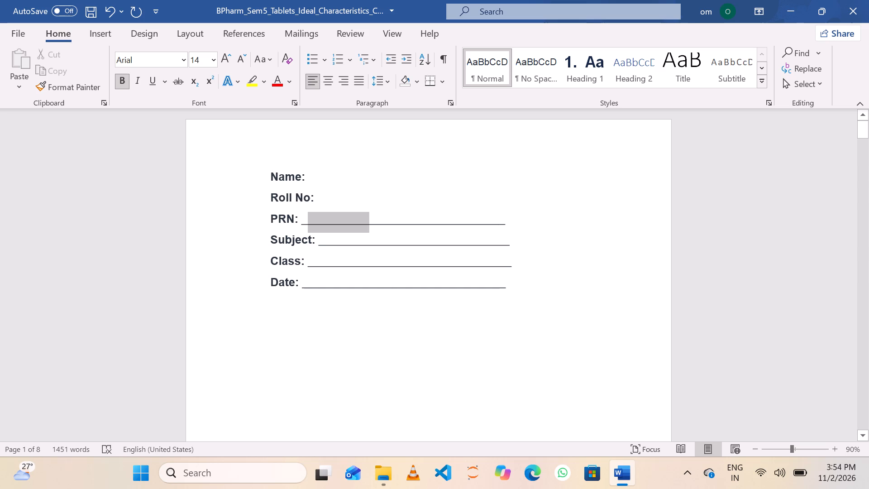
drag(395, 222, 493, 222)
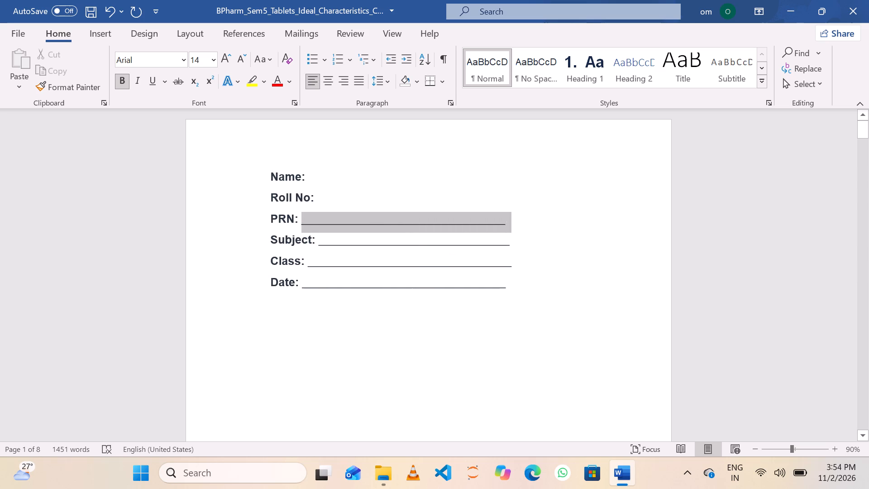
drag(493, 222, 530, 214)
key(BackSpace)
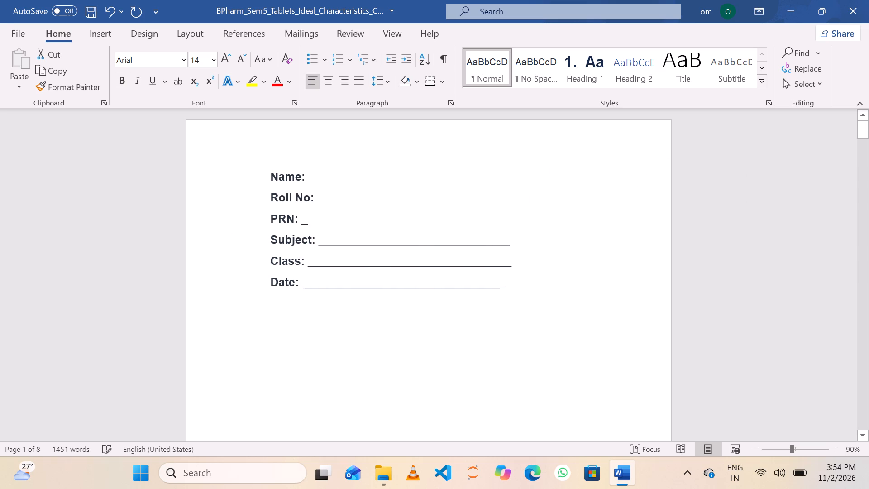
key(BackSpace)
Delete the underscore blank from the Subject line, keeping the label as "Subject:" with its colon.
drag(315, 246, 446, 245)
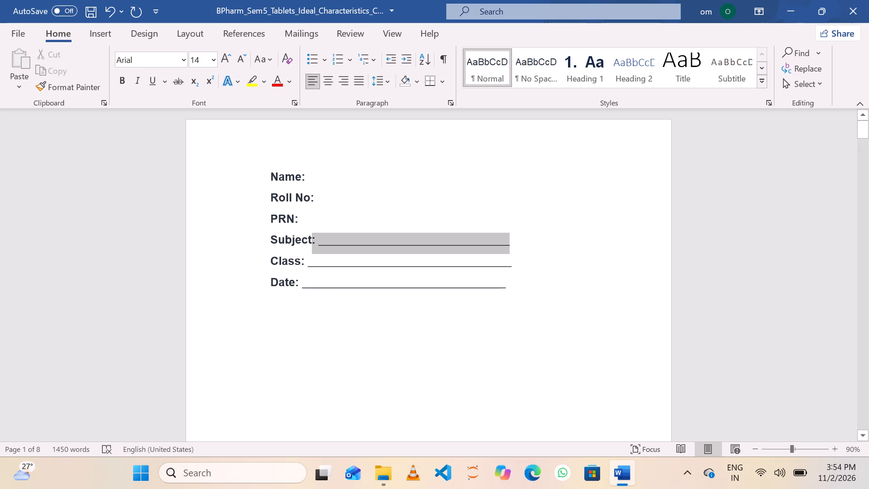
drag(446, 245, 388, 250)
click(326, 253)
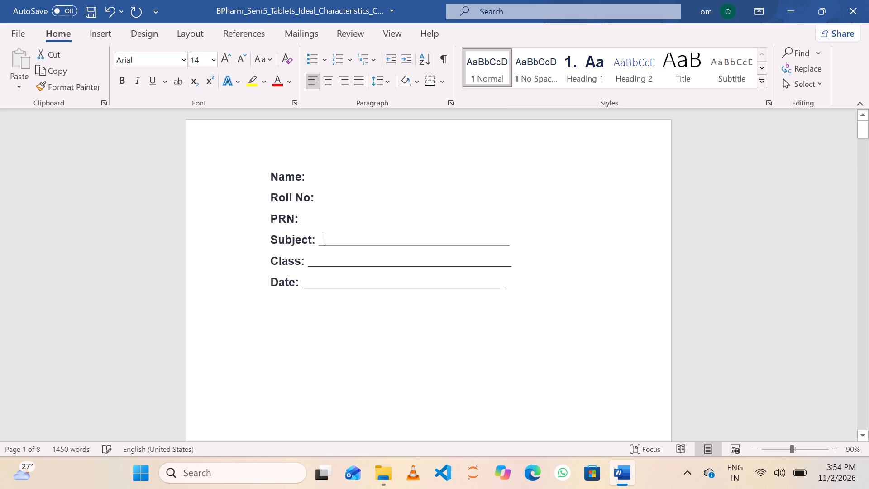
drag(315, 247, 347, 246)
key(BackSpace)
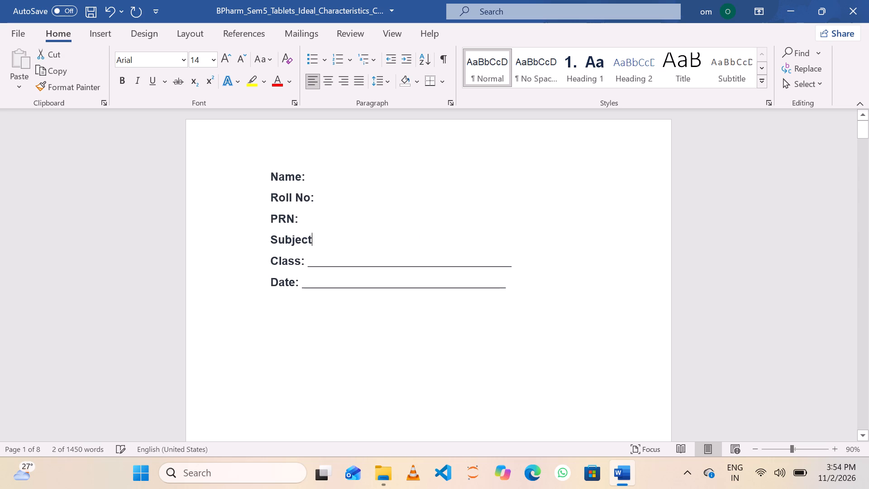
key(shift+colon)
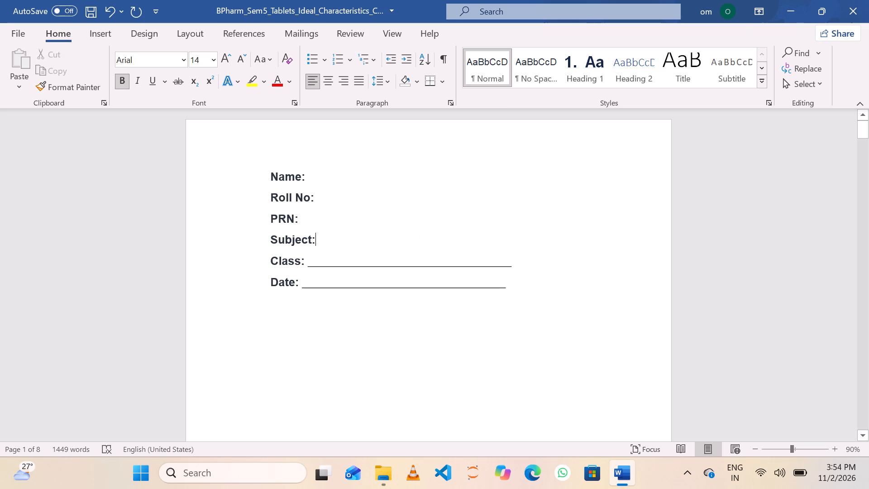
Delete the entire underscore blank after the "Class:" label.
drag(306, 265, 501, 276)
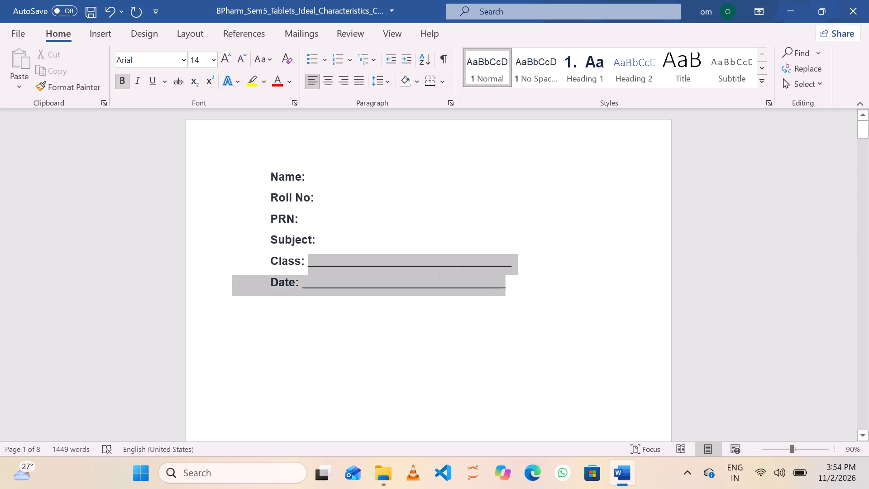
drag(501, 276, 519, 268)
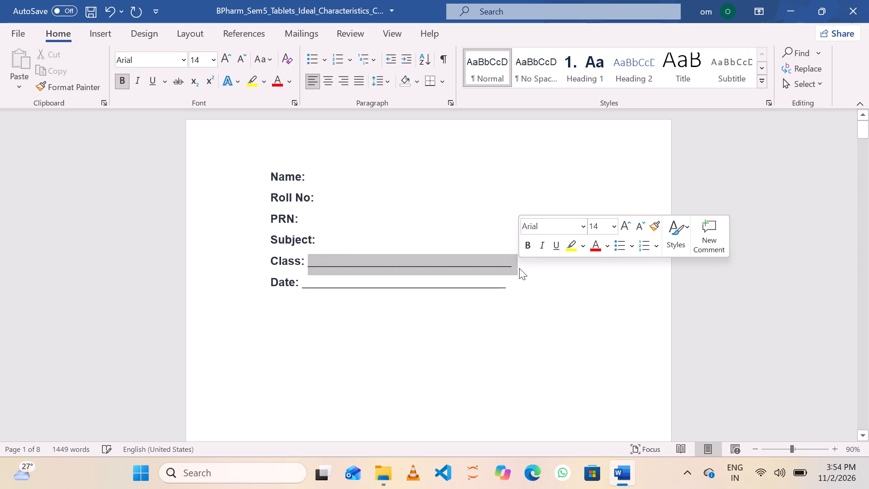
key(BackSpace)
Delete the underscore blank from the Date line, keeping the label as "Date:" with its colon.
drag(299, 284, 548, 295)
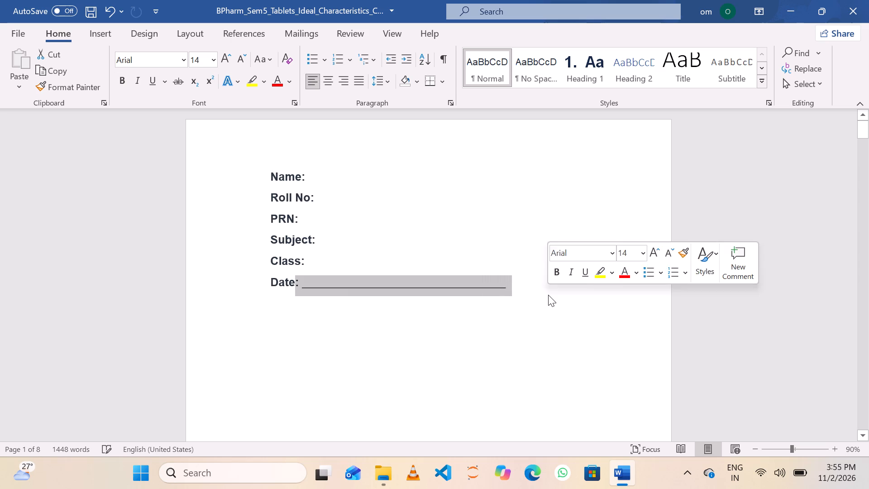
key(BackSpace)
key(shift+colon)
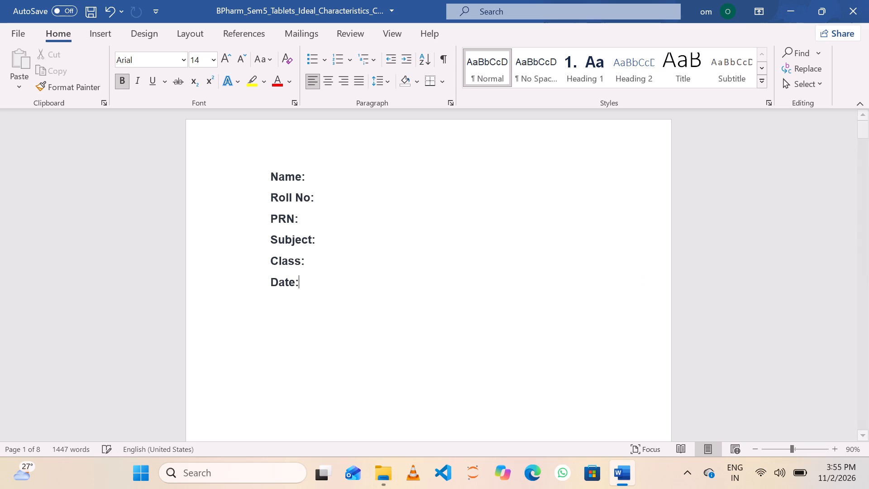
Enter the student's first name, middle name and surname in regular weight after the "Name:" label.
click(329, 170)
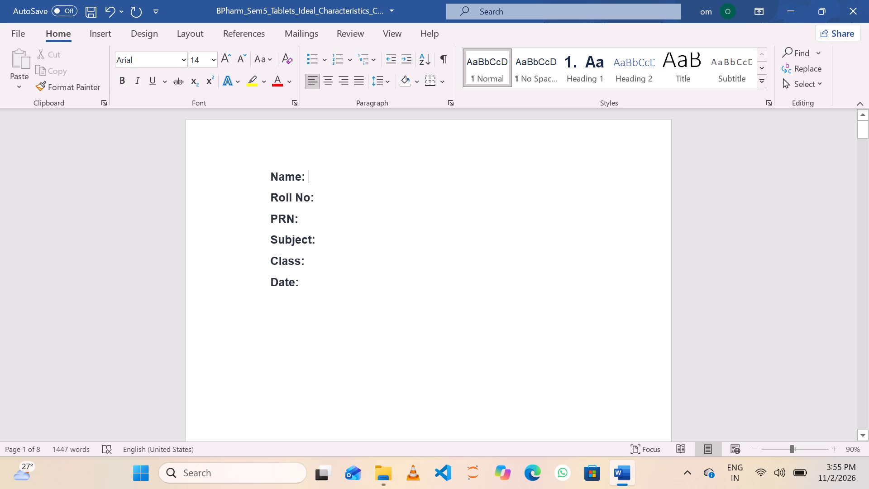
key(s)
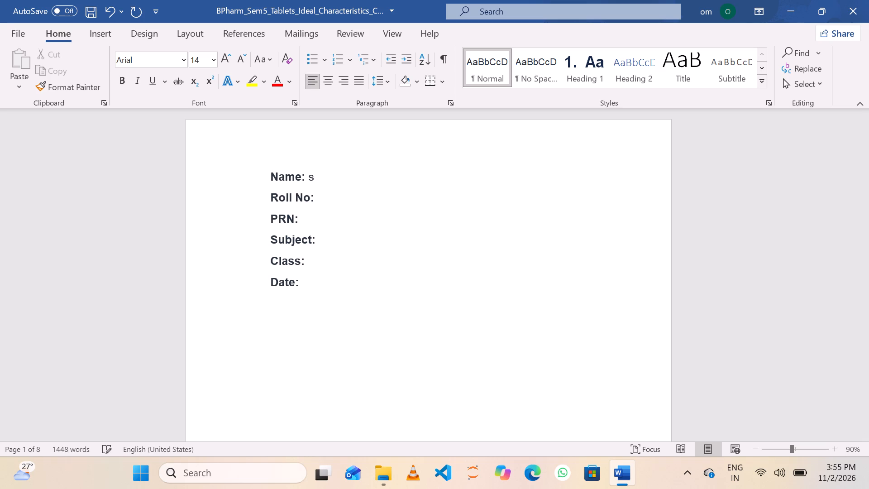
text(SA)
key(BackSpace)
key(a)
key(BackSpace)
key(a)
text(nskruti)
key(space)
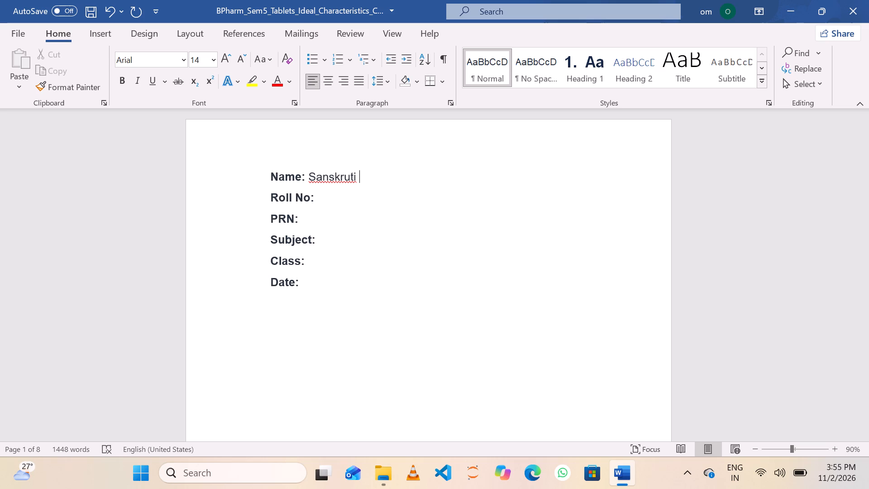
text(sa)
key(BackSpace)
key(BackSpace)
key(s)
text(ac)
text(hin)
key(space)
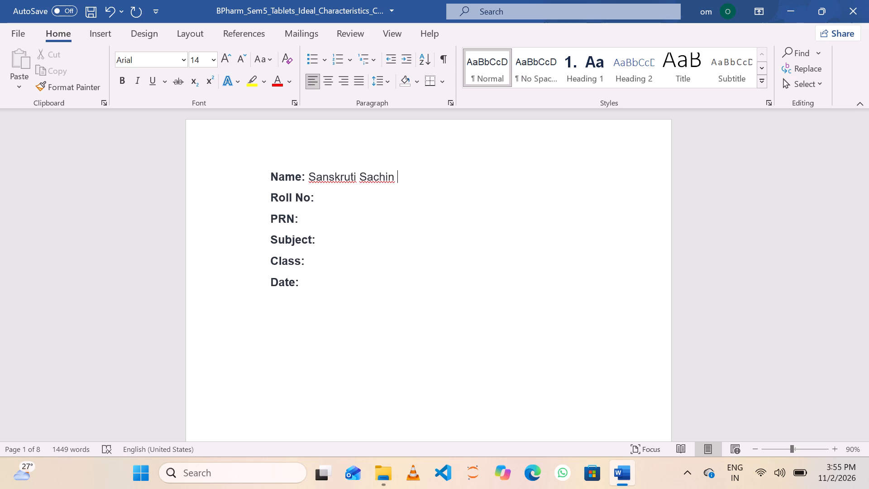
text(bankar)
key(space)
Capitalize the first letter of the student's surname on the Name line.
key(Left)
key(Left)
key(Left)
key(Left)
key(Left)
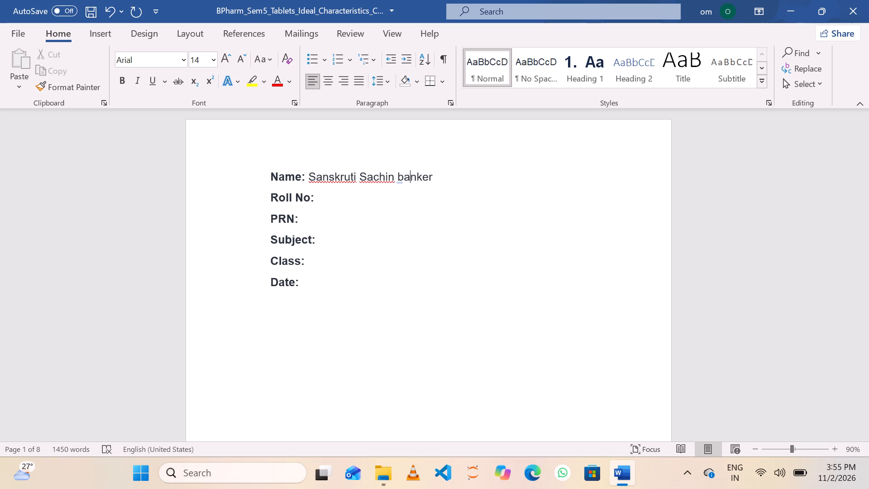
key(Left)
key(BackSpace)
Insert an extra space between the "Name:" label and the student's name.
click(442, 172)
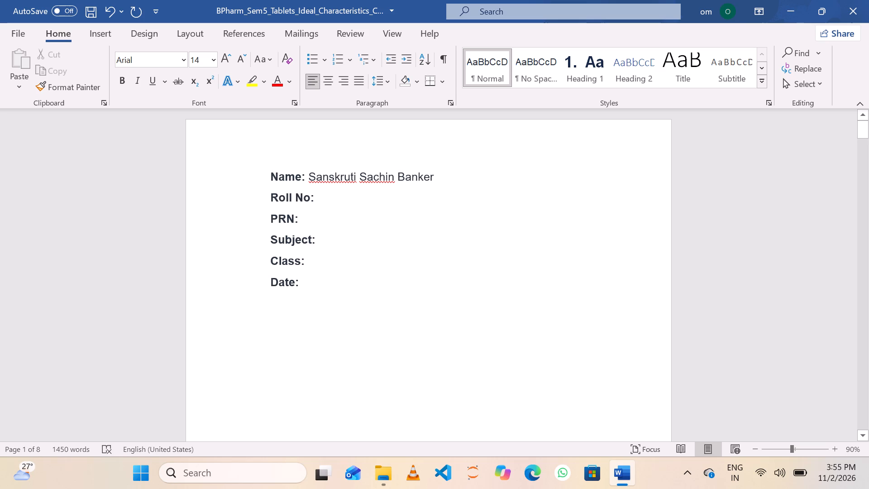
click(309, 177)
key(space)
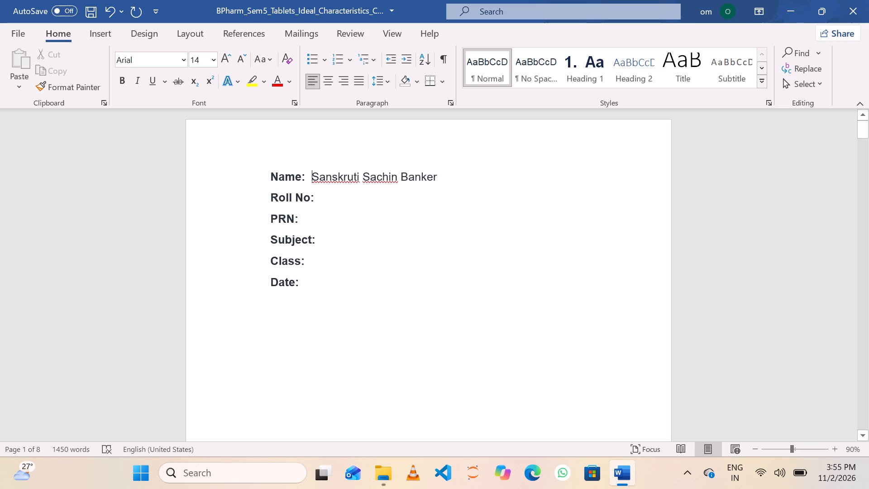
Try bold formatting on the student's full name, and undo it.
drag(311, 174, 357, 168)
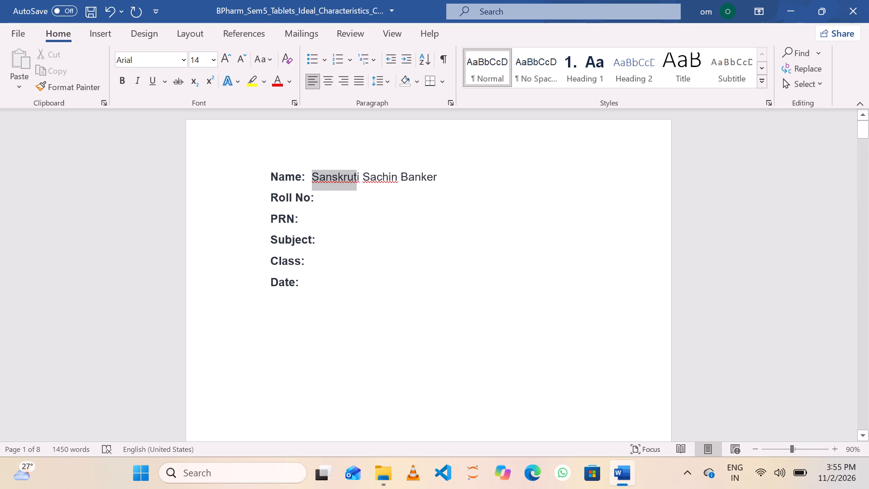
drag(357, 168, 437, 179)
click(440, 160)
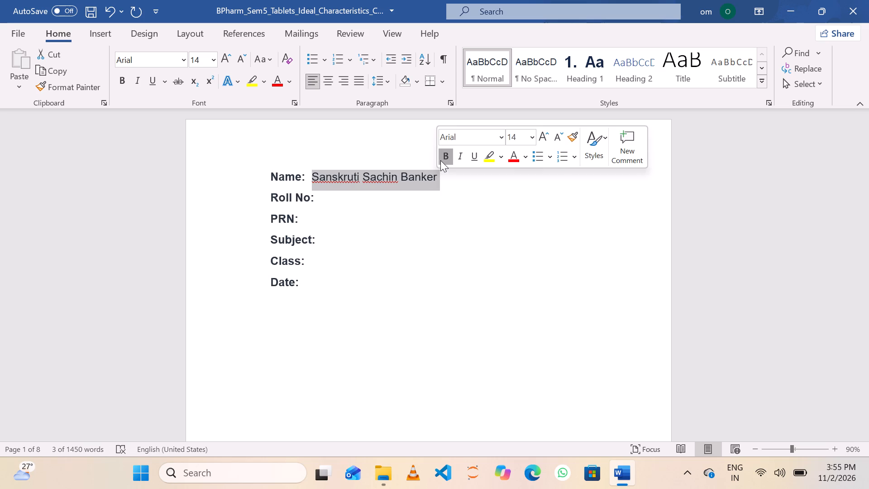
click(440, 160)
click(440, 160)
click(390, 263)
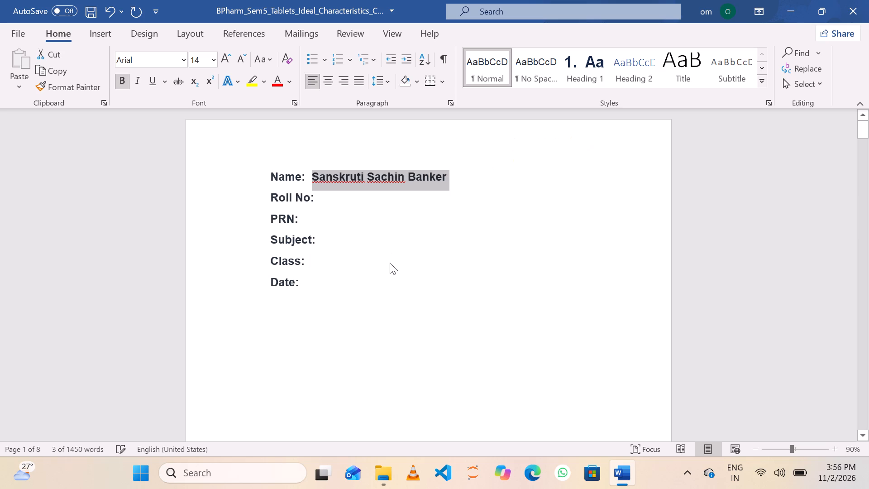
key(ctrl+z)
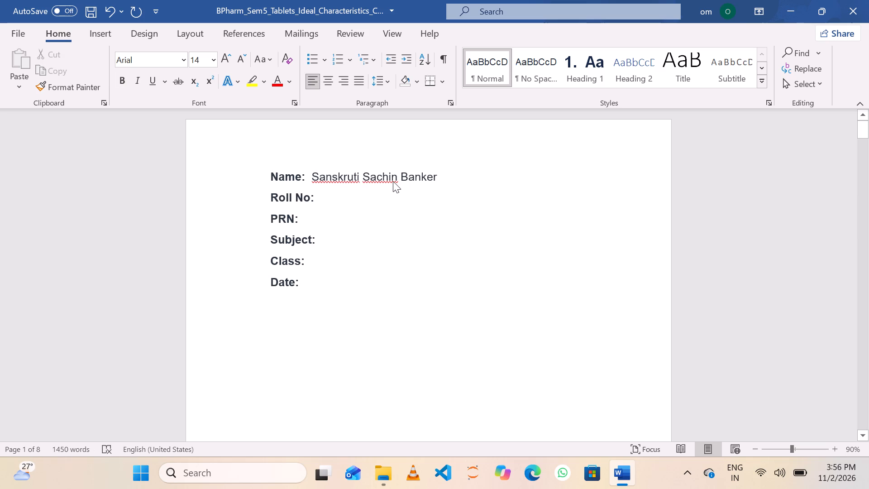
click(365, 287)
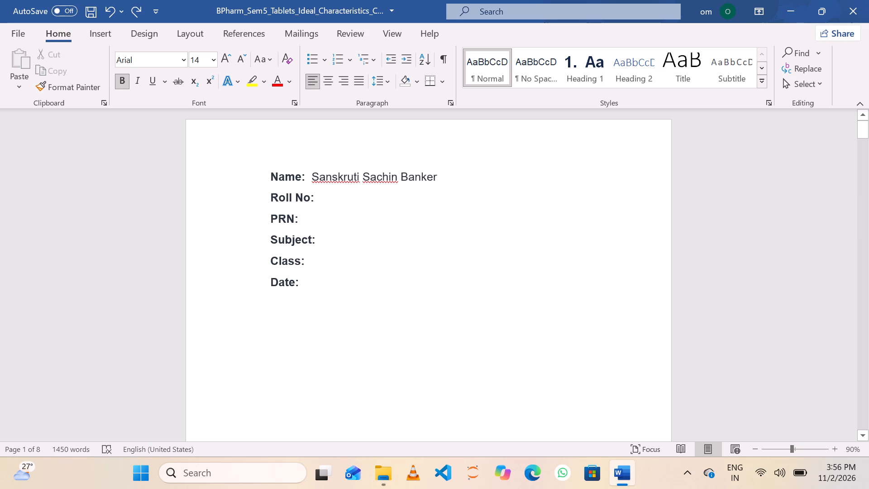
Correct the surname's spelling on the Name line by replacing its second-to-last letter with "a".
click(396, 176)
key(Right)
key(Right)
key(Right)
key(Right)
key(Right)
key(Right)
key(BackSpace)
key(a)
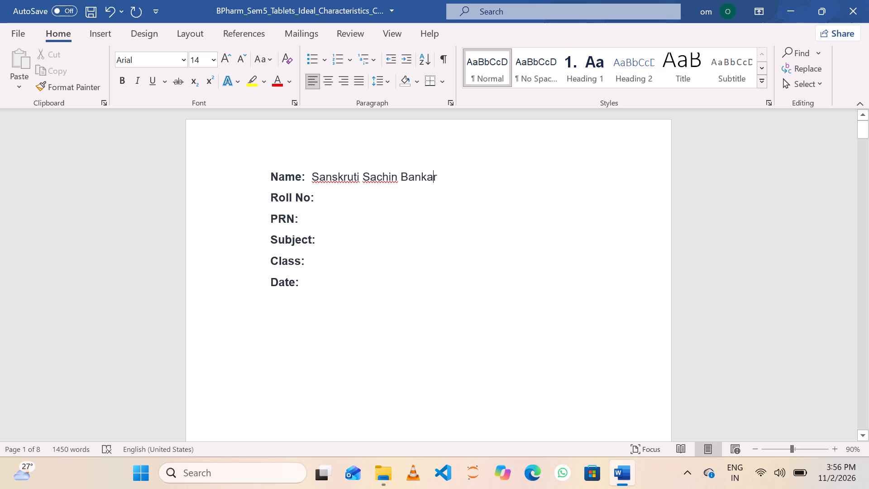
Delete the middle name from the Name line, leaving a single space between the first name and surname.
drag(400, 176, 360, 176)
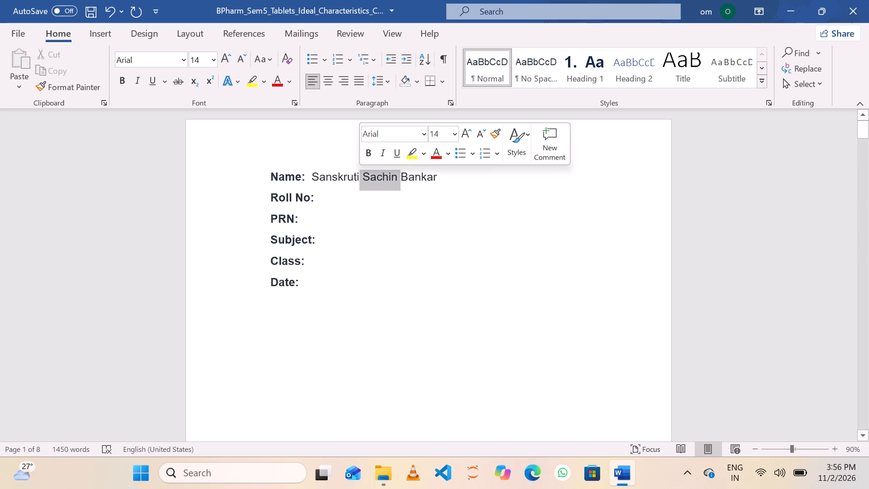
key(Delete)
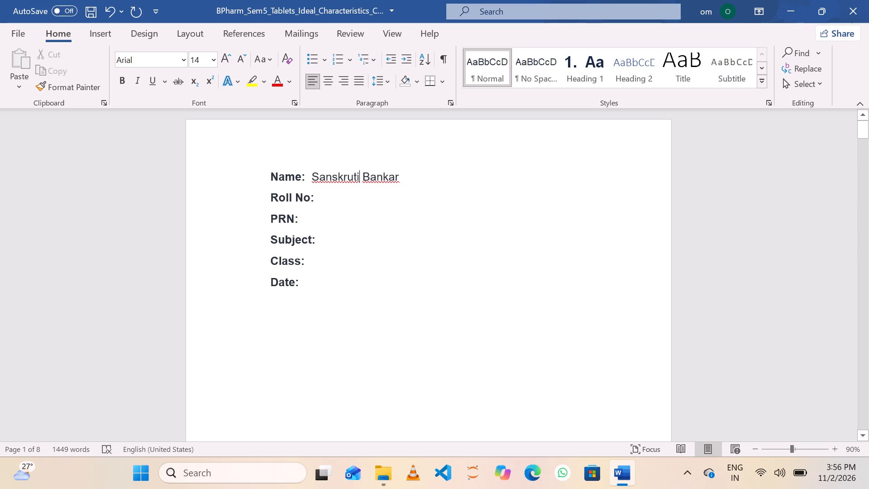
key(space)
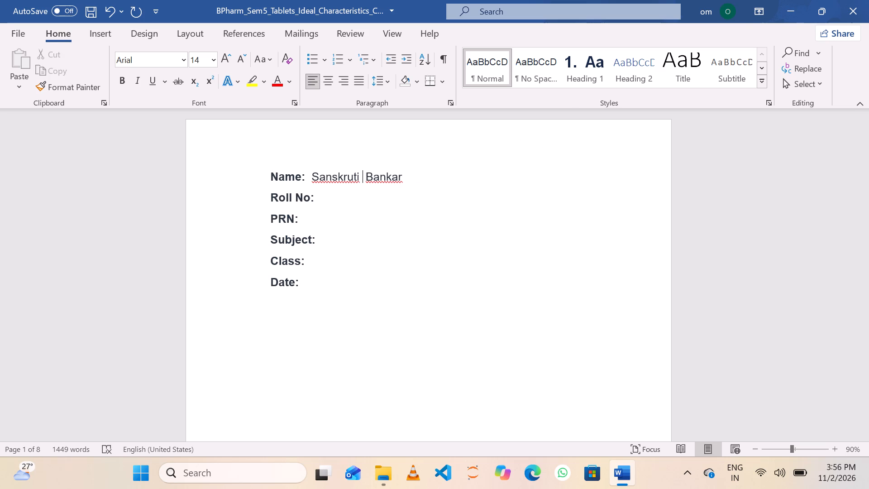
key(BackSpace)
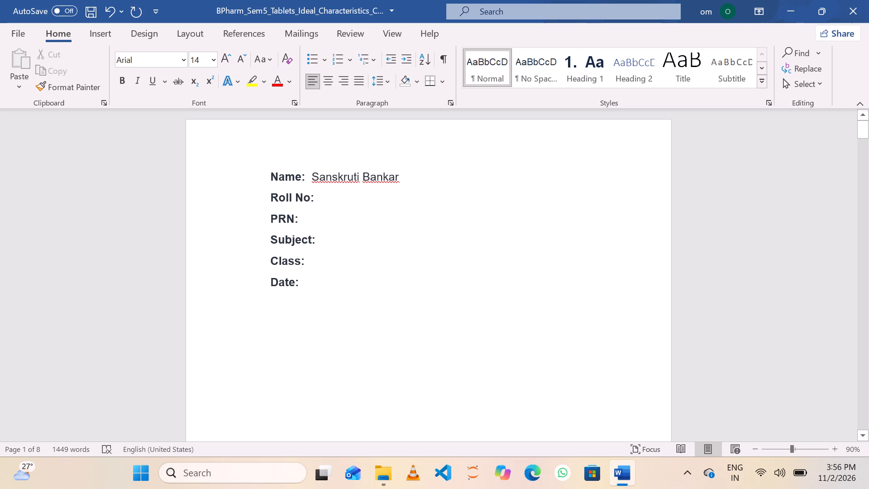
Enter the student's PRN number after the "PRN:" label.
click(424, 176)
click(326, 198)
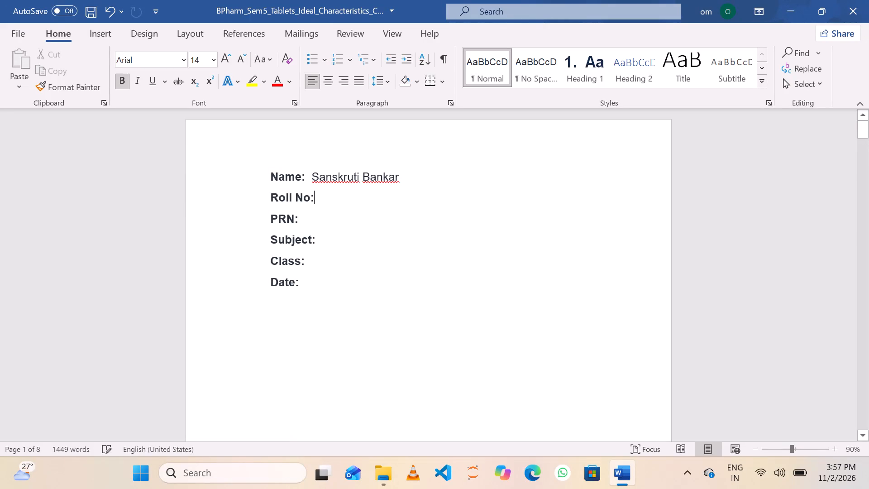
click(315, 224)
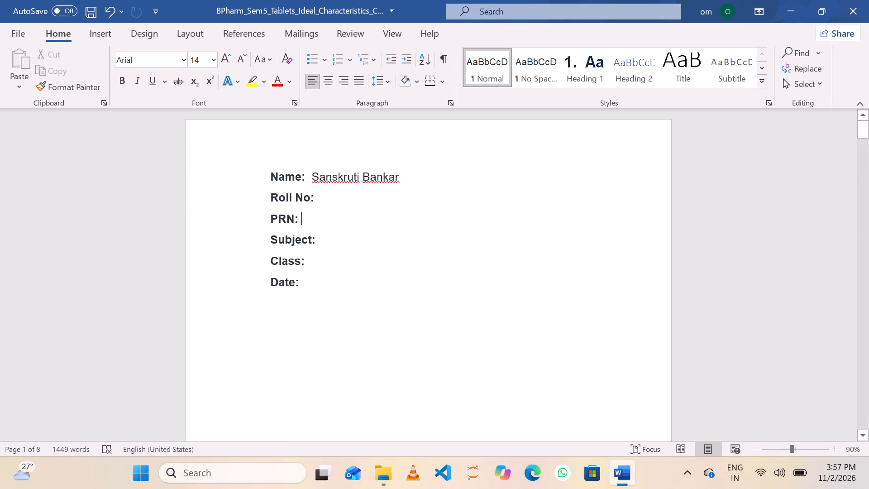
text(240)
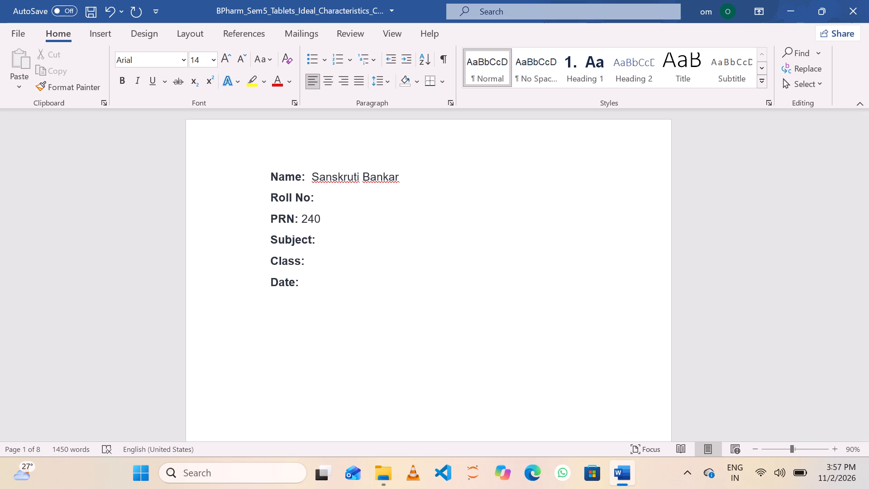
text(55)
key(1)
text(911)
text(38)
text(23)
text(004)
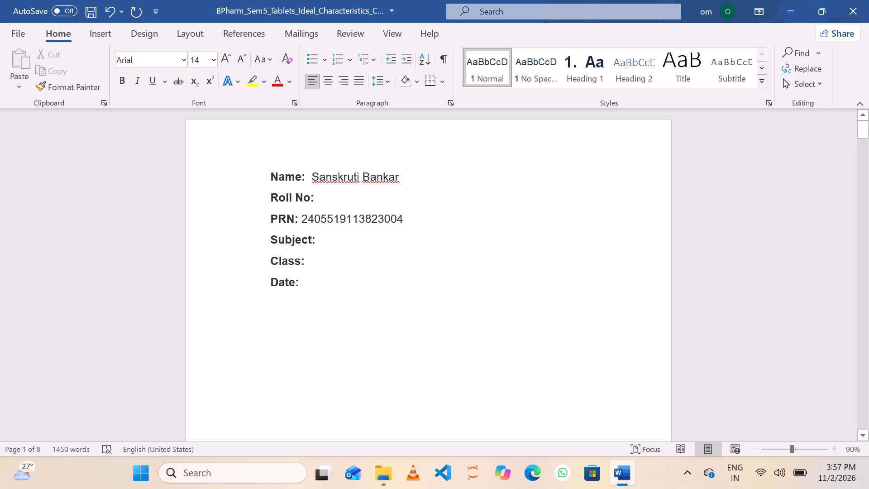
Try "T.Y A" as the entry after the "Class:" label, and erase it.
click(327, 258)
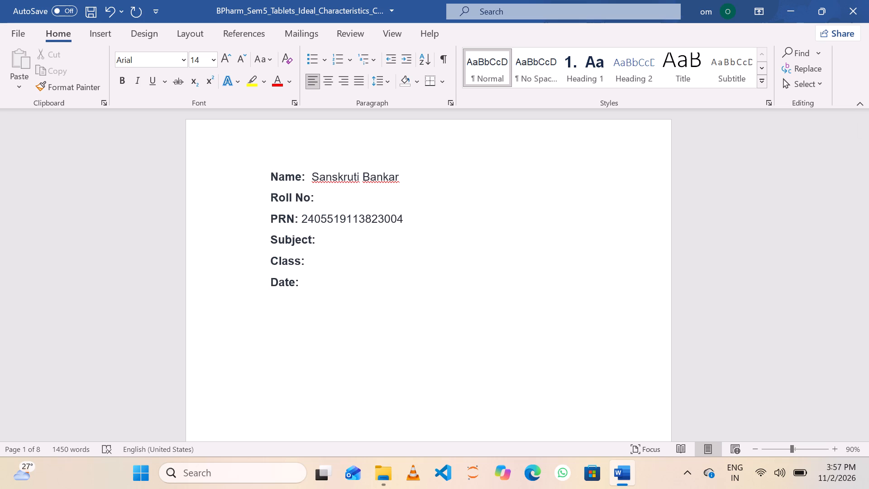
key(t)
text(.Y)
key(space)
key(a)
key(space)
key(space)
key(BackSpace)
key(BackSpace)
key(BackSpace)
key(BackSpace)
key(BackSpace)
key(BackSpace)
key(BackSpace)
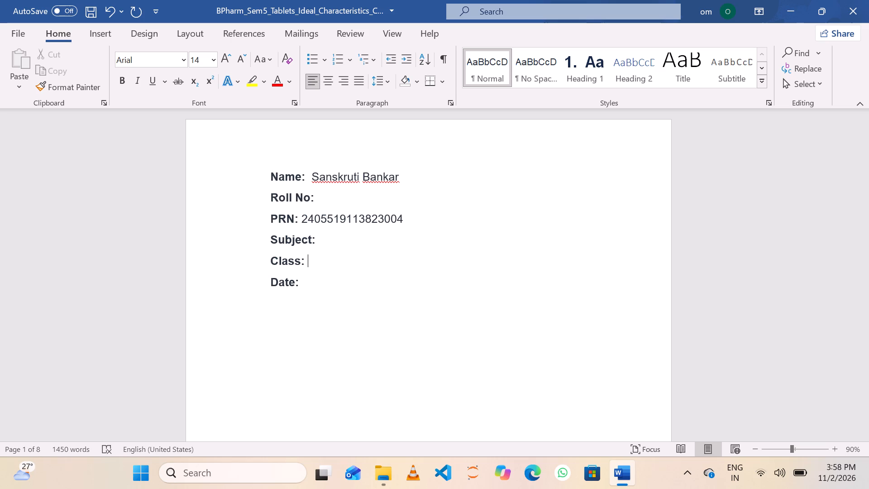
Enter "B.Pharm T.Y A" after the "Class:" label, with two spaces following "B.Pharm".
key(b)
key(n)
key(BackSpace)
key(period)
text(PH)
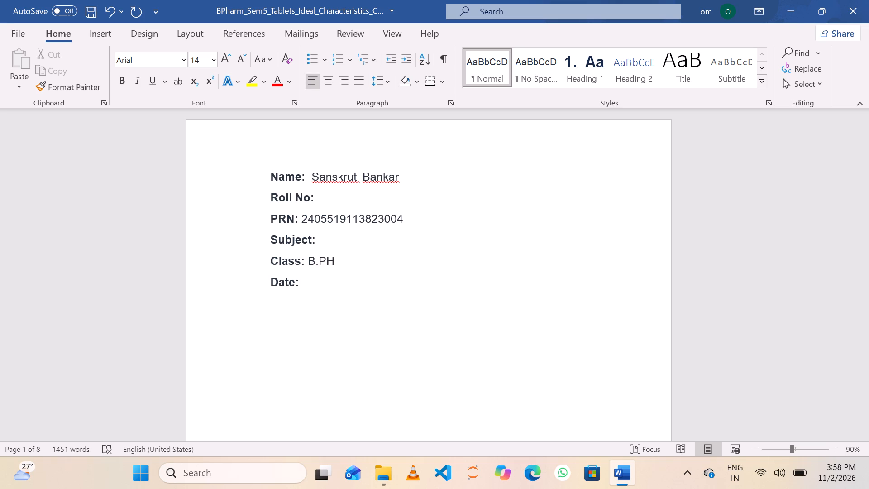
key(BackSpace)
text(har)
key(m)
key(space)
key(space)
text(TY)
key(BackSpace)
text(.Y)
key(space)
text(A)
click(303, 276)
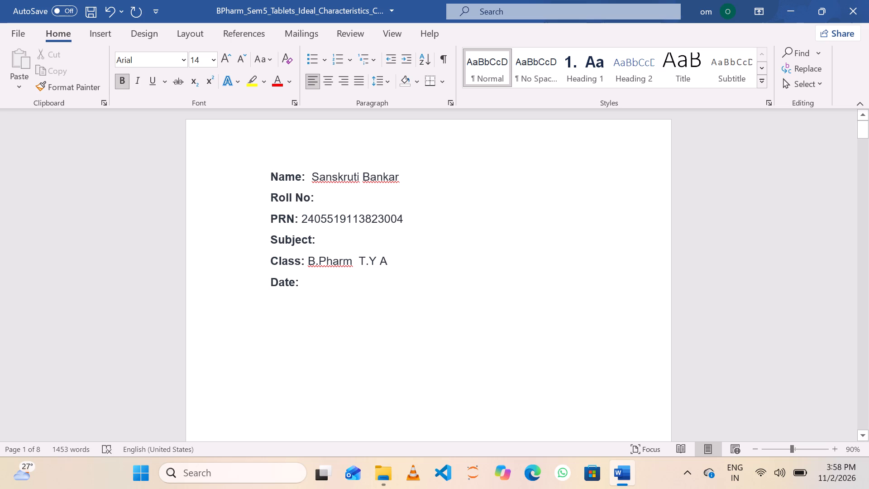
Add seven extra spaces between the first name and surname on the Name line, and place the cursor midway in the gap.
click(364, 181)
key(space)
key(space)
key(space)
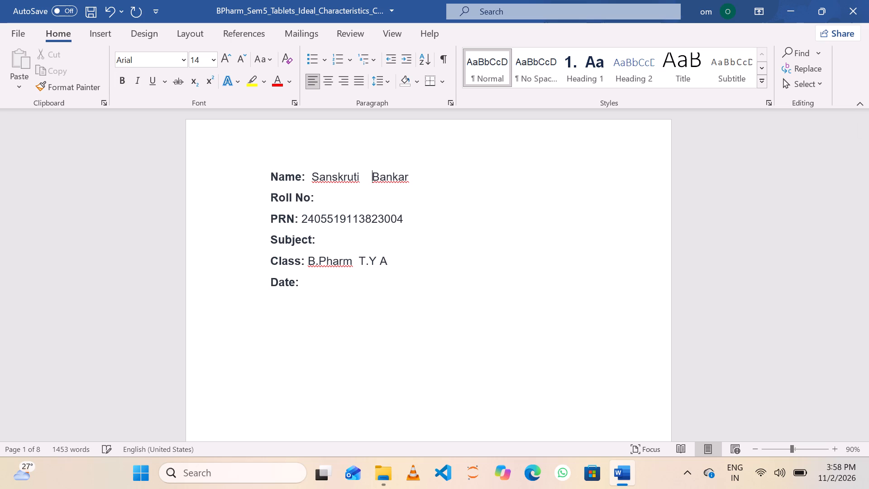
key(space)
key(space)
key(BackSpace)
key(BackSpace)
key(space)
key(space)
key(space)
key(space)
key(Left)
key(Left)
key(Left)
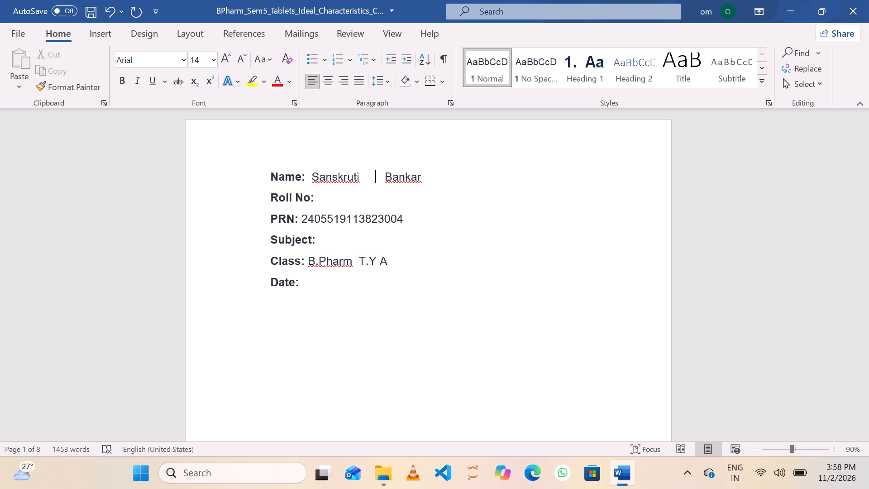
key(Left)
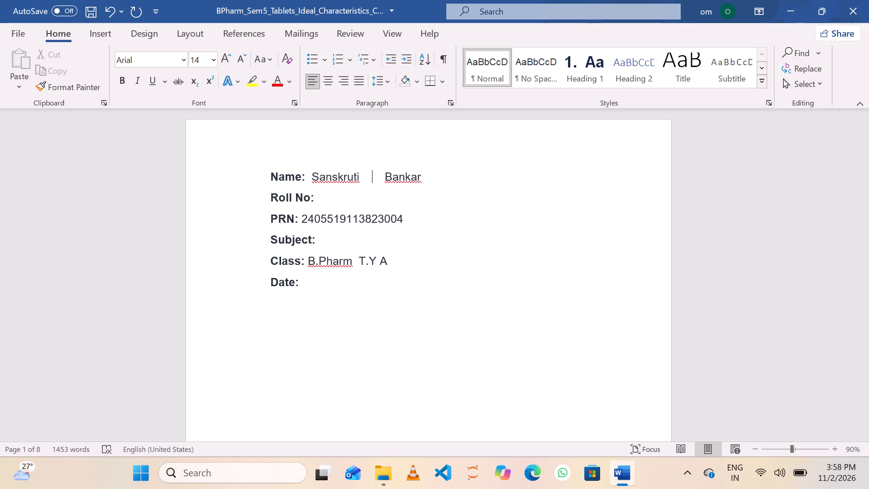
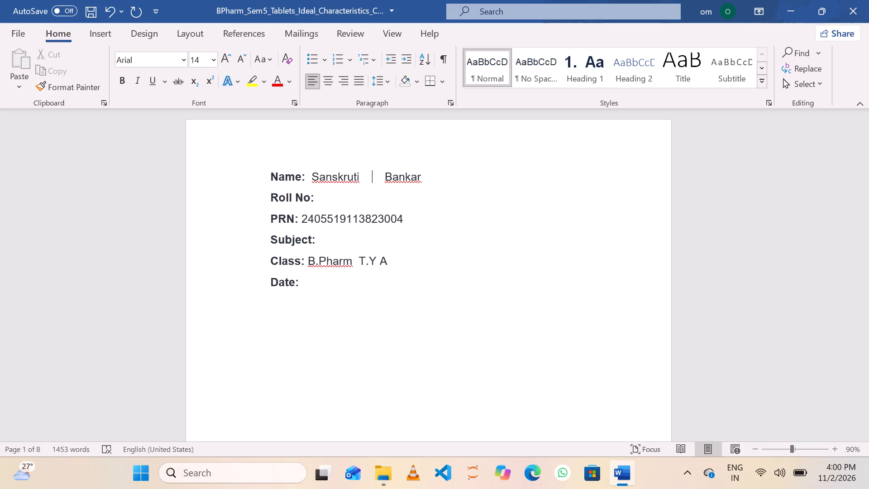
Remove the extra spaces between the first name and surname on the Name line, leaving a single space.
key(BackSpace)
key(BackSpace)
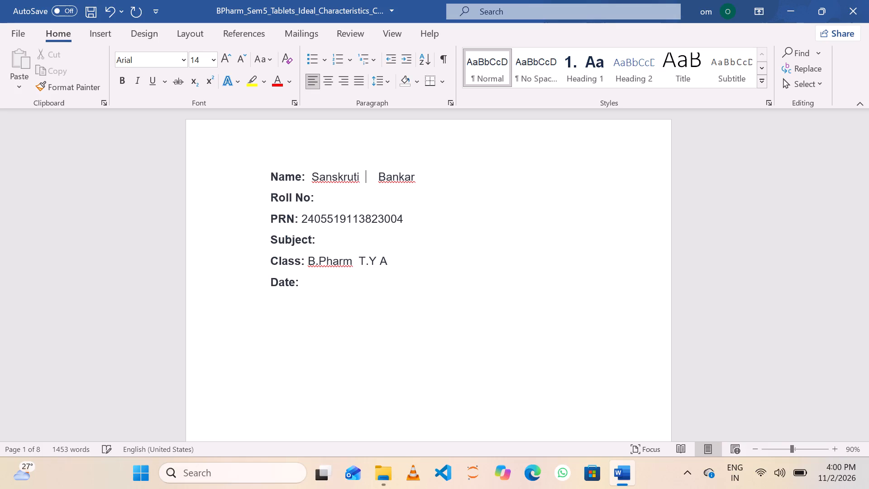
key(Page_Down)
scroll(369, 189, up, 4)
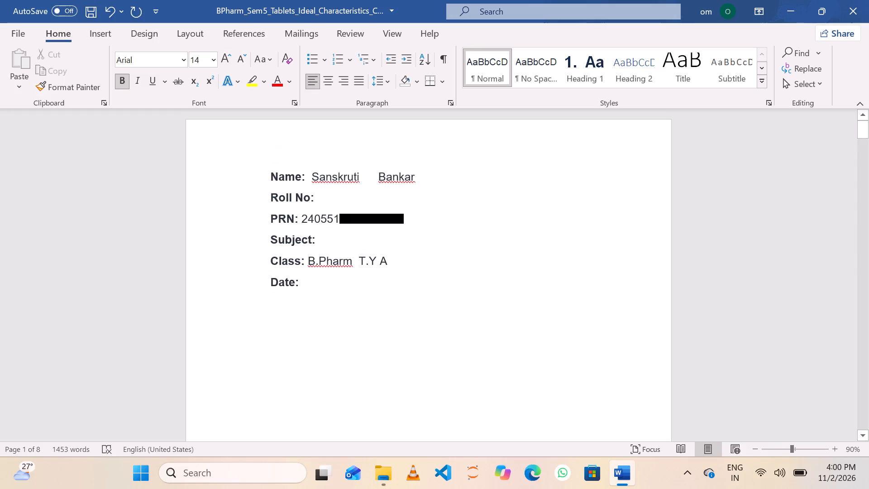
click(377, 182)
key(BackSpace)
key(BackSpace)
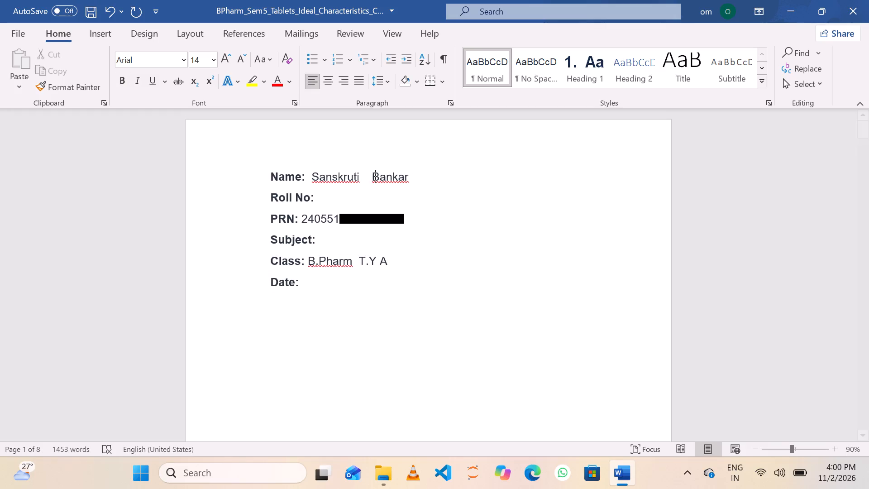
key(BackSpace)
key(BackSpace)
key(BackSpace)
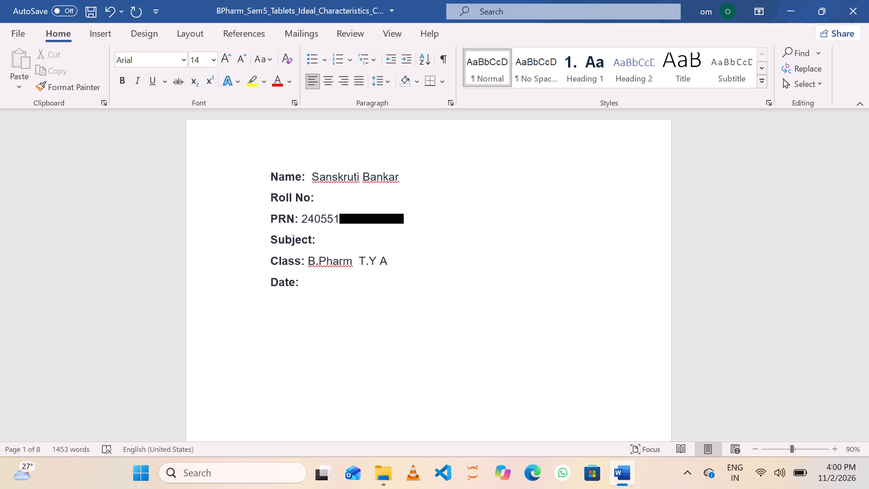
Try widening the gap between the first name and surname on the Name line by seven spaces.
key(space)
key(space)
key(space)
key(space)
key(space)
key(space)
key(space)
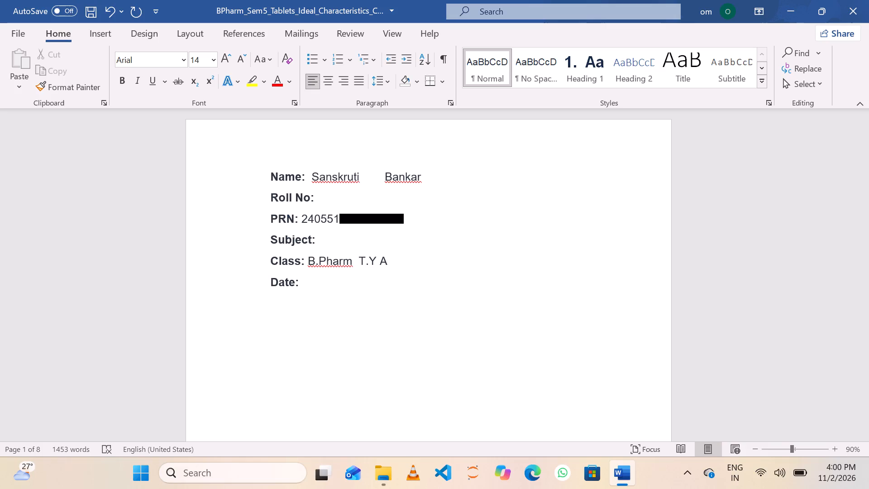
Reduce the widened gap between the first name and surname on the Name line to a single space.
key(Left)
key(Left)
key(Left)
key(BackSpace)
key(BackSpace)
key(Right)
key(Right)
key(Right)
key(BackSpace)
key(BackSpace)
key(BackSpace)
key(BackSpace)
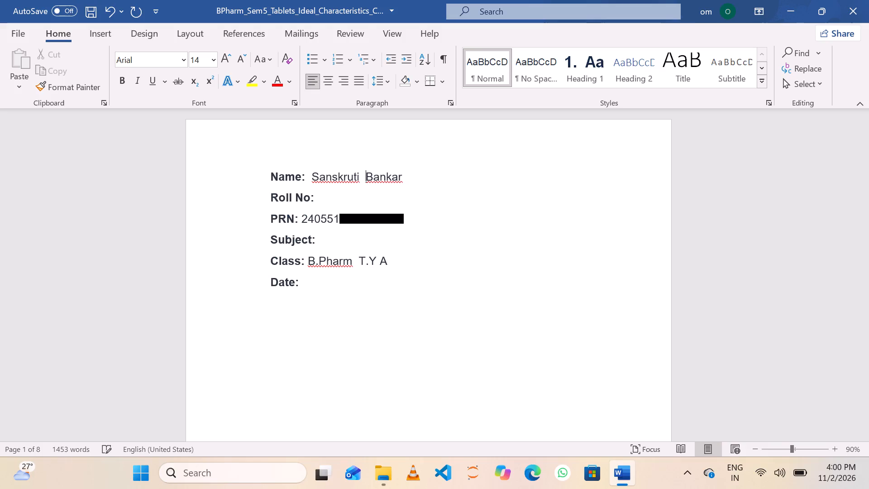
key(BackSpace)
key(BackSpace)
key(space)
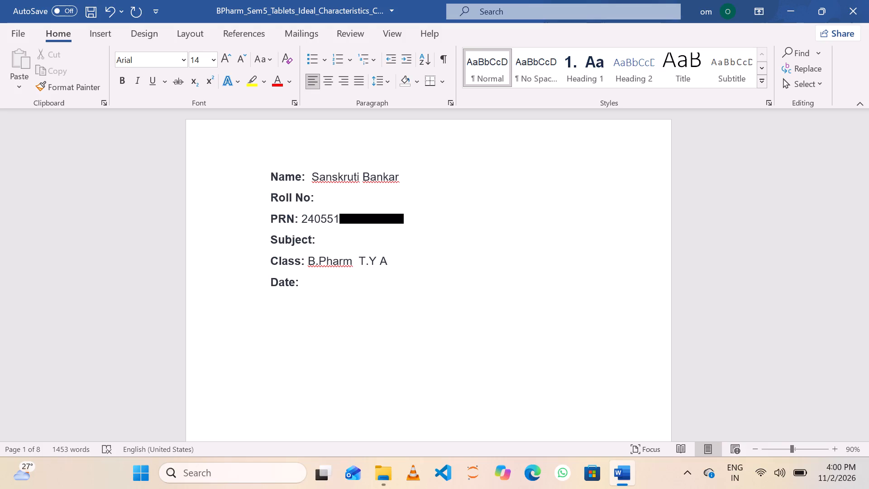
Insert the student's middle name, followed by a space, before the surname on the Name line.
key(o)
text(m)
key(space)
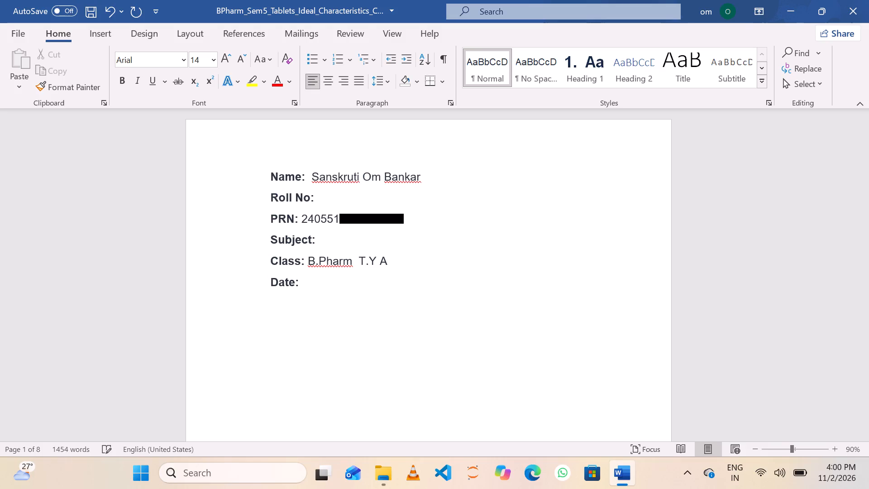
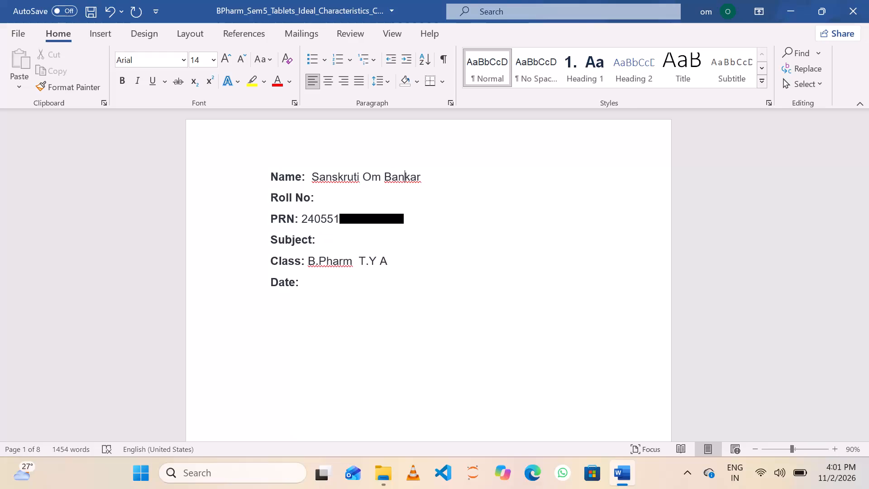
Clear the student's full name from the Name line, keeping the label and the spacing after it.
key(Right)
key(Right)
key(Right)
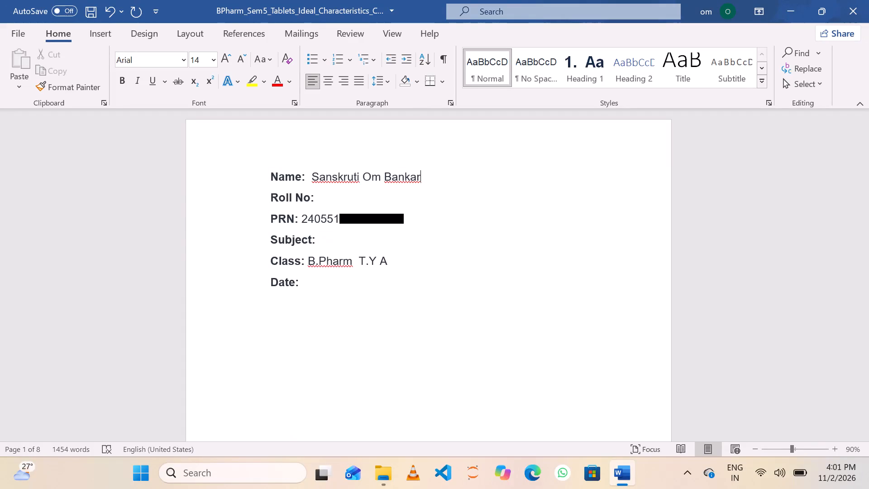
key(BackSpace)
key(BackSpace)
key(BackSpace)
key(BackSpace)
key(BackSpace)
key(BackSpace)
key(BackSpace)
key(BackSpace)
key(BackSpace)
key(BackSpace)
key(BackSpace)
key(BackSpace)
key(BackSpace)
key(BackSpace)
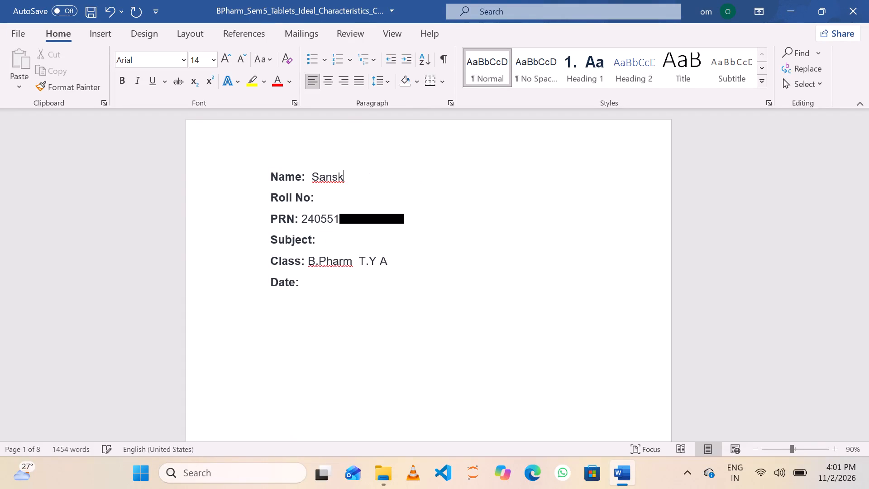
key(BackSpace)
key(BackSpace)
key(BackSpace)
key(BackSpace)
key(BackSpace)
key(BackSpace)
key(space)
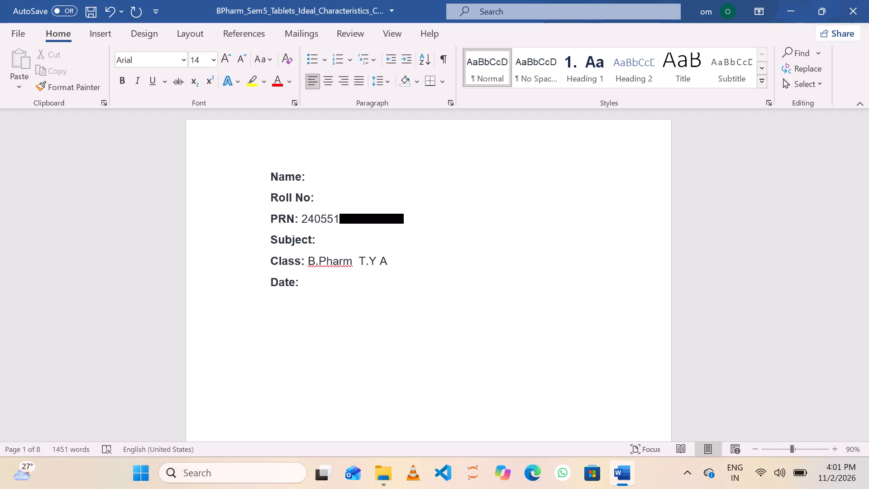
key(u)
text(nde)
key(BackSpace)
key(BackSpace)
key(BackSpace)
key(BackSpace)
Enter the student's full name after the Name label, in the order surname, first name, middle name.
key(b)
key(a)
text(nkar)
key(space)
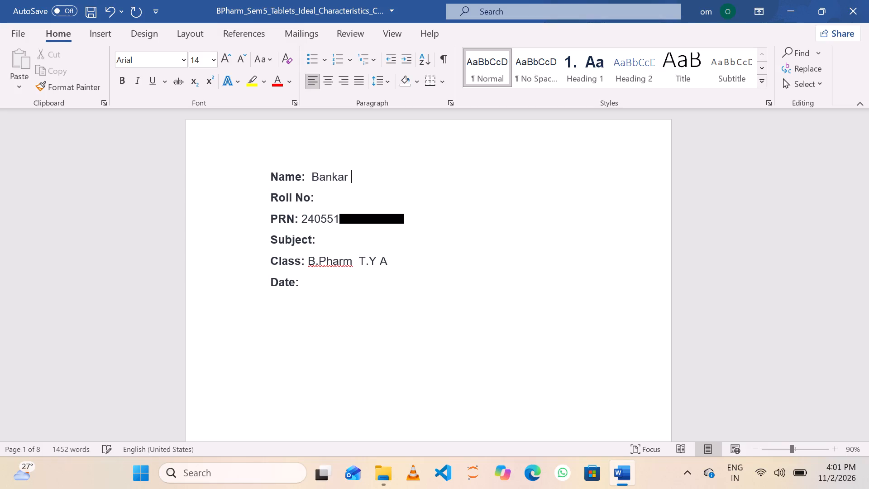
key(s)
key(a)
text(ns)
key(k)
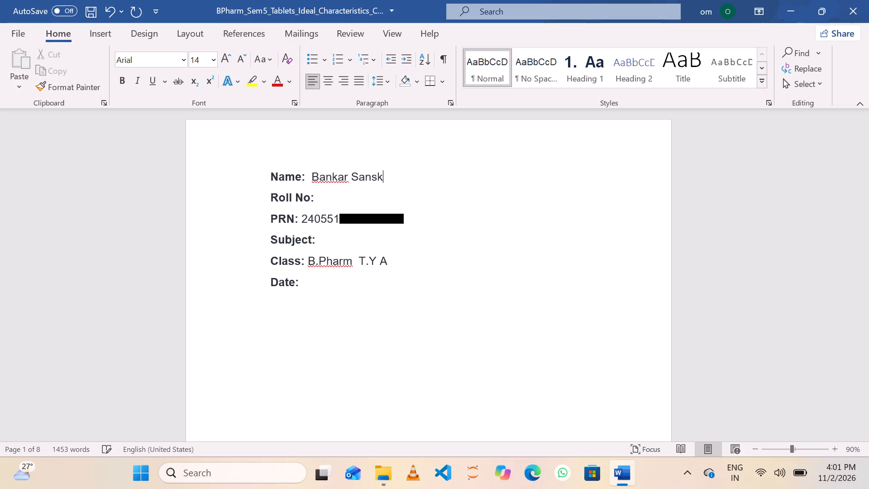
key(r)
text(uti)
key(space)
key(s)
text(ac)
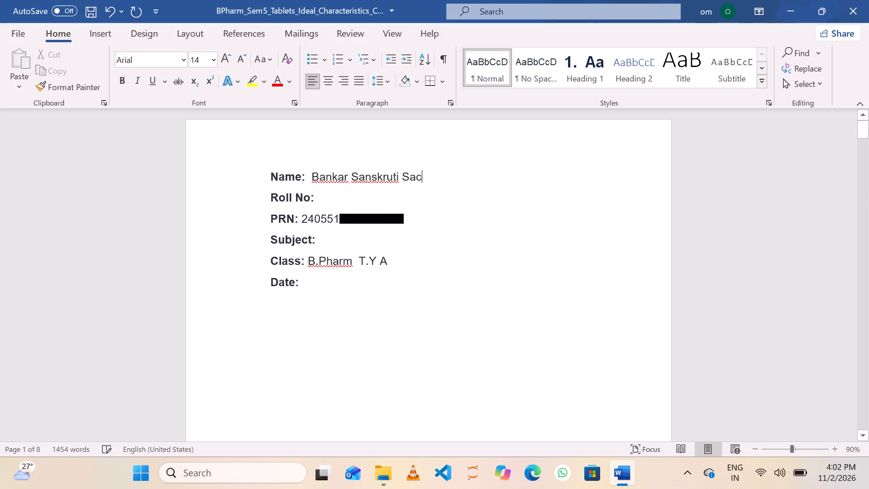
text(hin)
Enter 02 after the Roll No label, separated from it by a single space.
click(325, 192)
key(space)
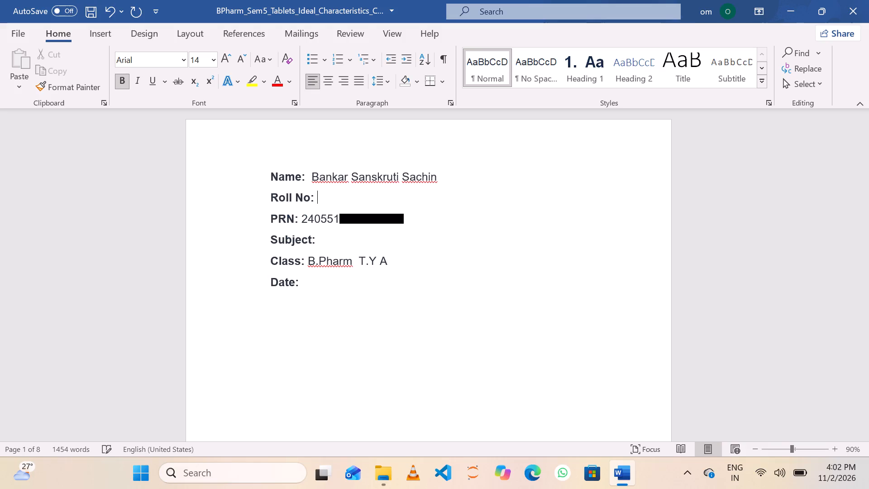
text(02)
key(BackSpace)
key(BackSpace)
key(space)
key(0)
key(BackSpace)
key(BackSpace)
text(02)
Remove the bold formatting from the number 02 on the Roll No line.
double_click(320, 202)
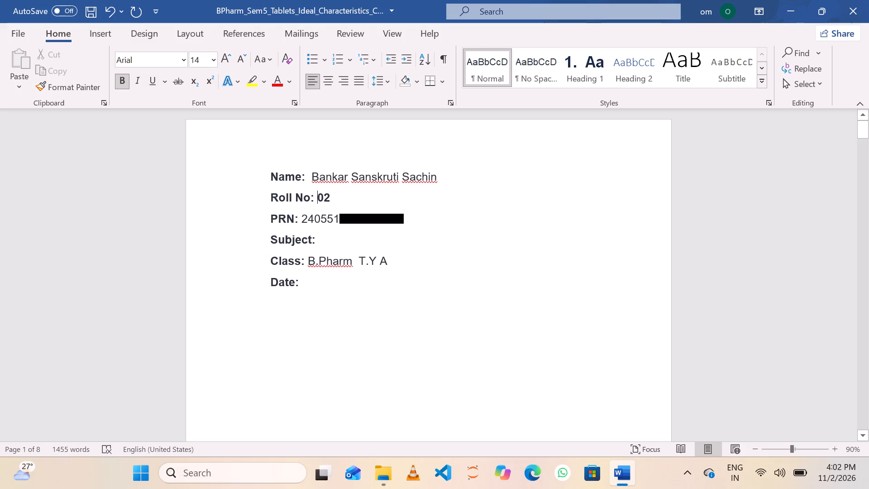
click(326, 177)
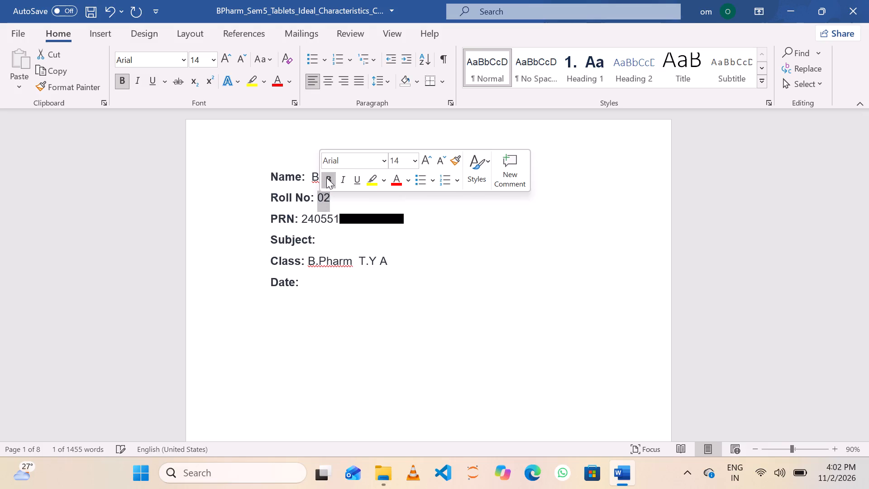
Change the roll number on the Roll No line to 03.
click(336, 205)
key(BackSpace)
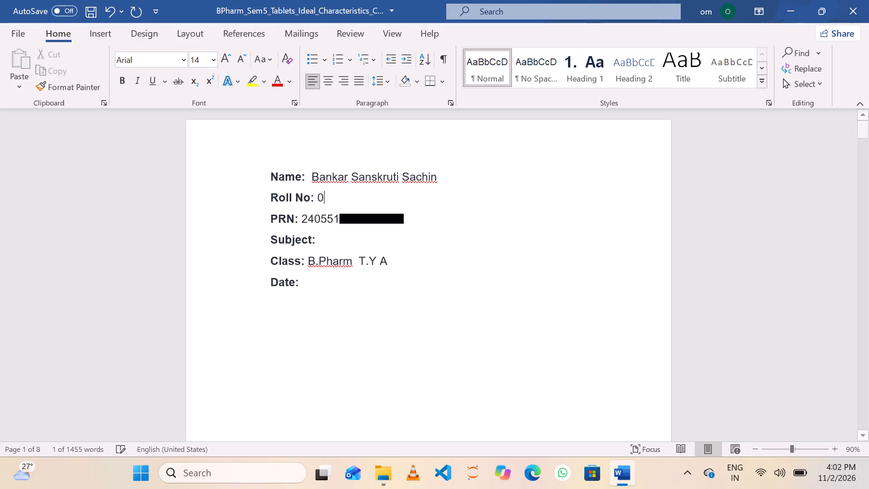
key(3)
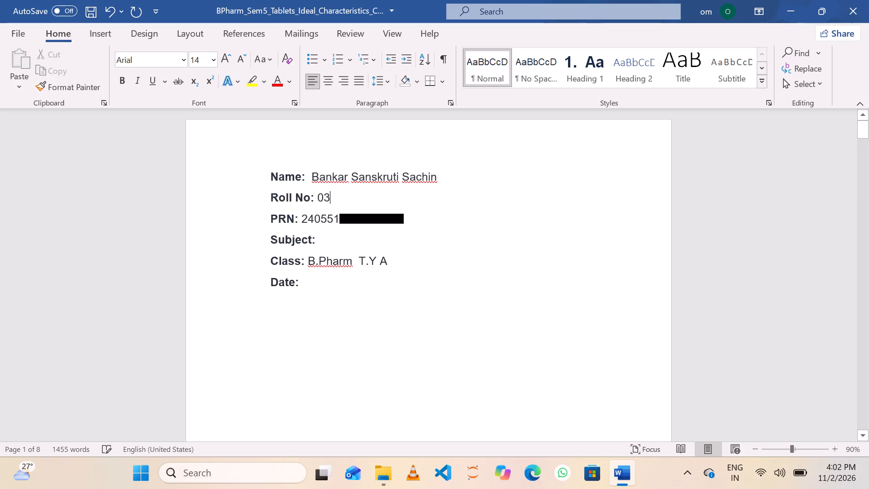
Enter Industrial Pharmacy after the Subject label, separated from it by a single space.
click(326, 242)
click(326, 242)
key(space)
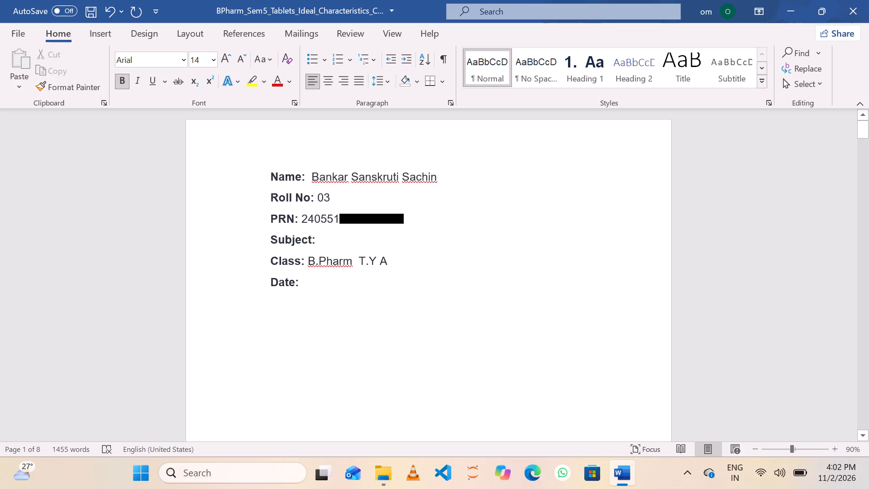
click(310, 264)
click(327, 227)
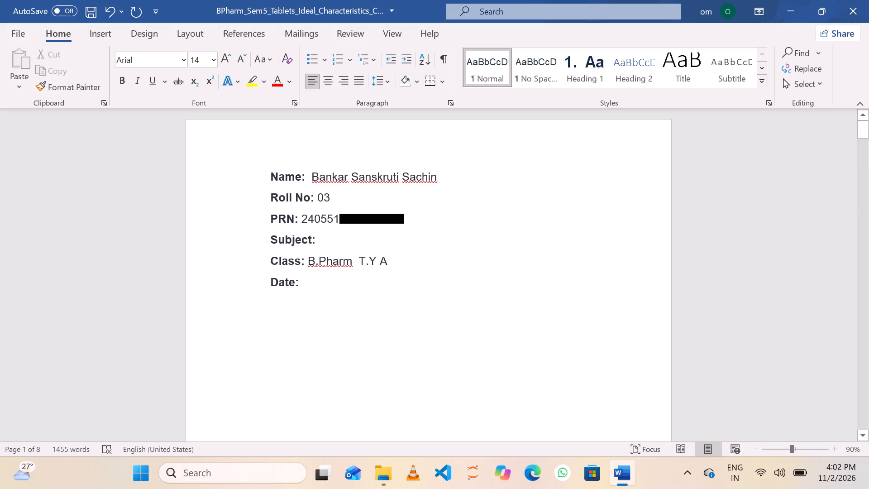
click(319, 244)
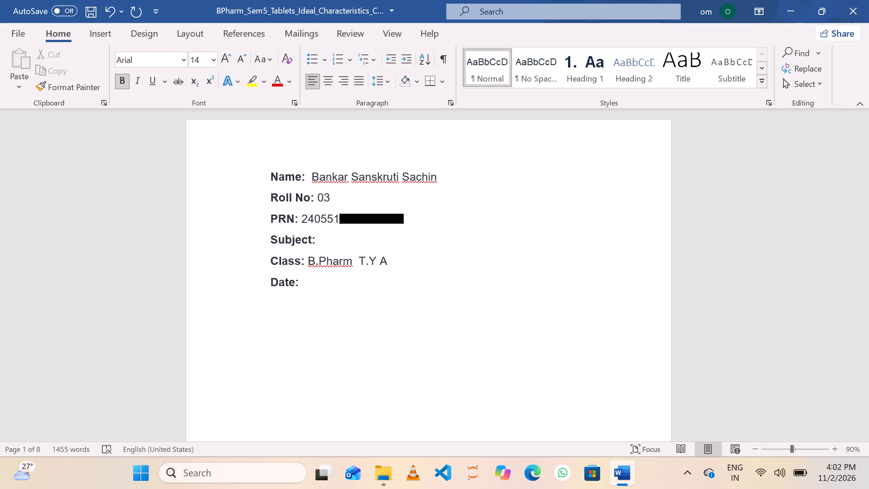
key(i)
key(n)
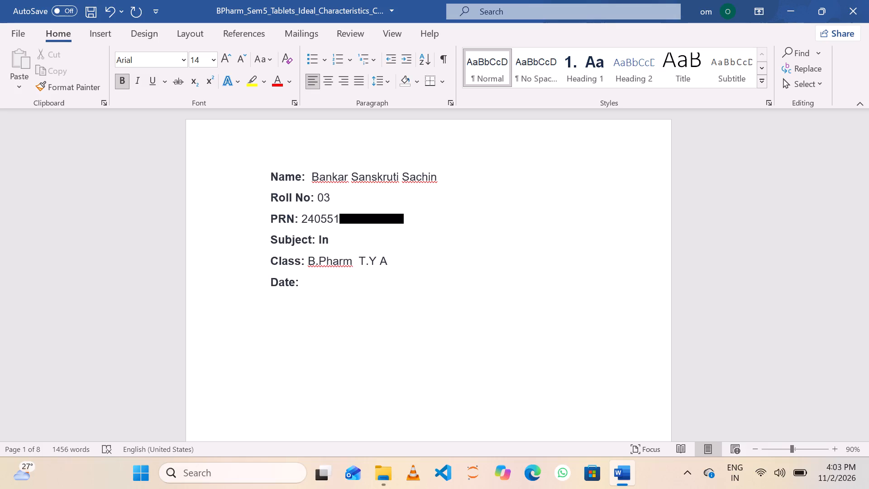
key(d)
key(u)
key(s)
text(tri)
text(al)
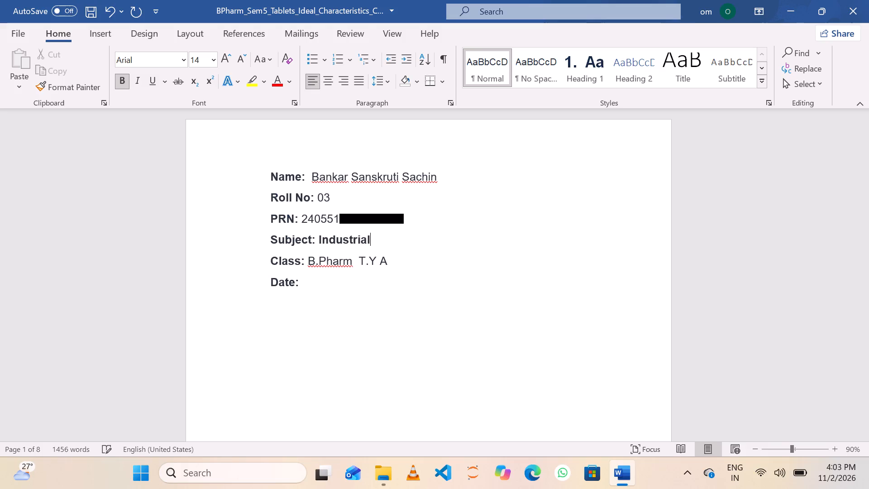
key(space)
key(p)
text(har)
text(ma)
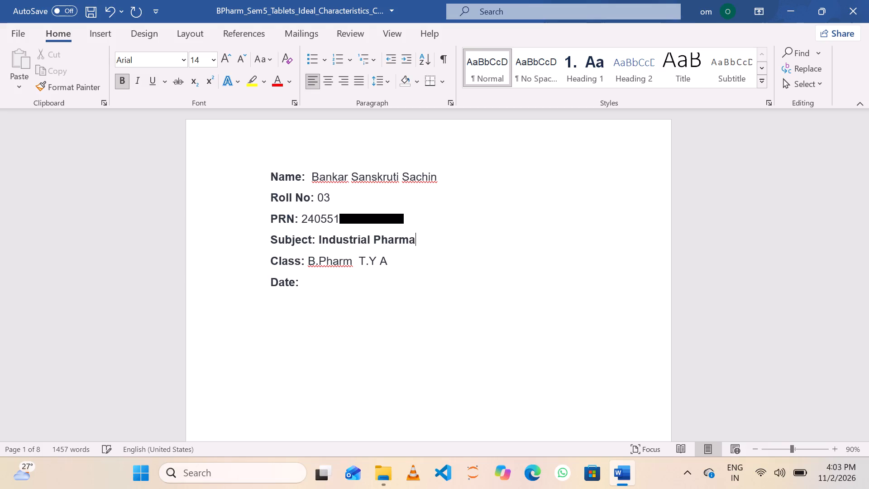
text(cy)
Replace the final y of the subject name with the suffix -1, making the entry Industrial Pharmac-1.
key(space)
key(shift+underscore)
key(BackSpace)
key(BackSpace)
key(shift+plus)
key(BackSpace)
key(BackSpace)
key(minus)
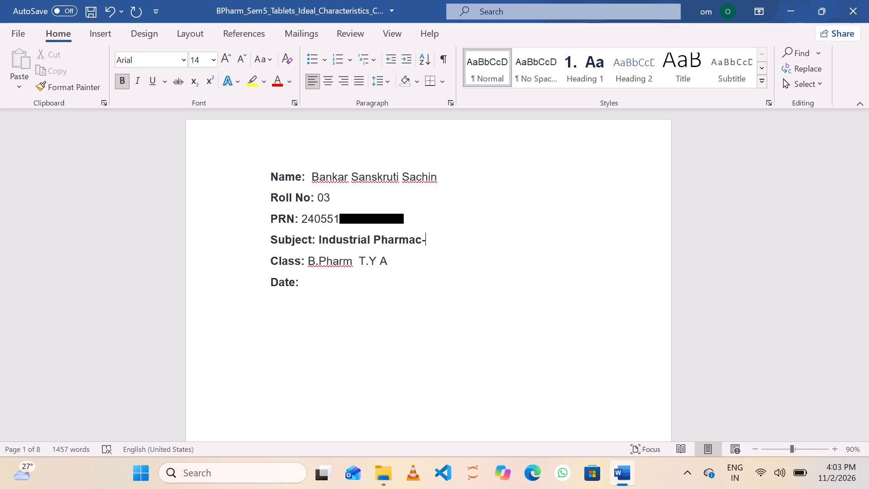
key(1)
Remove the bold formatting from the subject name on the Subject line, keeping the label bold.
click(413, 181)
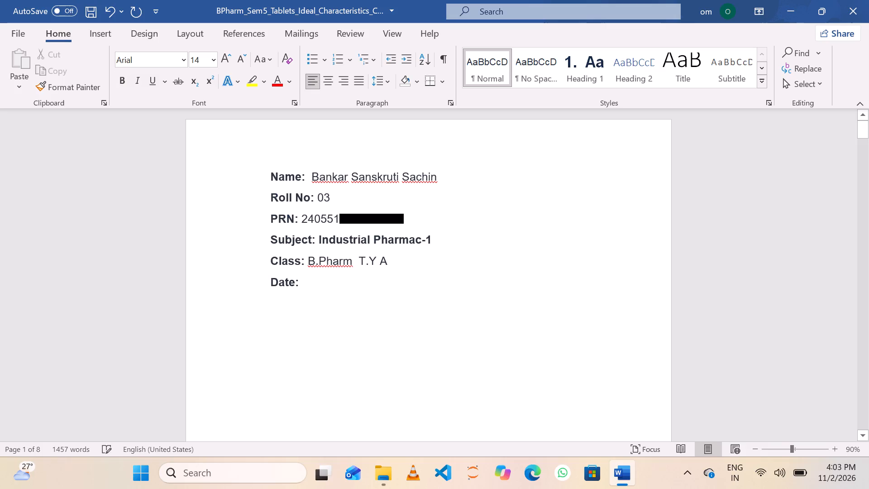
drag(319, 244, 436, 251)
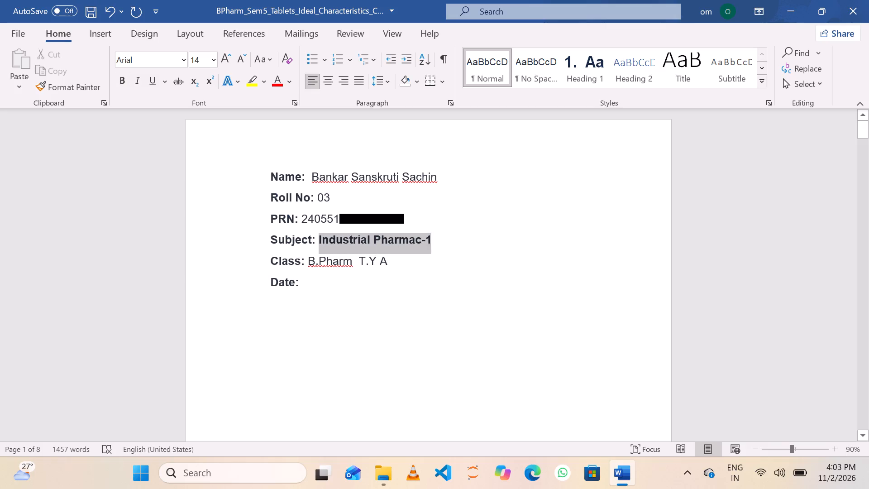
drag(436, 251, 439, 249)
click(450, 223)
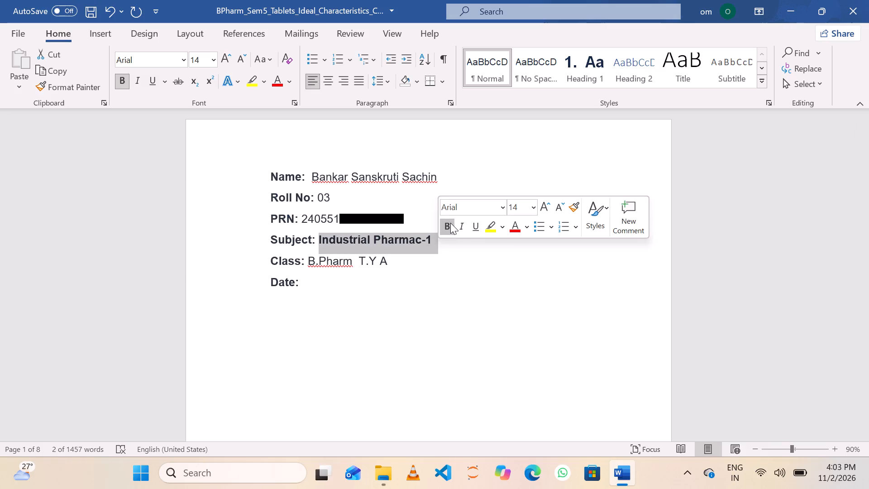
click(450, 223)
click(450, 223)
Delete the letter A from the end of the Class line.
click(382, 274)
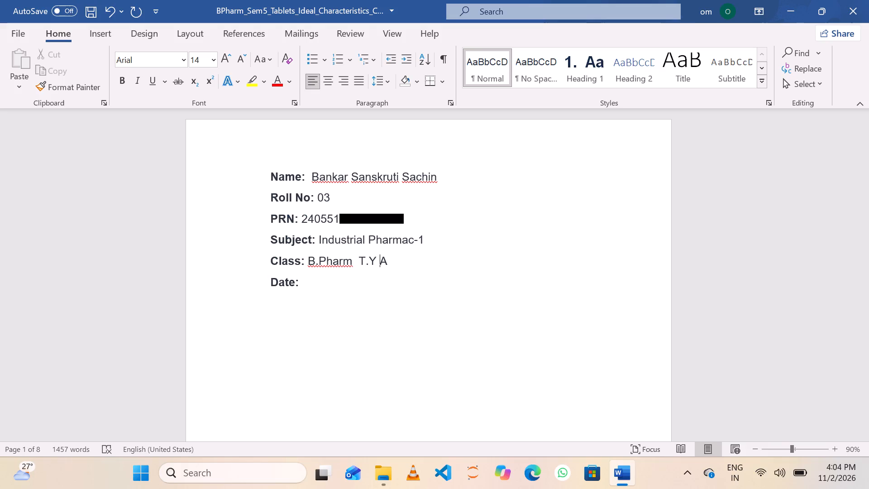
key(Right)
key(BackSpace)
Delete the Date label from the line below Class.
click(312, 292)
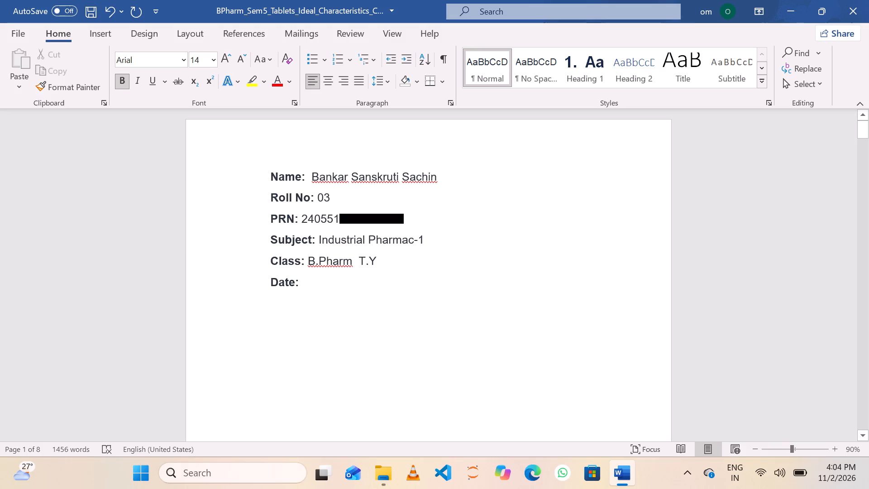
key(BackSpace)
key(BackSpace)
key(BackSpace)
key(BackSpace)
key(BackSpace)
key(BackSpace)
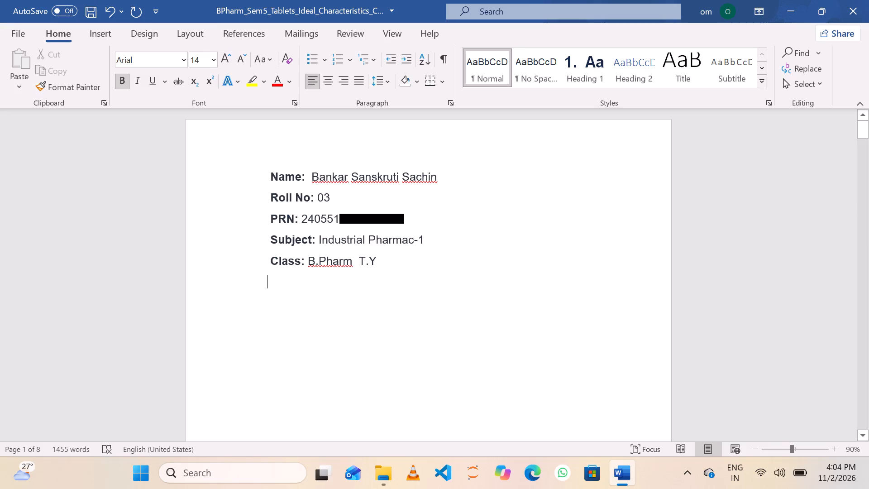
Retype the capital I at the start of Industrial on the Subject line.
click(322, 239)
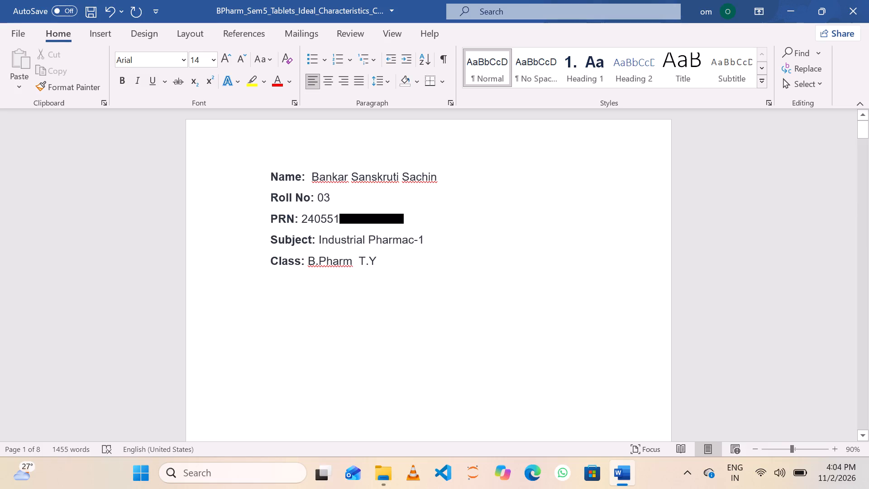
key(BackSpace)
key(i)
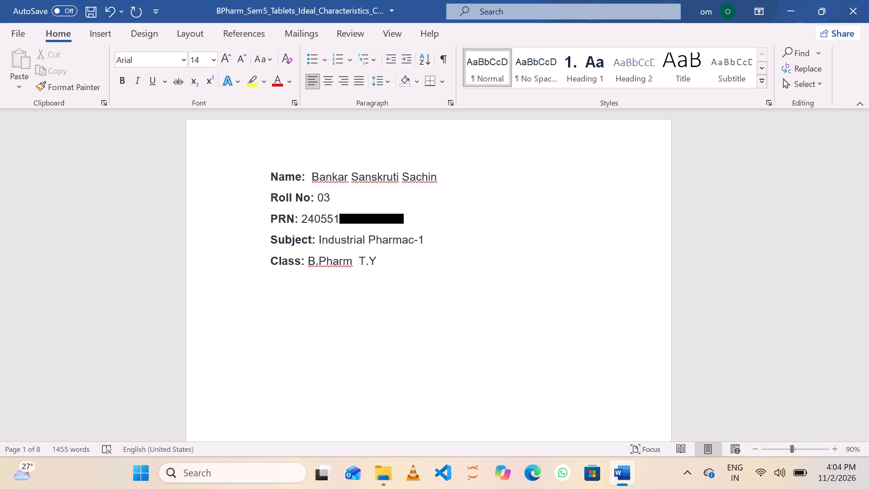
Correct the subject name on the Subject line to read Industrial Pharmacy-I, with a Roman numeral ending.
click(439, 234)
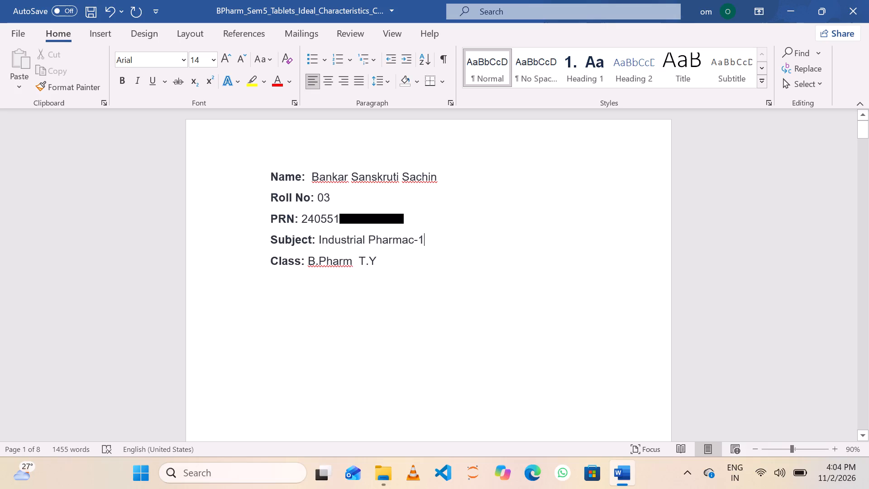
key(BackSpace)
key(BackSpace)
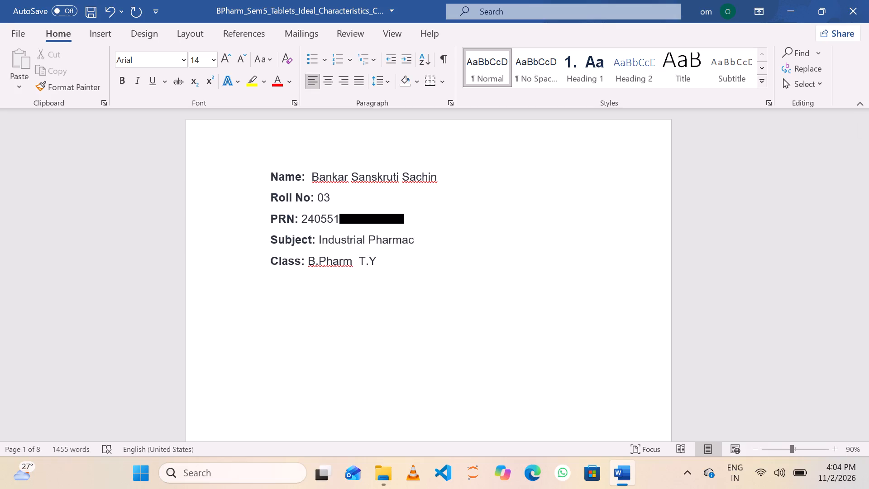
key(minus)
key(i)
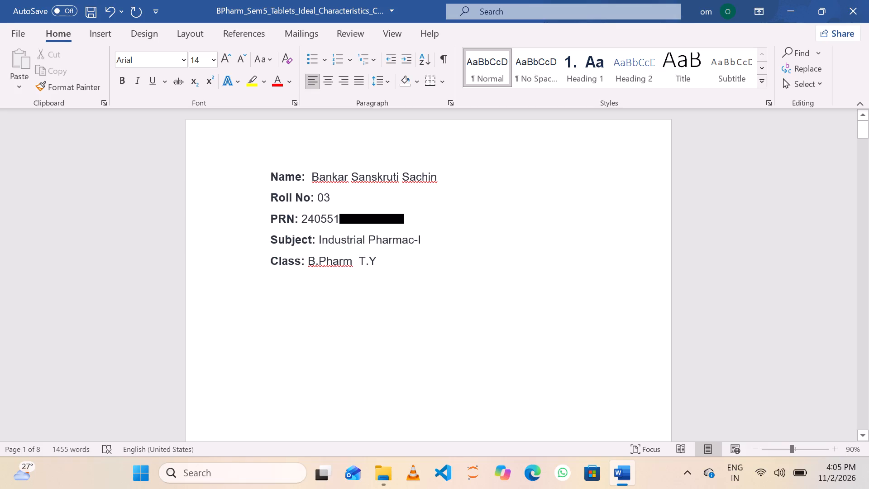
click(388, 256)
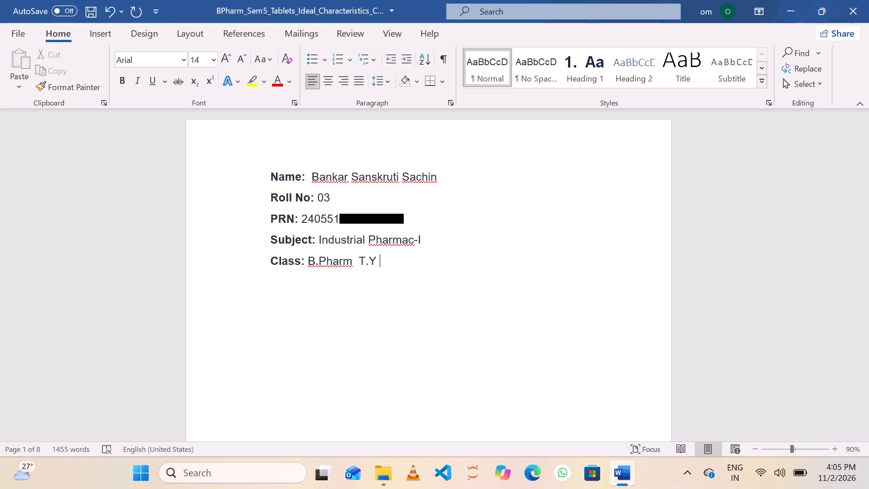
click(412, 242)
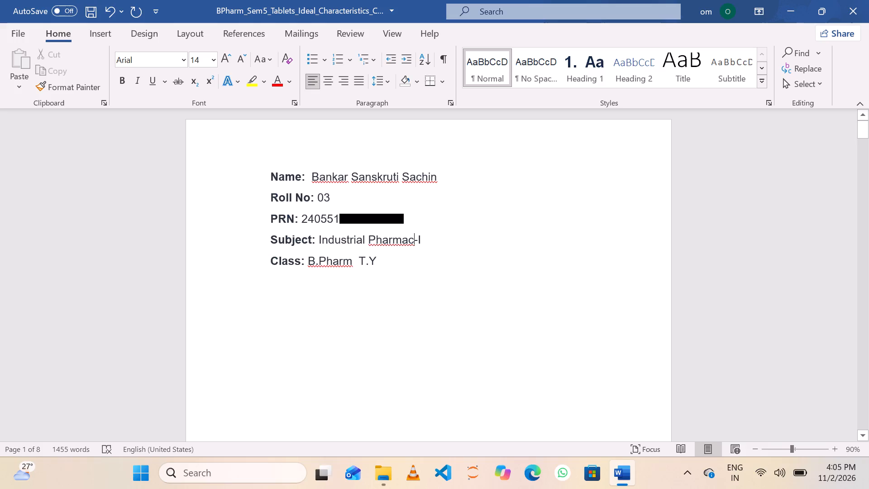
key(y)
key(BackSpace)
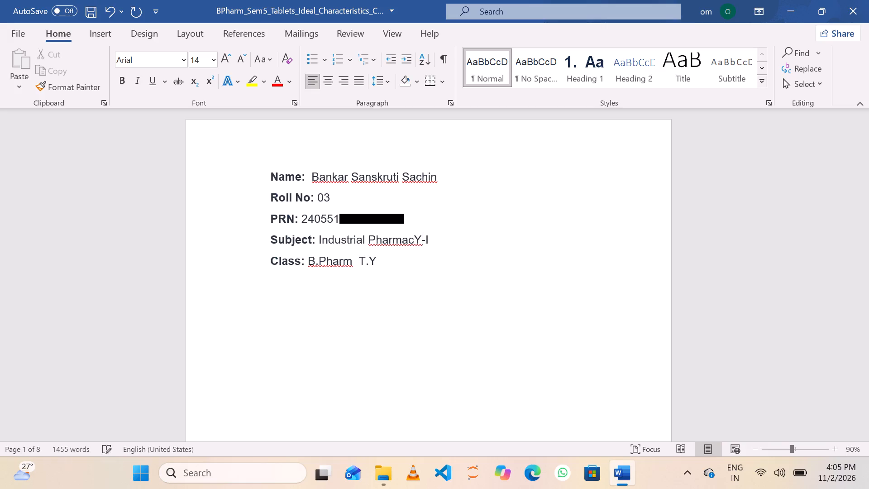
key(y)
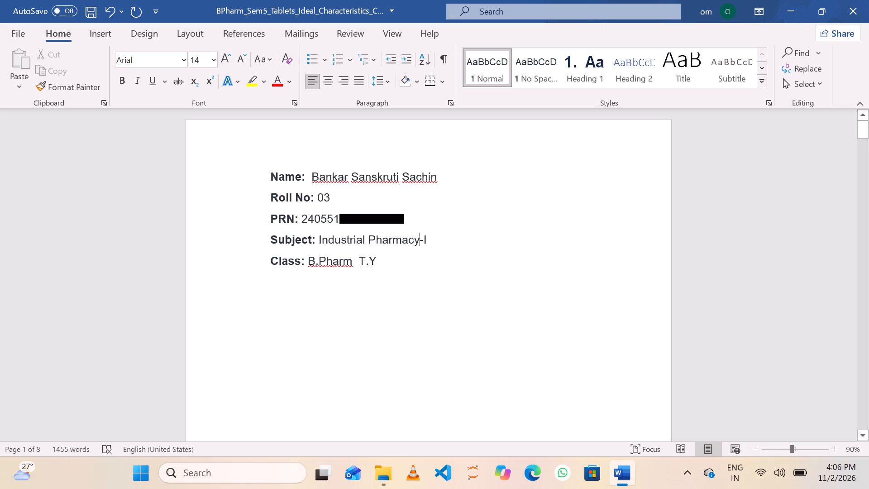
Reorder the Class line by removing T.Y from the end and entering it before B.Pharm.
click(381, 254)
key(Down)
key(BackSpace)
key(BackSpace)
key(BackSpace)
key(BackSpace)
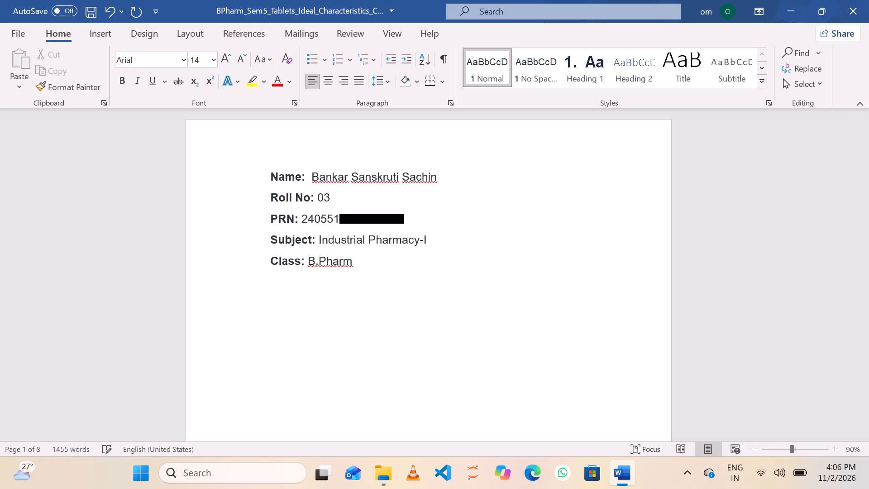
key(Left)
key(Left)
key(Left)
key(Left)
key(Left)
key(Left)
key(Left)
key(Left)
key(Left)
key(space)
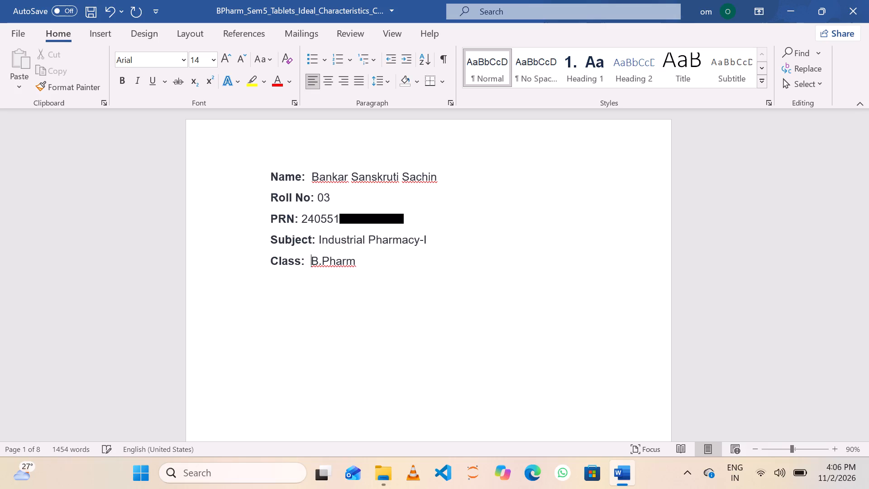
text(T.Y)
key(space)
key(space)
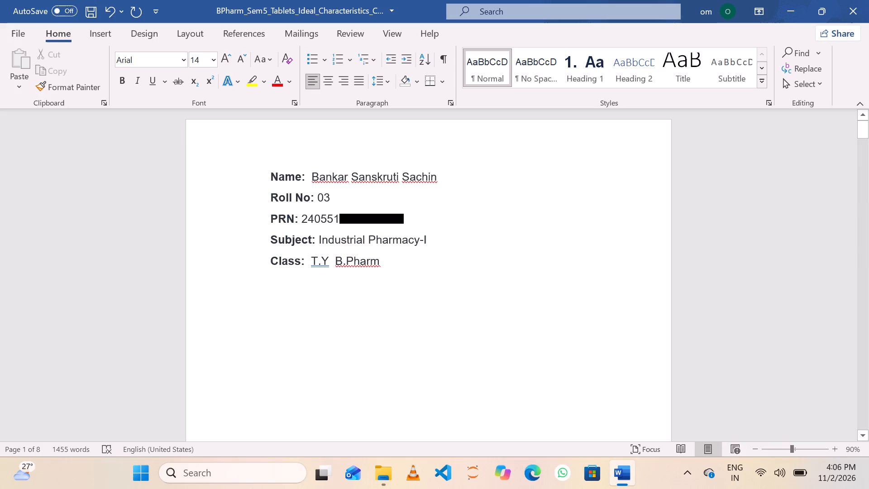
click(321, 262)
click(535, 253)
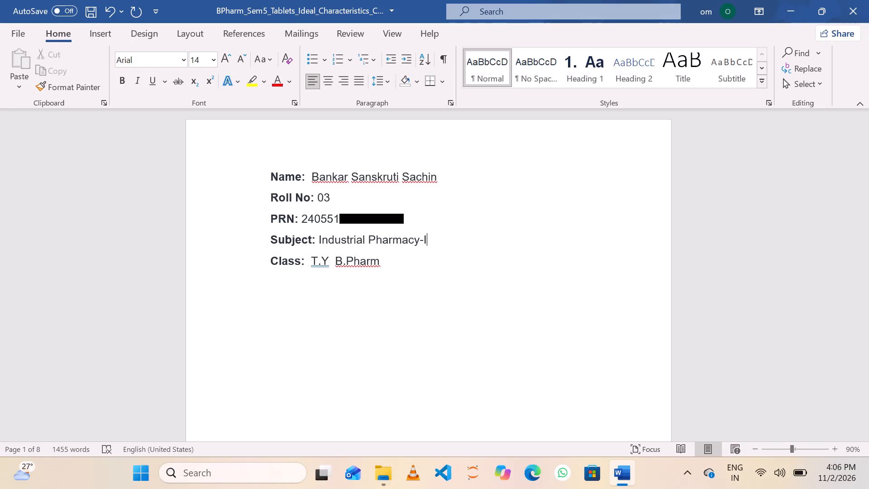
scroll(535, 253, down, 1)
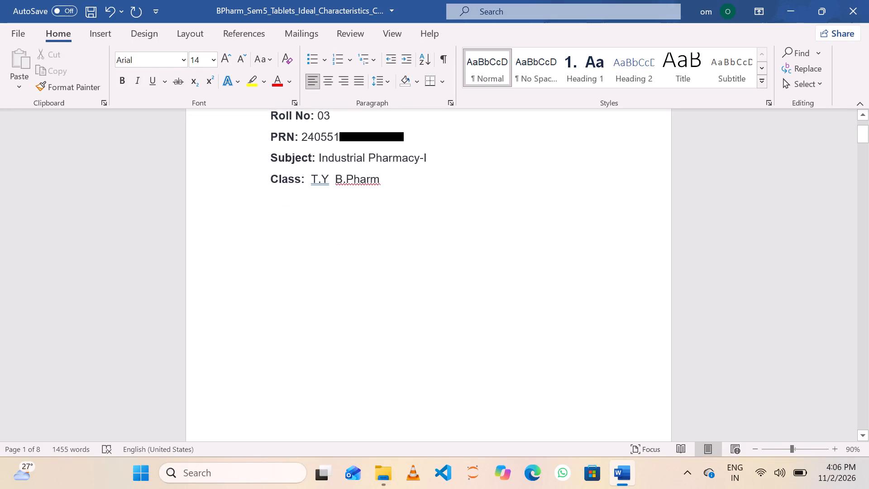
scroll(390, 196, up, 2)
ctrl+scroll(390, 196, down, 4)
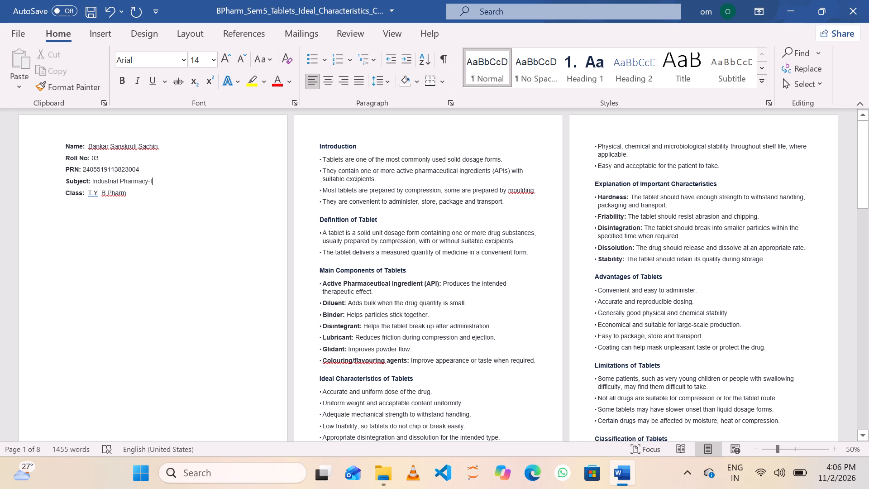
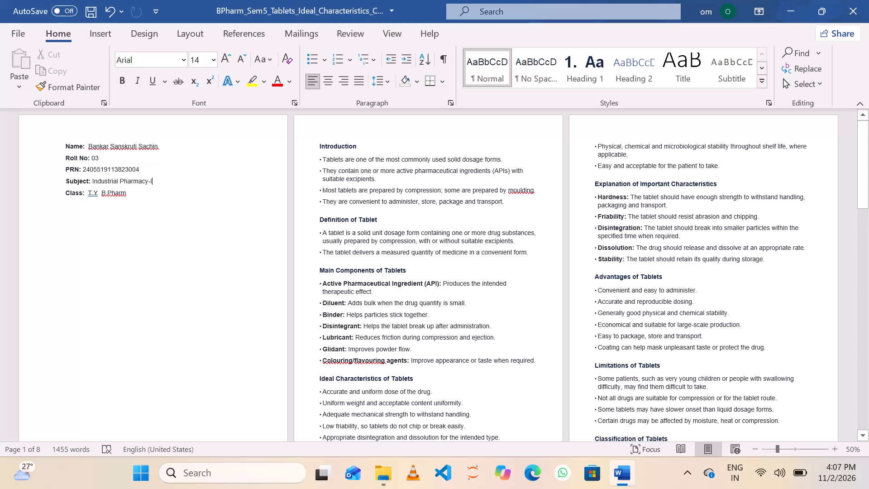
Review the cover page details and read through the tablet notes from Introduction to Classification of Tablets.
ctrl+scroll(118, 375, up, 2)
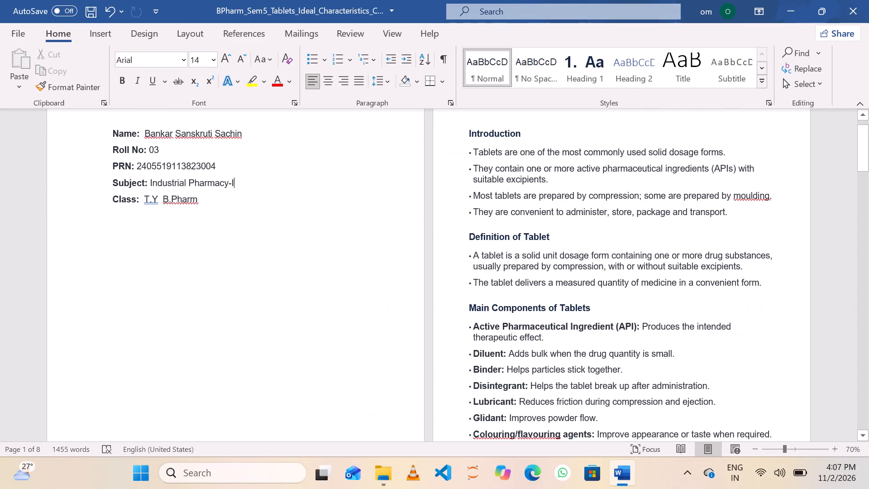
ctrl+scroll(118, 375, down, 6)
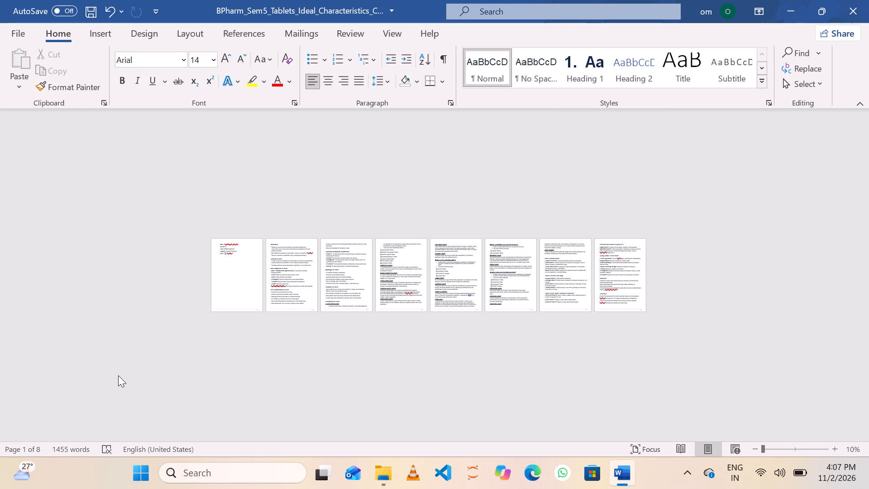
click(239, 291)
ctrl+scroll(239, 291, up, 5)
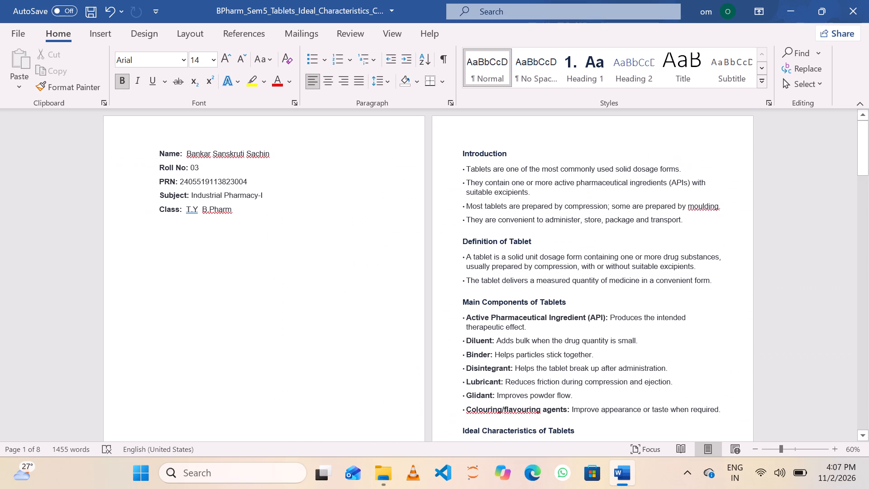
ctrl+scroll(239, 291, up, 6)
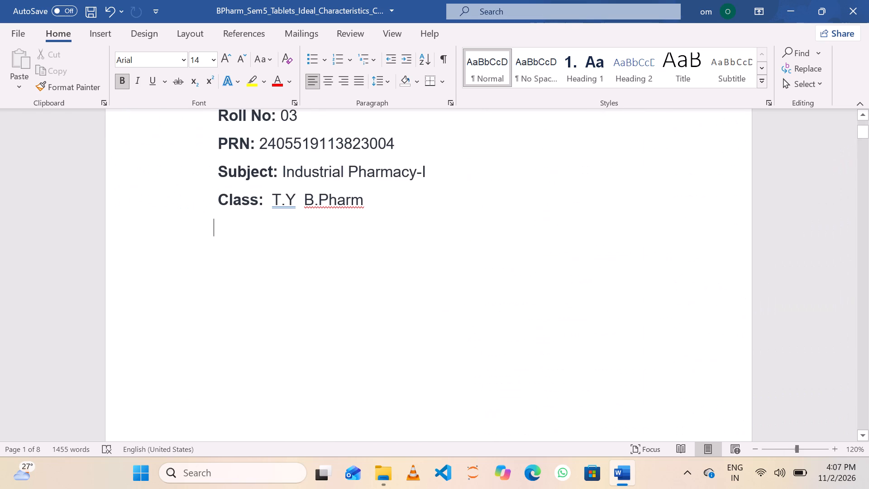
scroll(239, 291, up, 2)
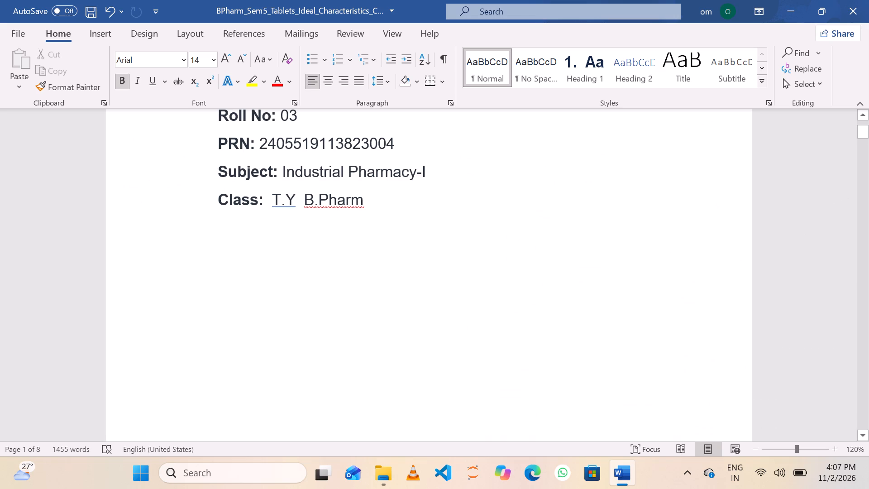
scroll(295, 284, up, 4)
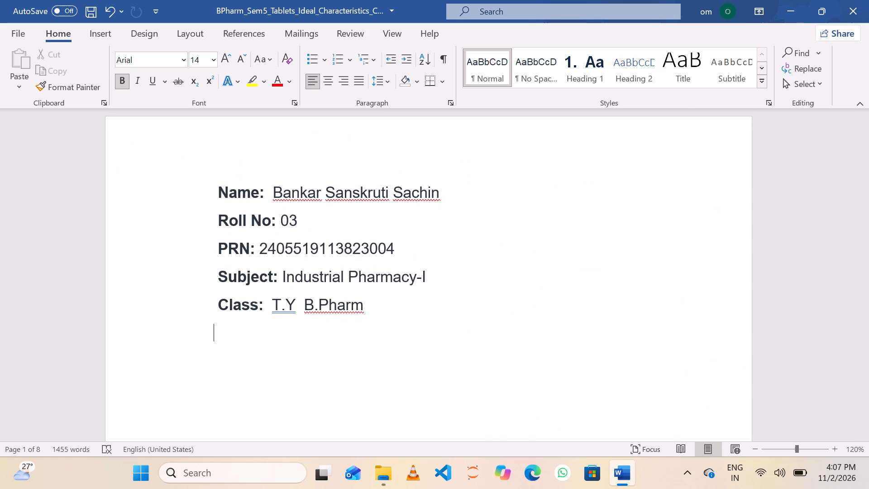
scroll(295, 284, down, 9)
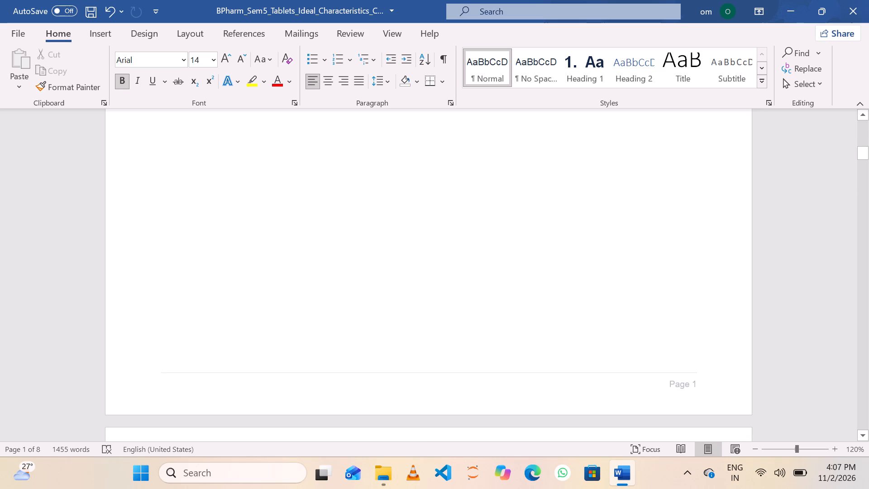
scroll(295, 284, down, 3)
scroll(295, 284, up, 3)
scroll(295, 284, down, 1)
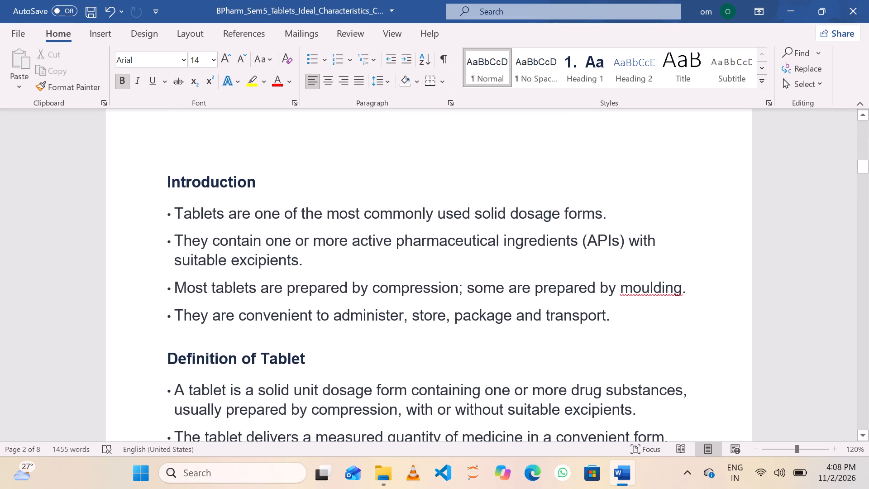
scroll(295, 284, down, 3)
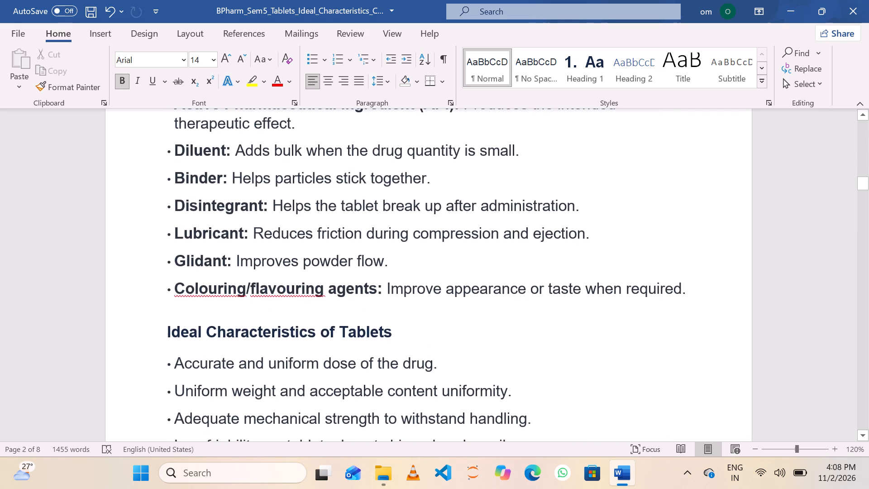
scroll(295, 284, down, 2)
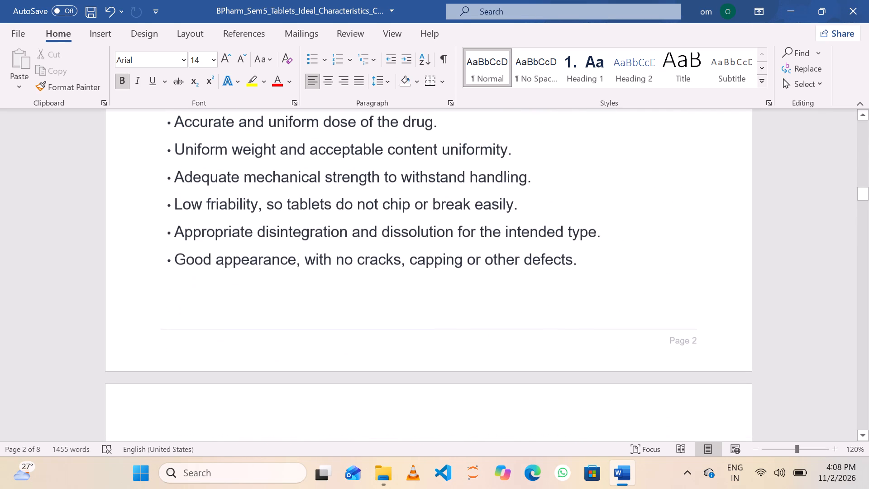
scroll(295, 284, down, 2)
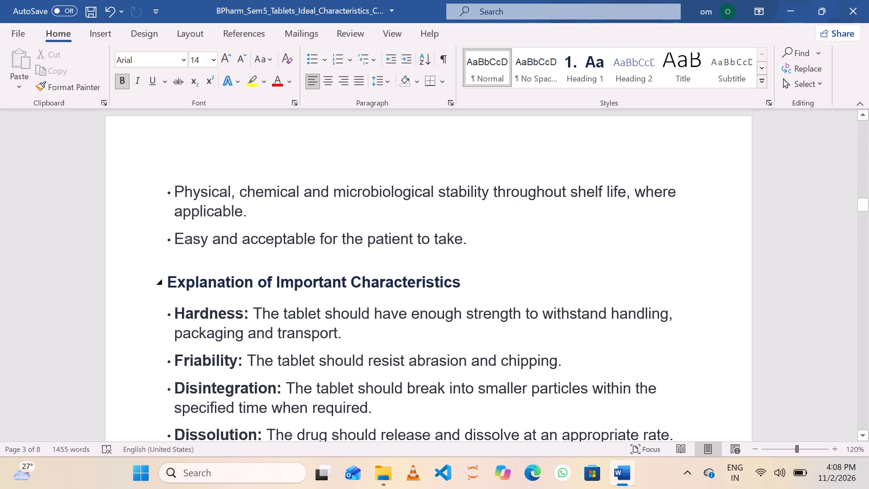
scroll(295, 284, down, 2)
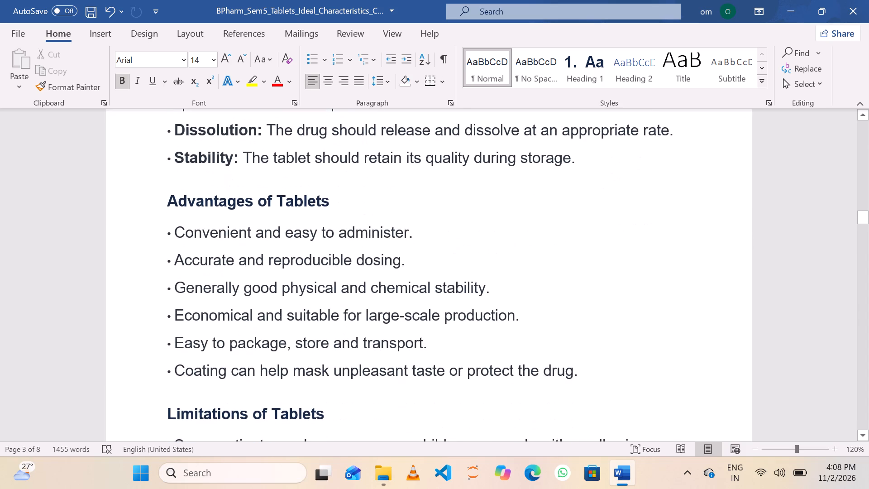
scroll(295, 284, down, 4)
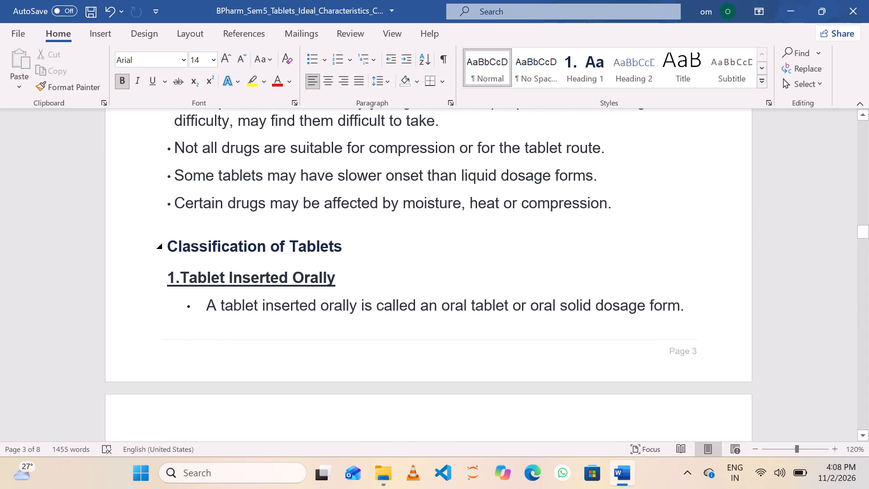
Insert an empty line above the Classification of Tablets heading so that the section starts on the following page.
click(167, 248)
key(Return)
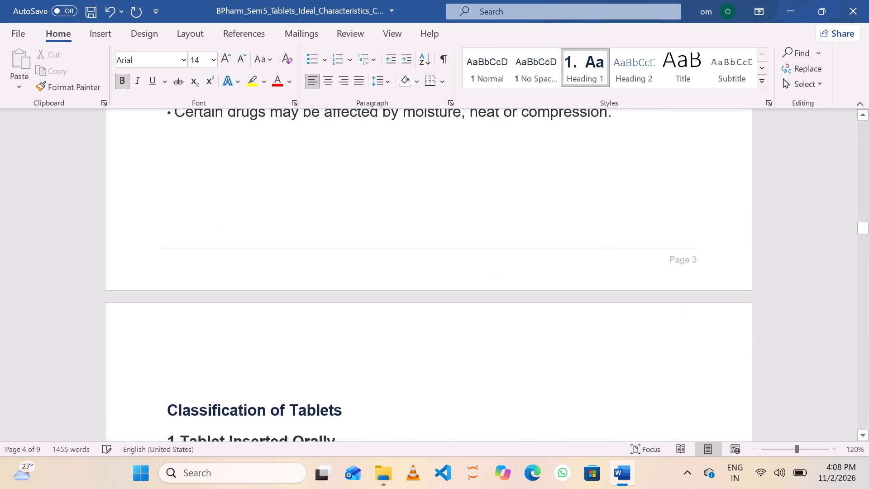
scroll(167, 248, down, 14)
scroll(167, 248, up, 1)
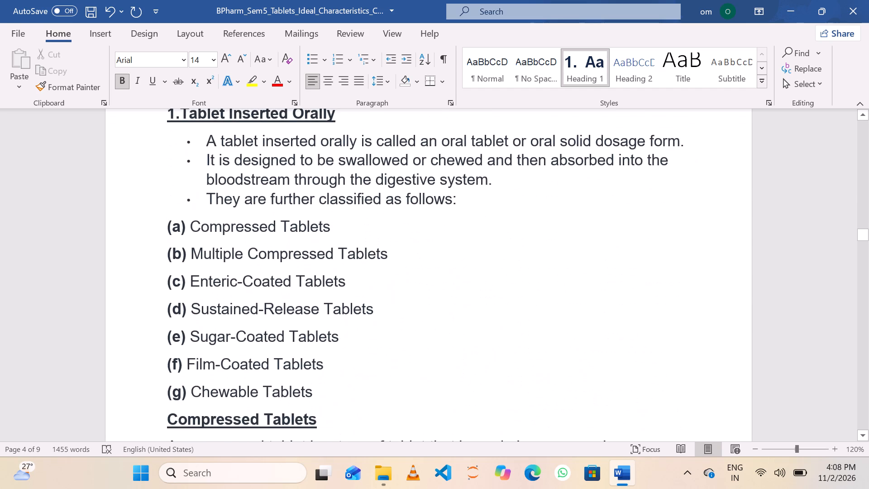
scroll(156, 221, up, 1)
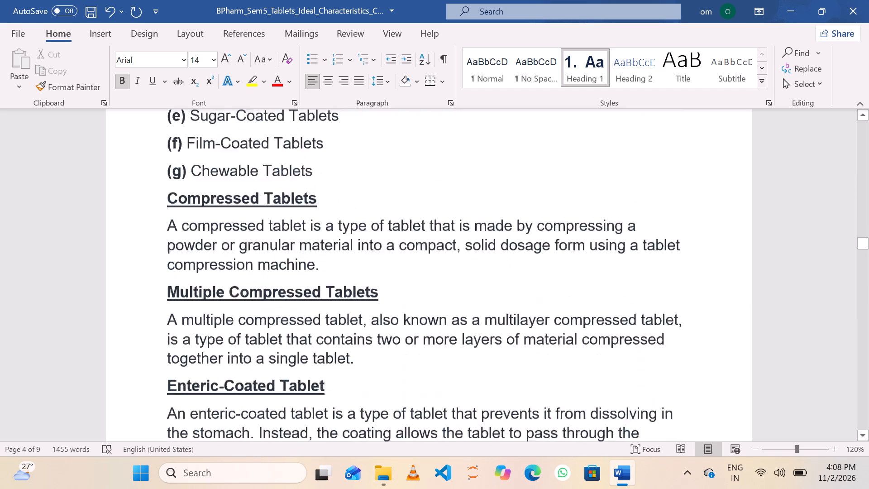
scroll(156, 221, up, 2)
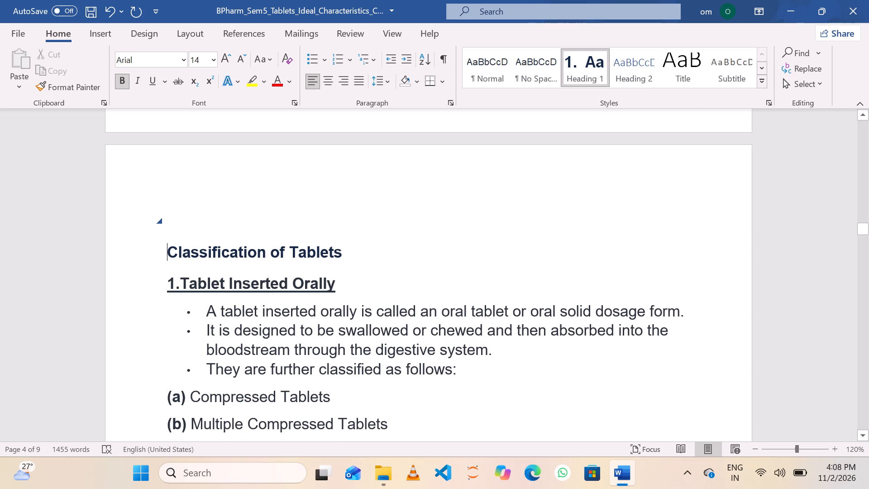
Underline the Introduction heading on page 2 and add a colon at its end.
scroll(226, 284, up, 11)
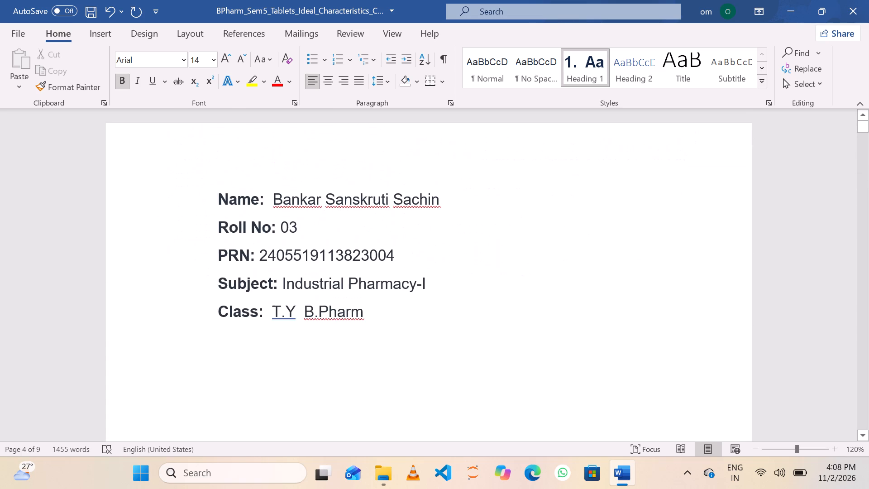
scroll(163, 339, down, 3)
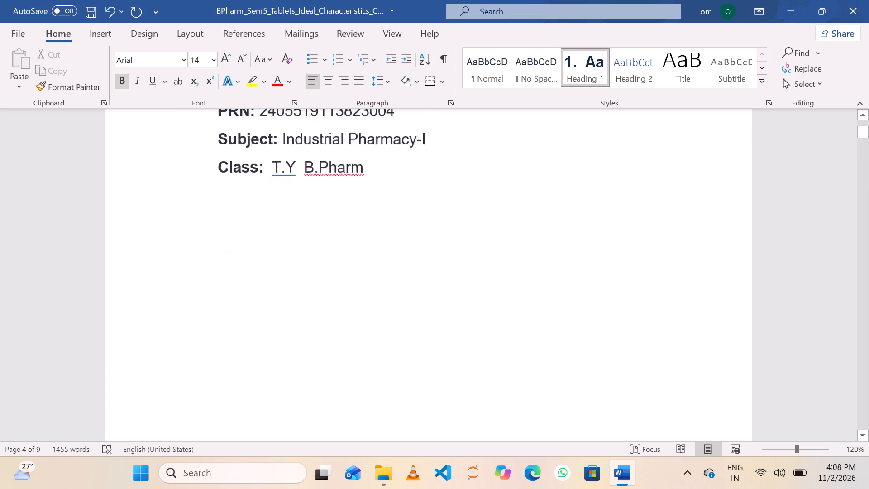
scroll(163, 339, down, 5)
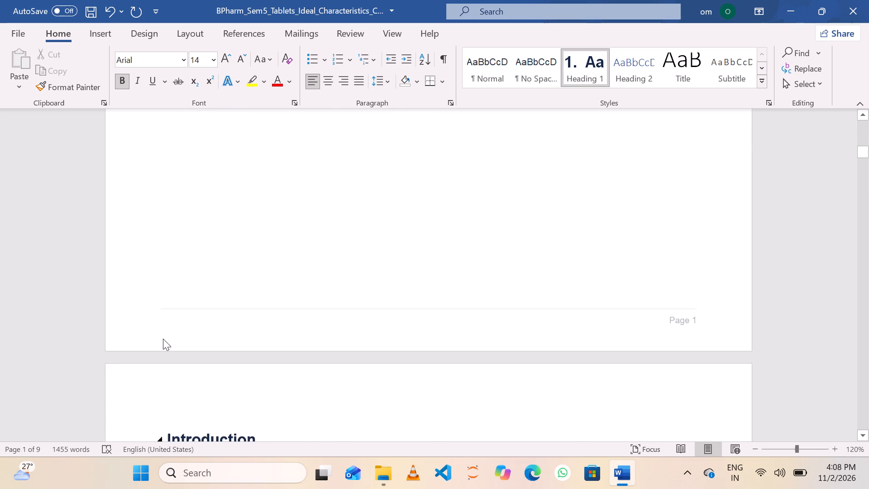
scroll(163, 339, down, 1)
scroll(163, 339, up, 1)
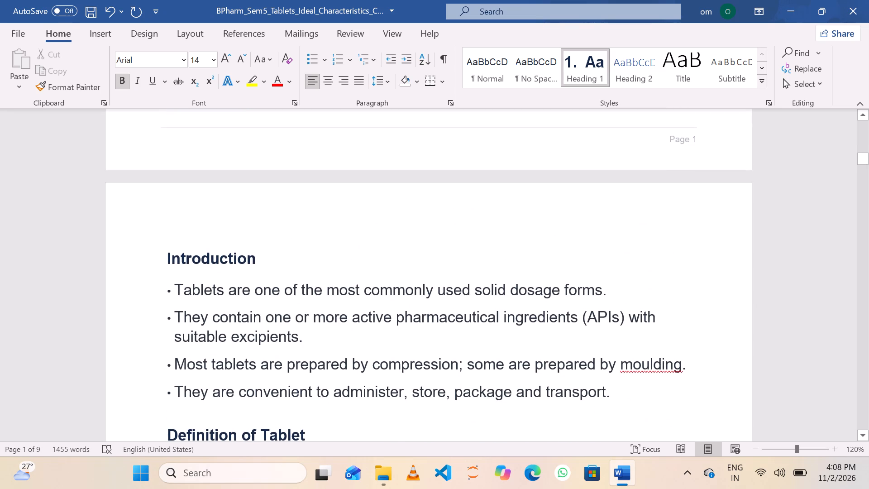
triple_click(221, 265)
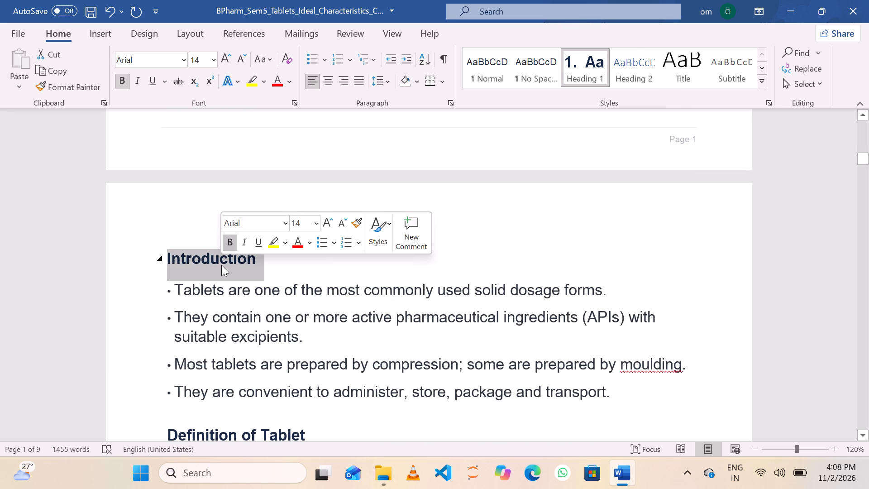
key(ctrl+u)
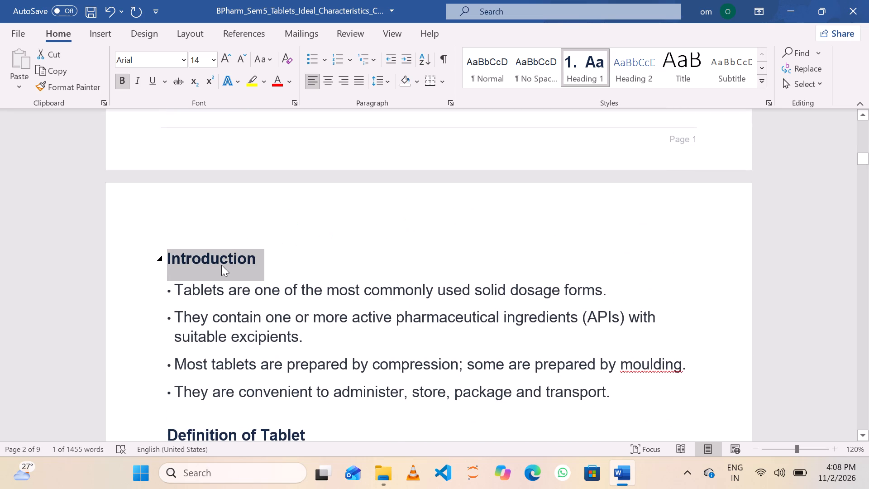
click(272, 258)
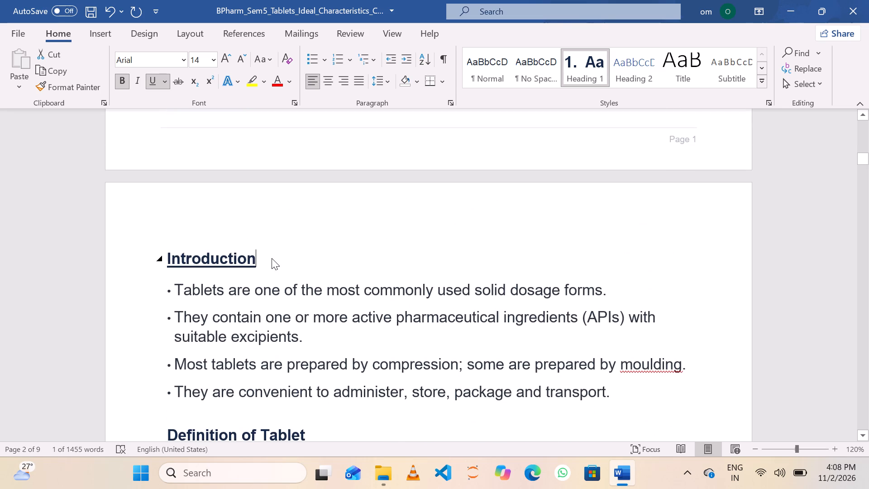
key(shift+colon)
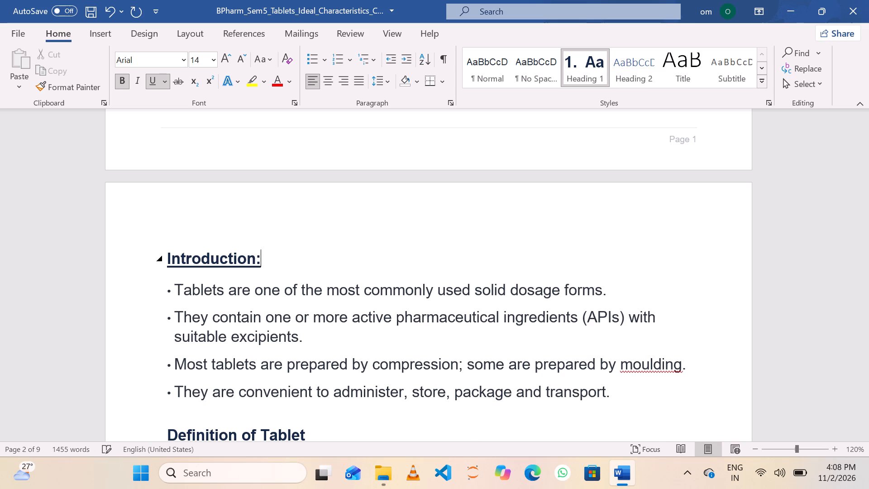
Underline the Definition of Tablet heading and add a colon at its end.
scroll(272, 258, down, 1)
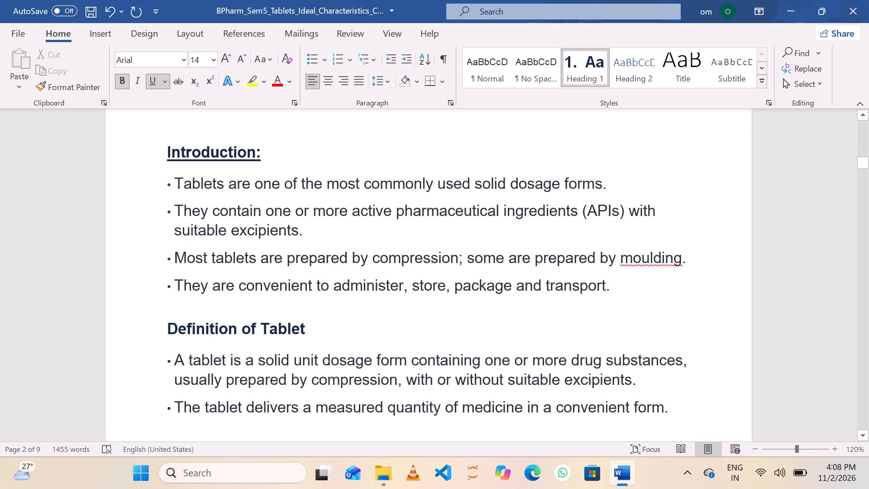
triple_click(242, 326)
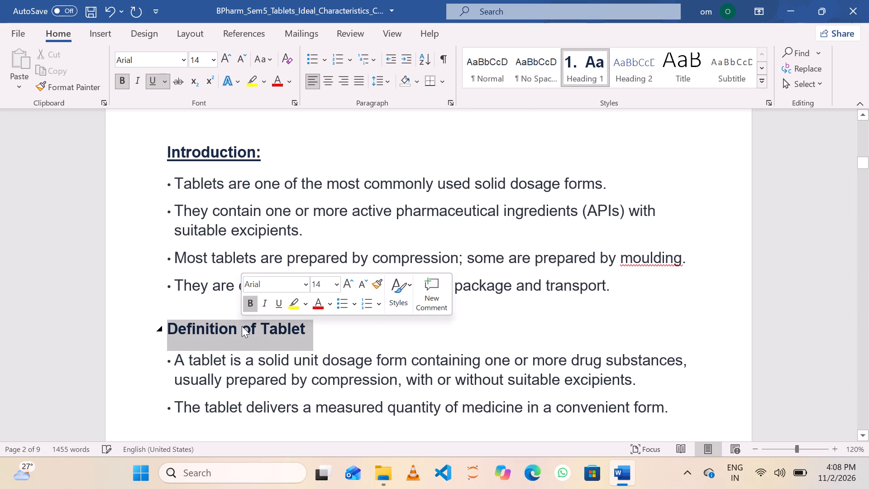
key(ctrl+u)
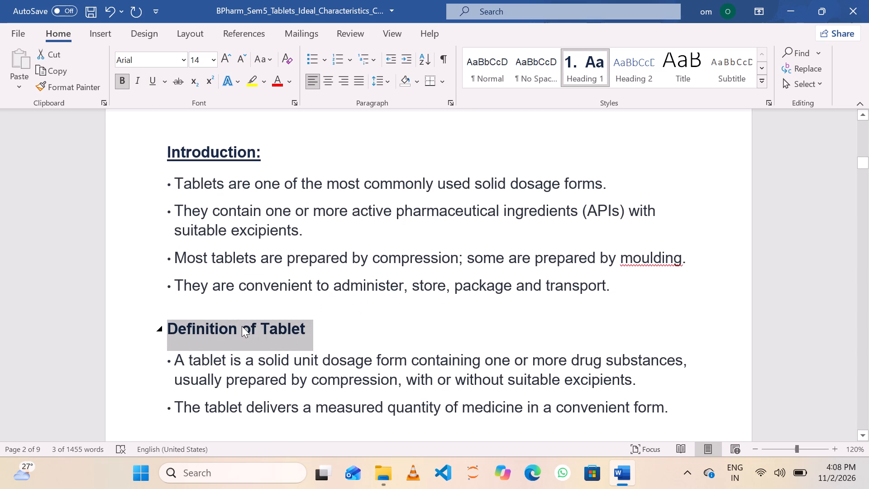
key(shift+colon)
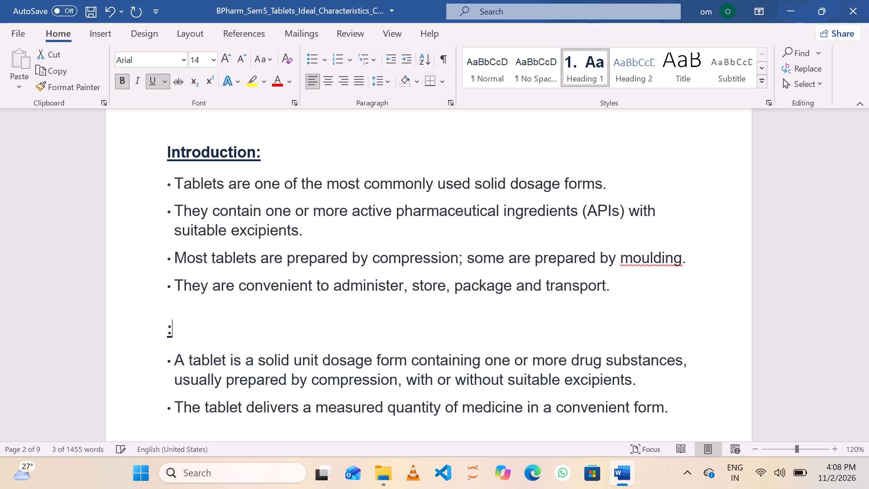
key(ctrl+z)
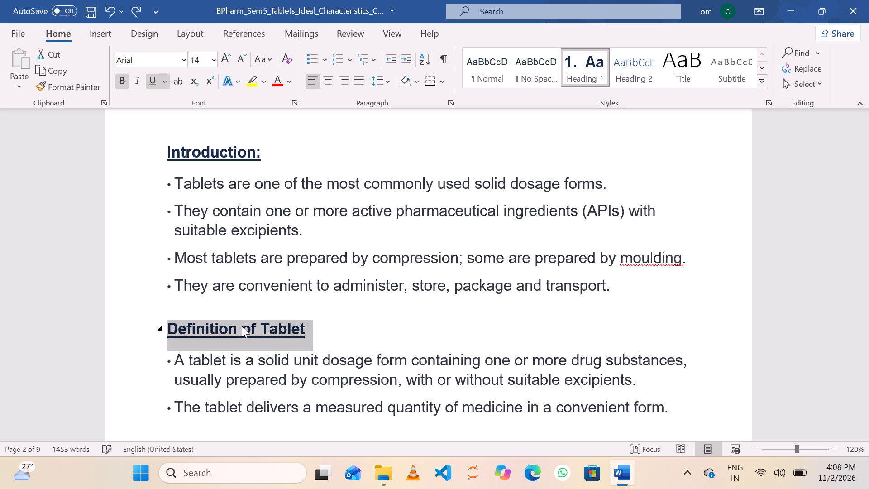
click(290, 328)
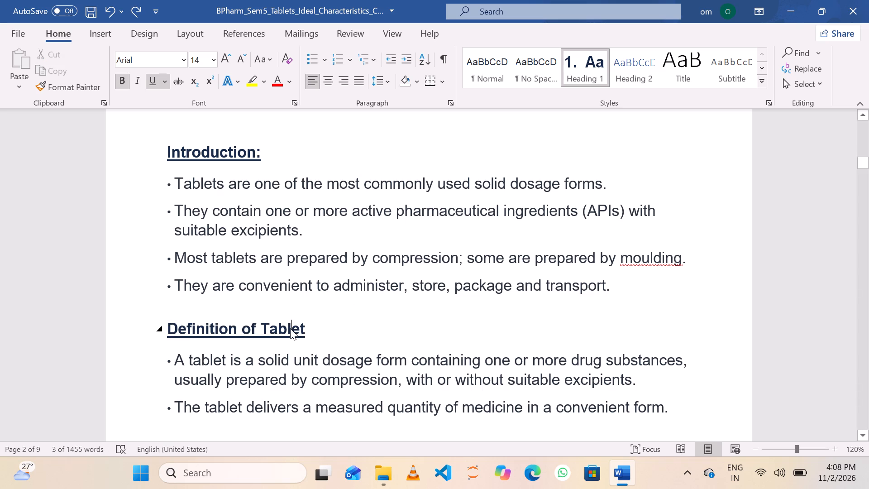
click(290, 328)
key(Right)
key(Right)
key(Right)
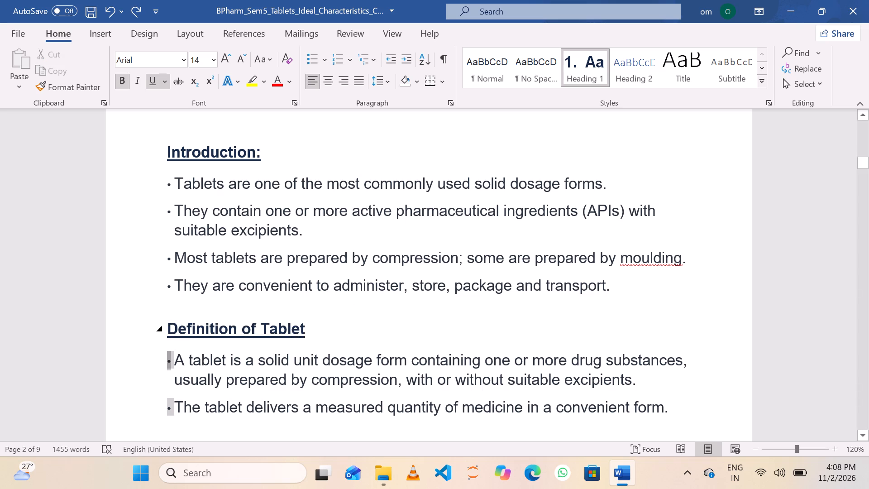
click(324, 327)
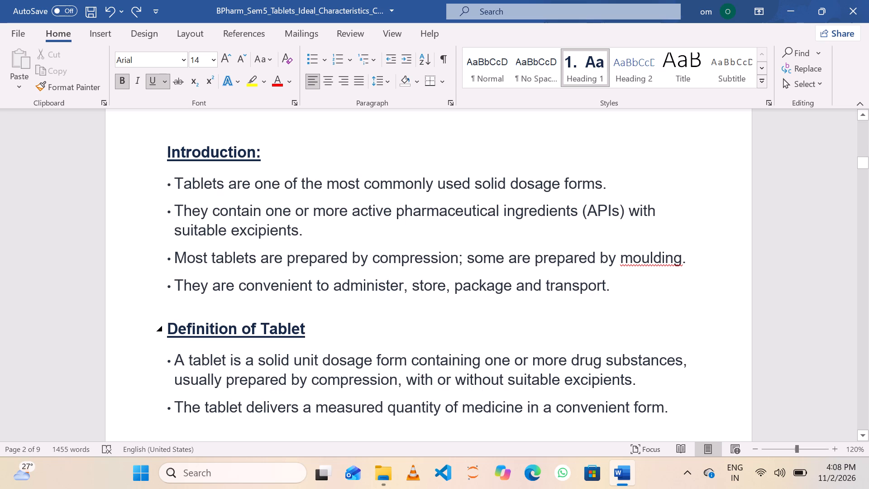
key(shift+colon)
scroll(324, 327, down, 3)
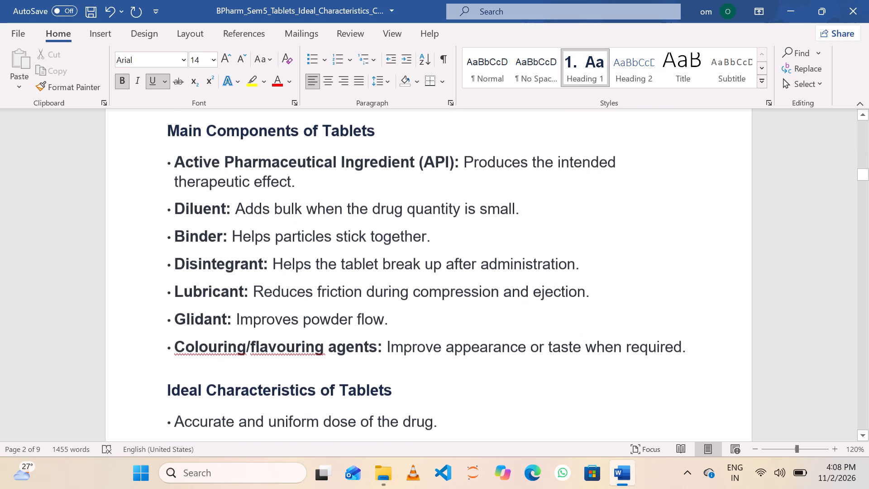
Underline the Main Components of Tablets heading and add a colon at its end.
click(324, 327)
scroll(324, 327, up, 1)
triple_click(255, 216)
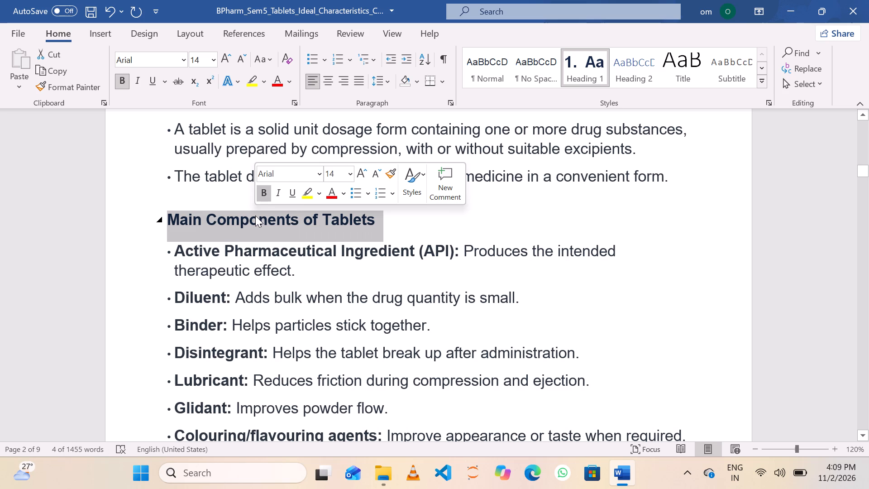
key(ctrl+u)
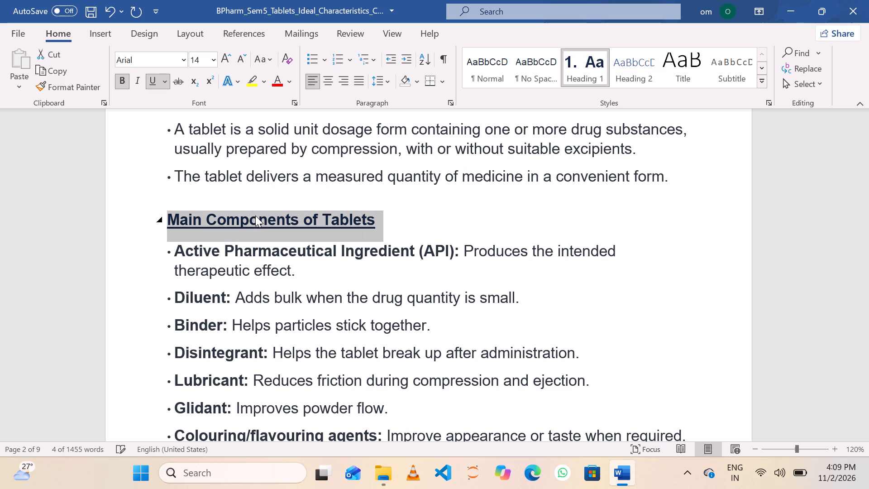
click(386, 204)
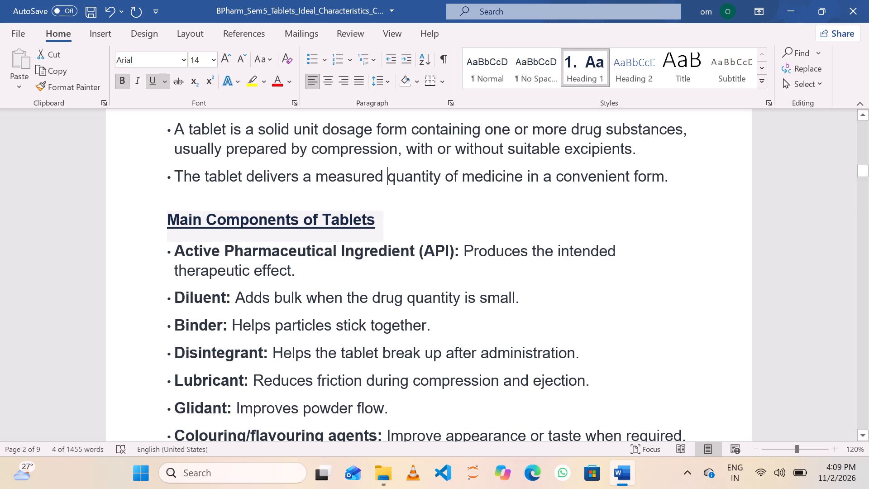
click(372, 225)
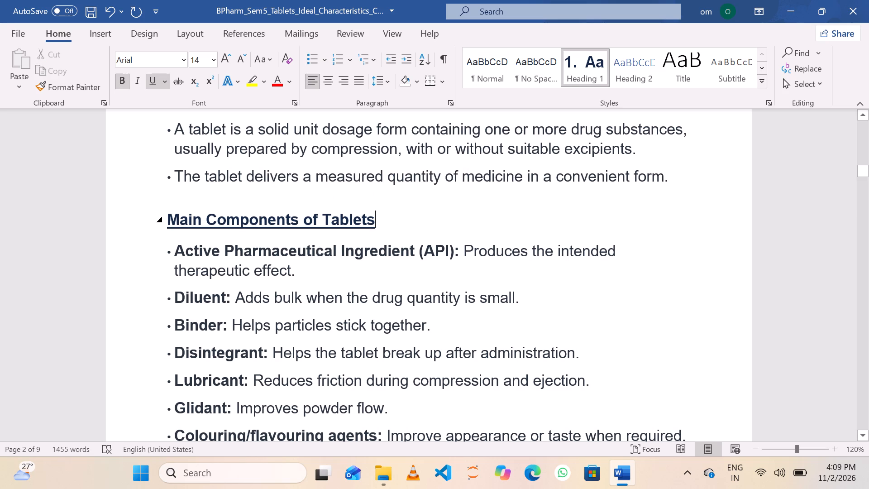
key(shift+colon)
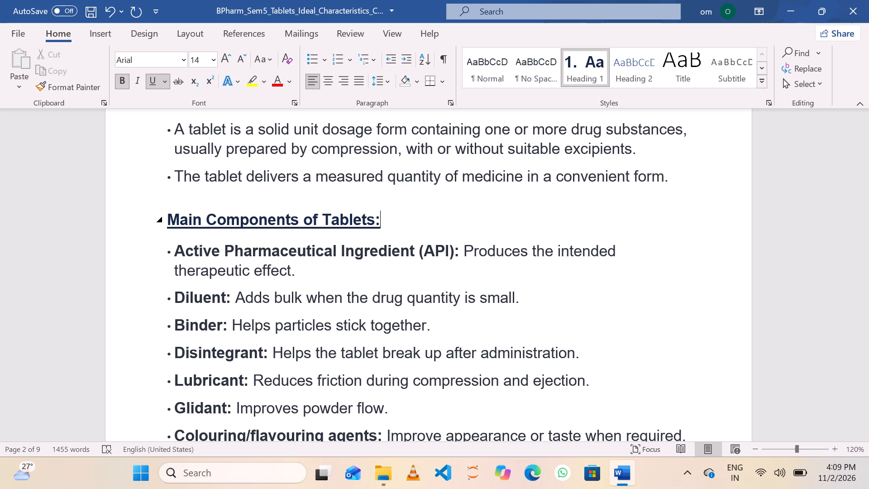
Underline the Ideal Characteristics of Tablets heading and add a colon at its end.
scroll(372, 225, down, 3)
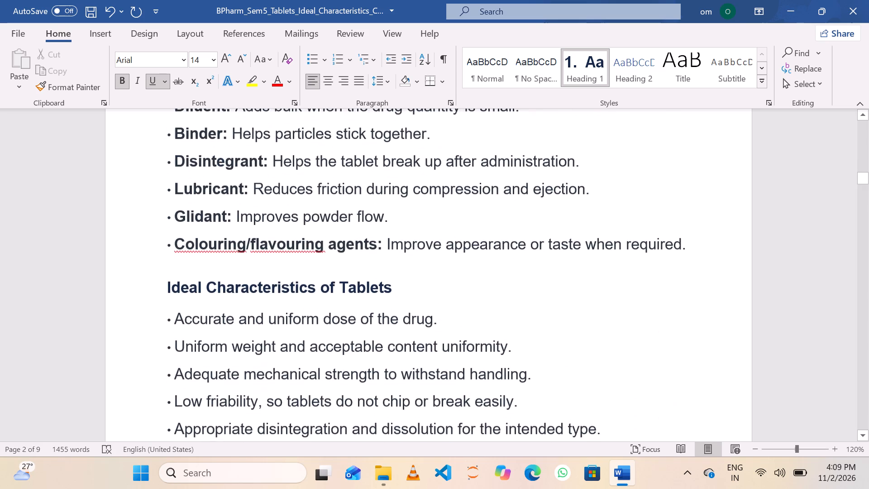
click(383, 313)
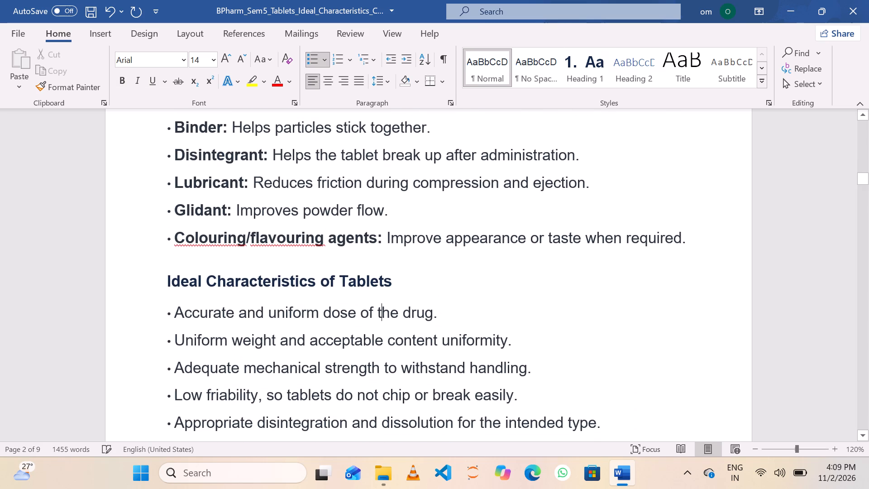
click(383, 313)
click(388, 287)
key(ctrl+u)
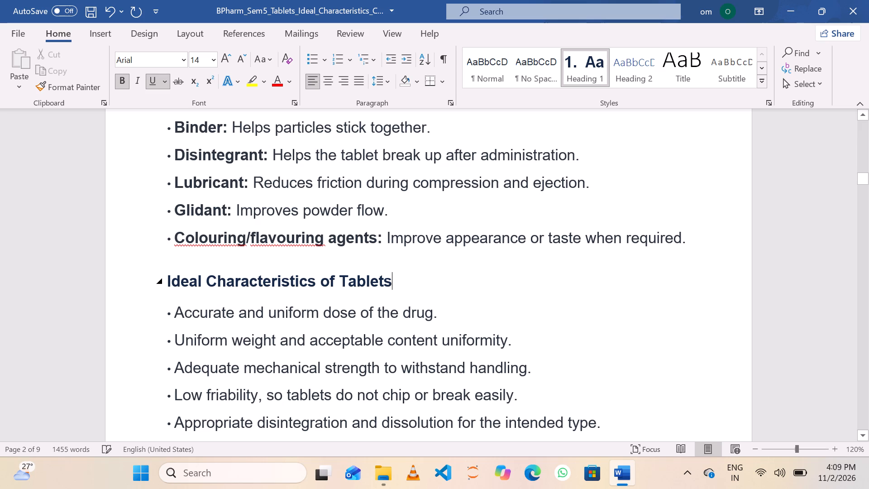
key(ctrl+a)
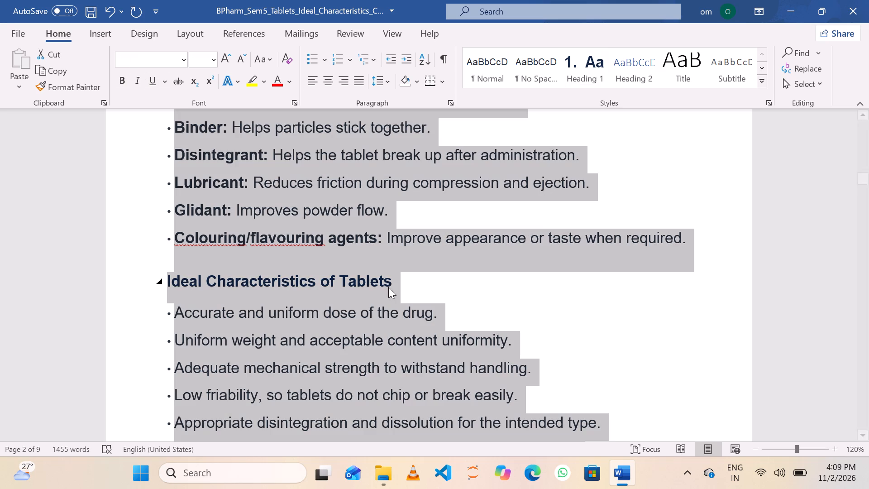
click(440, 294)
triple_click(374, 276)
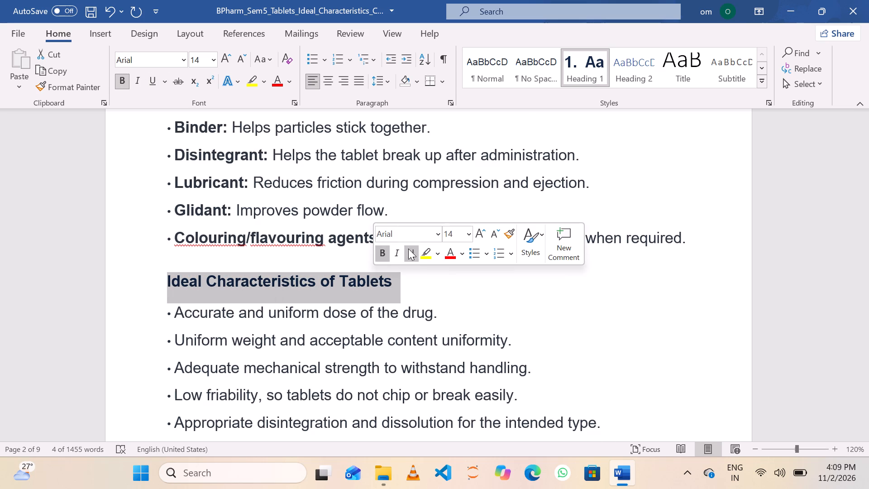
click(410, 254)
click(406, 279)
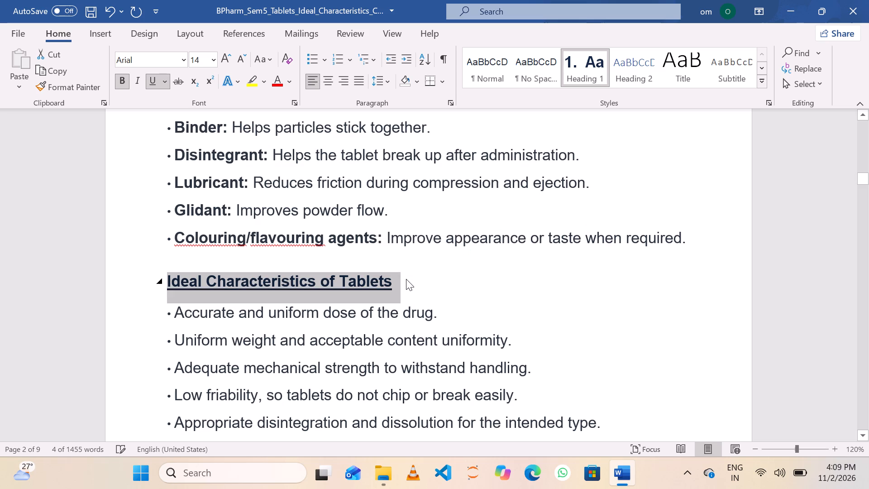
key(shift+colon)
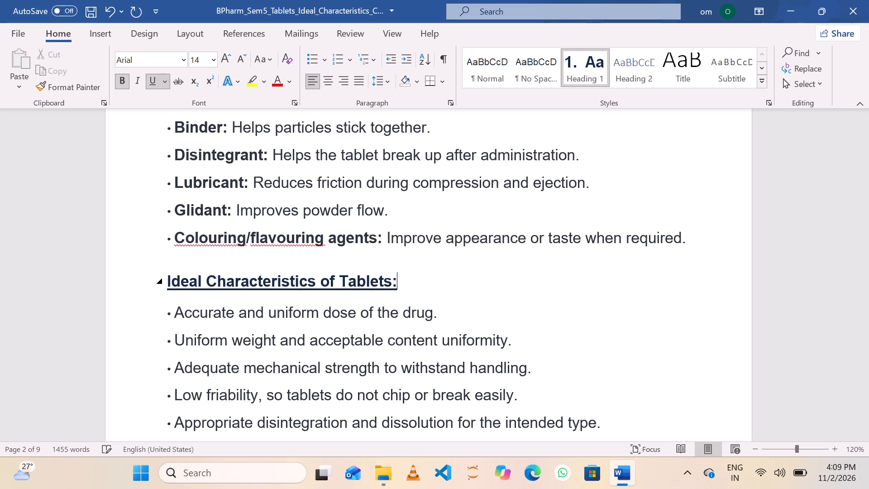
Underline the Explanation of Important Characteristics heading on page 3 and add a colon at its end.
scroll(398, 280, down, 4)
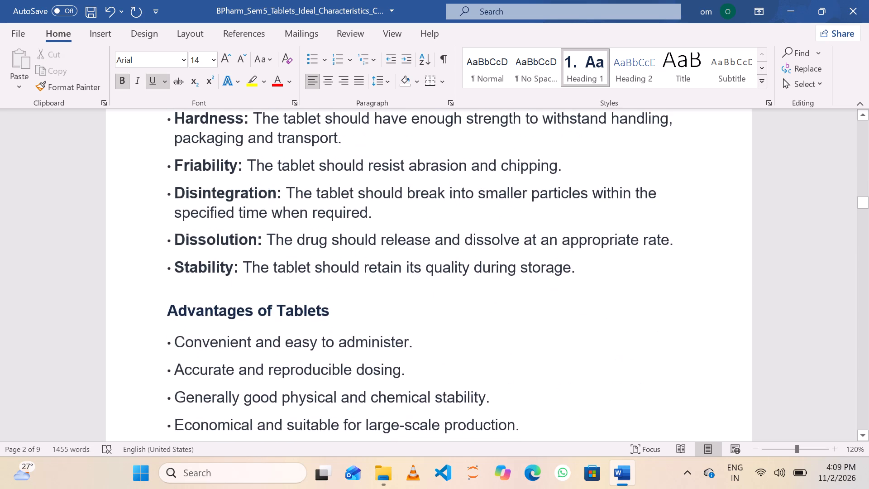
scroll(398, 280, up, 1)
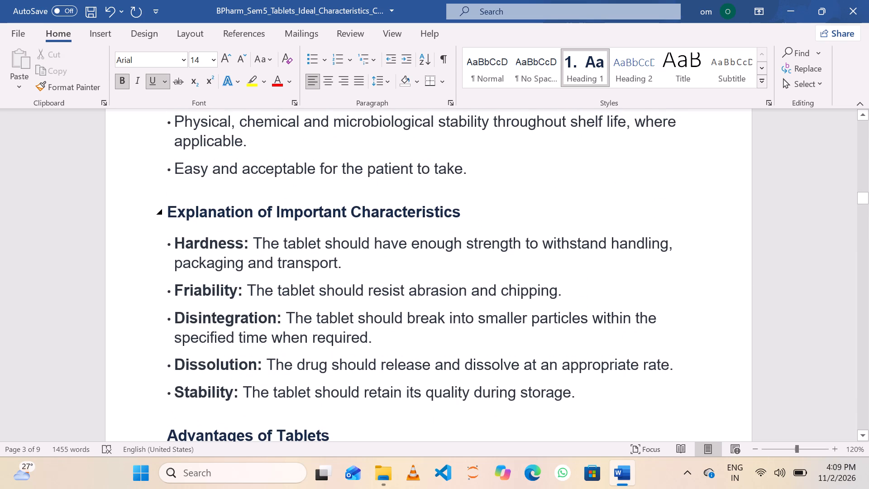
triple_click(378, 214)
click(411, 190)
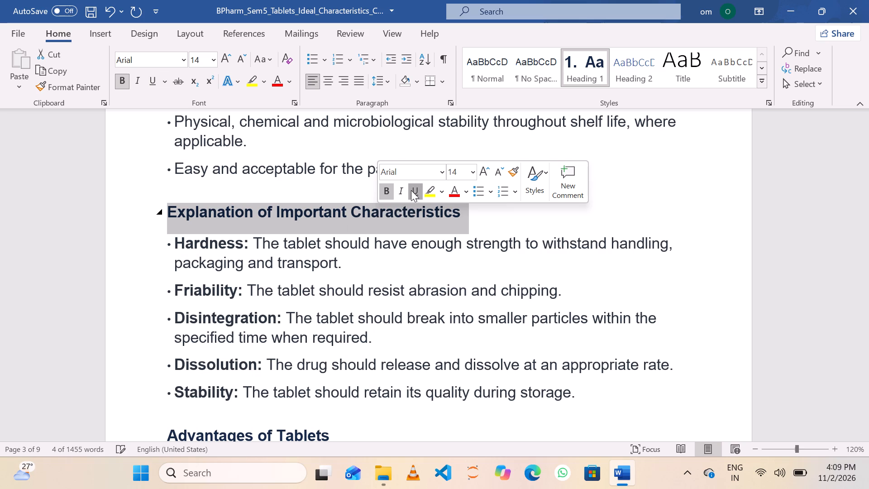
click(411, 190)
click(411, 190)
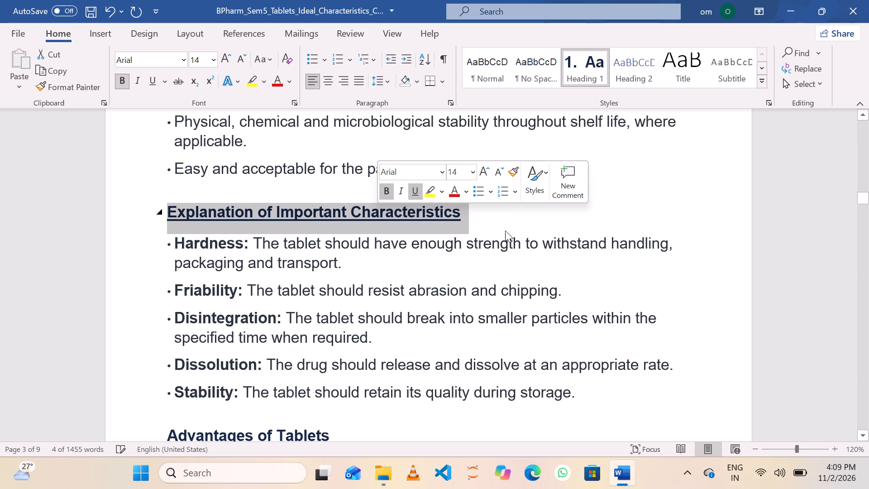
click(463, 202)
click(463, 208)
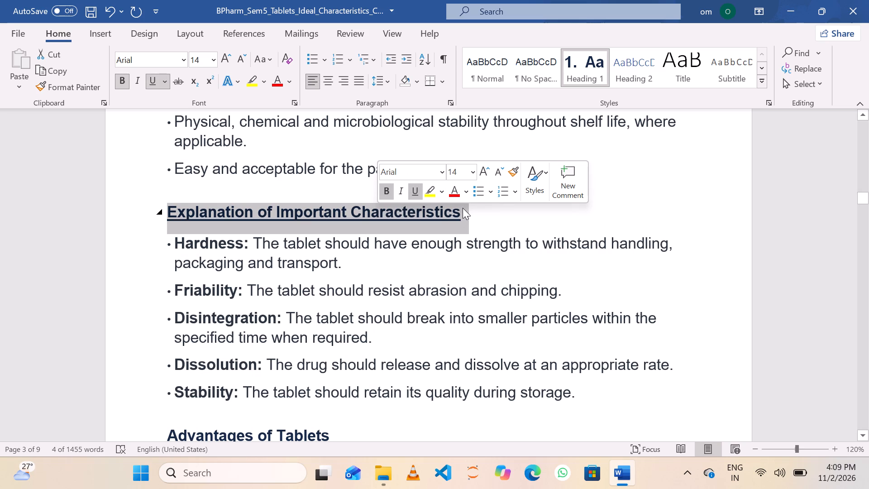
key(shift+colon)
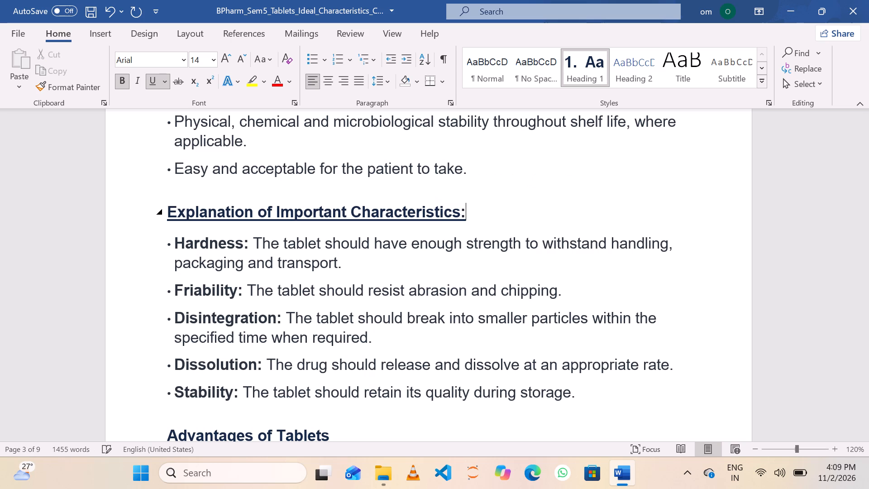
Underline the Advantages of Tablets heading and add a colon at its end.
scroll(463, 208, down, 2)
triple_click(301, 186)
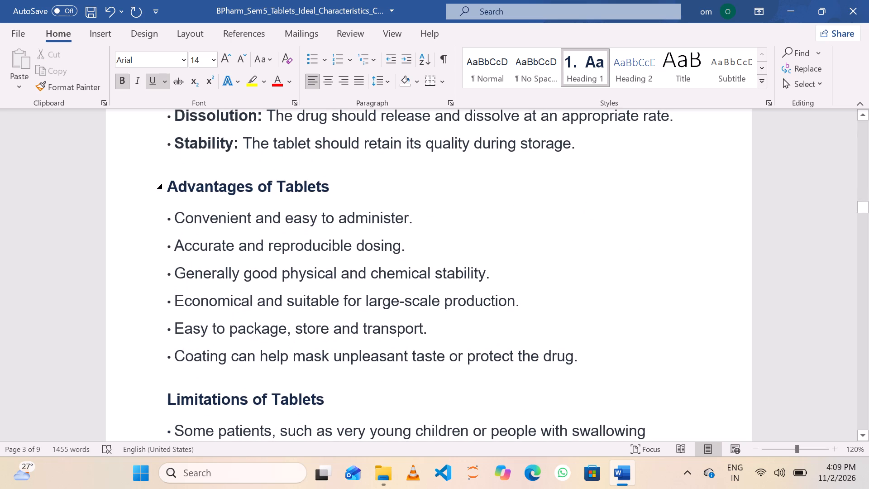
click(340, 155)
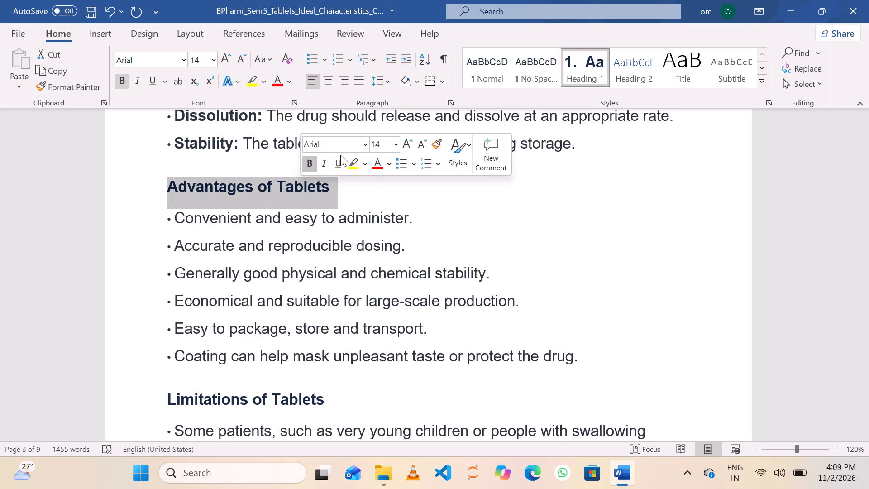
click(336, 165)
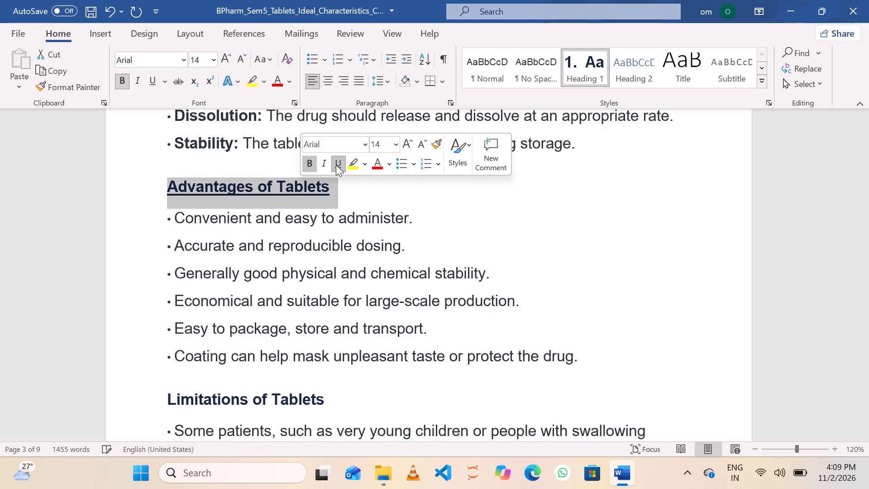
click(347, 192)
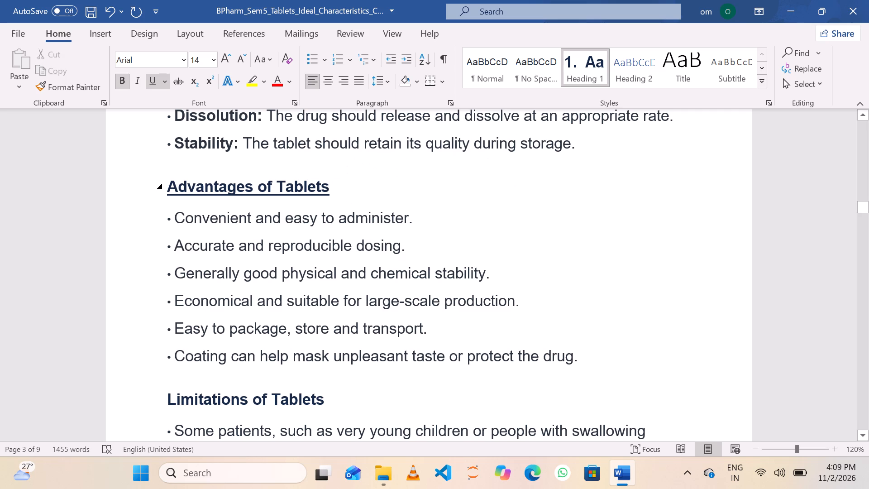
key(shift+colon)
Underline the Limitations of Tablets heading and add a colon at its end.
scroll(347, 192, down, 1)
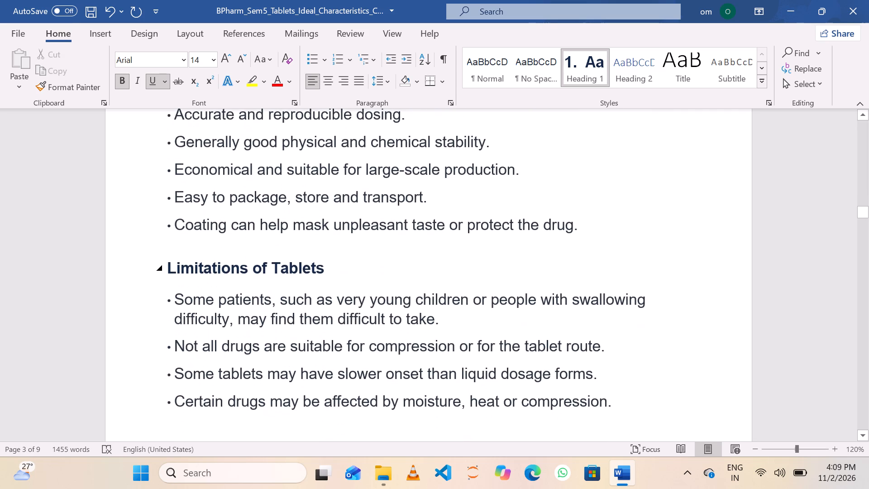
click(306, 264)
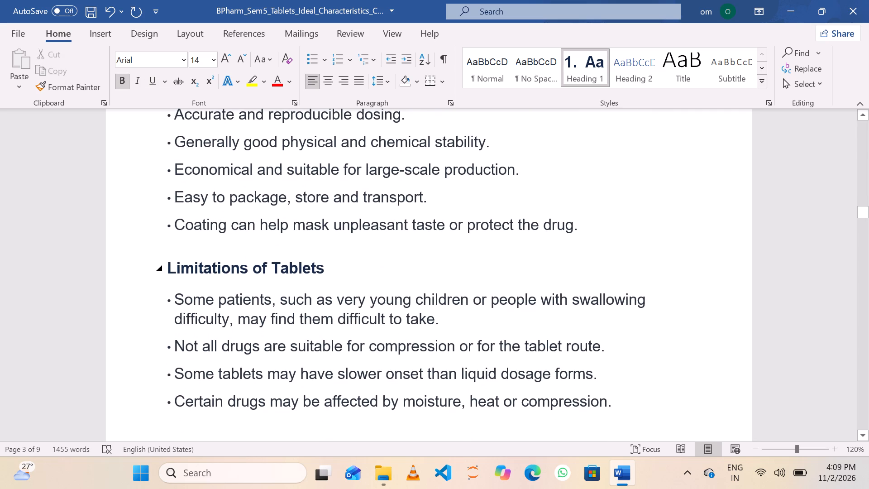
triple_click(306, 264)
click(306, 264)
triple_click(306, 264)
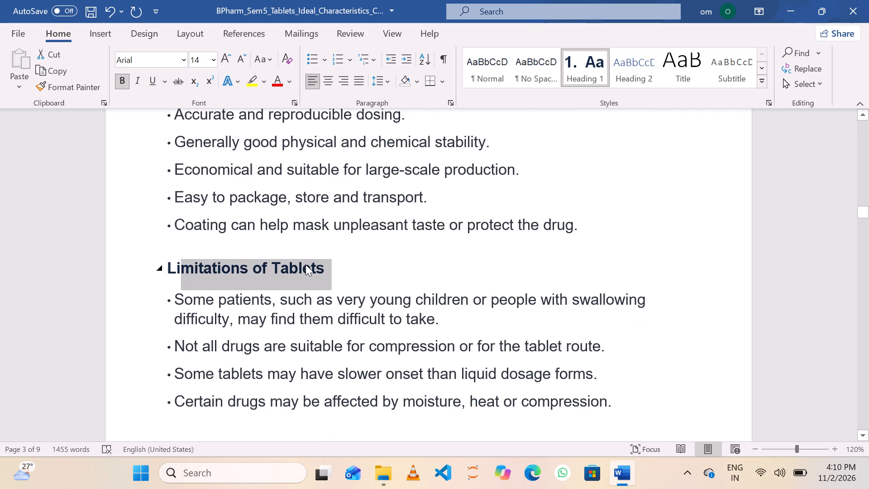
click(344, 246)
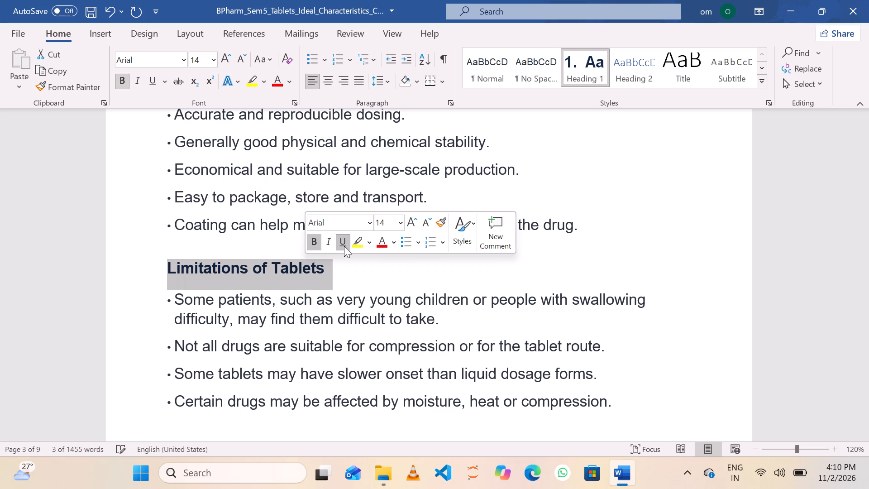
click(346, 276)
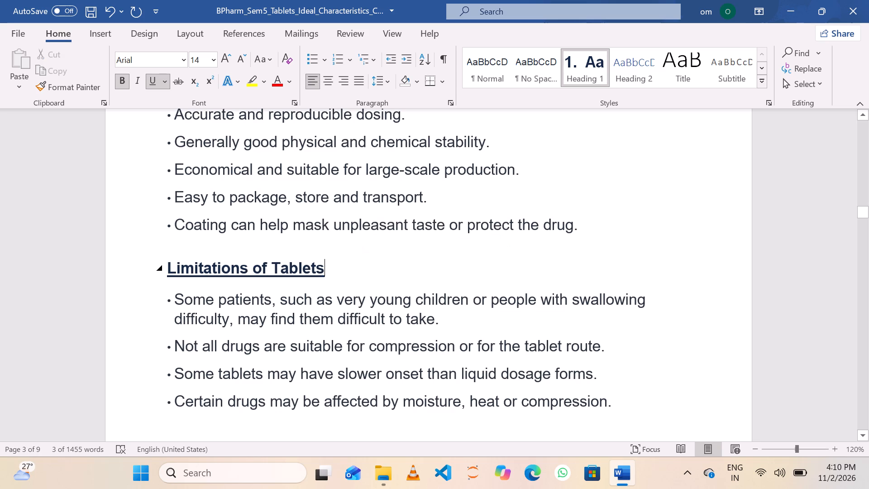
key(shift+colon)
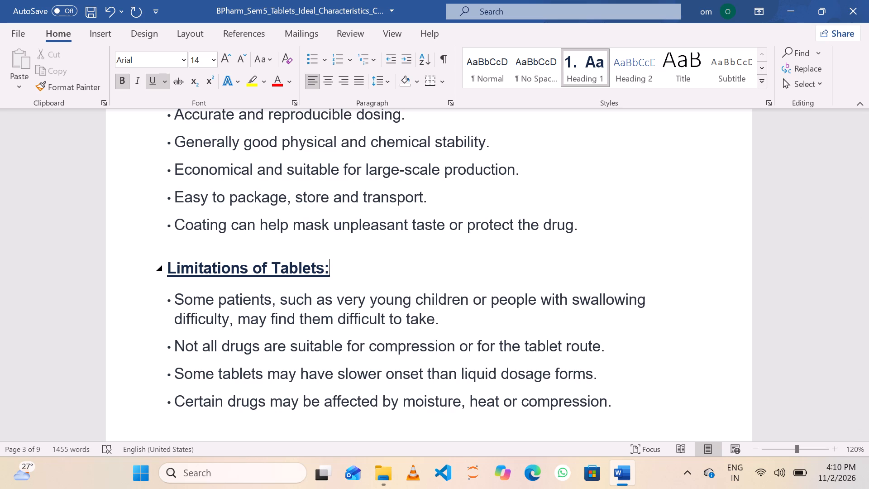
Add a colon at the end of the Classification of Tablets heading and insert an empty line below it.
scroll(346, 276, down, 2)
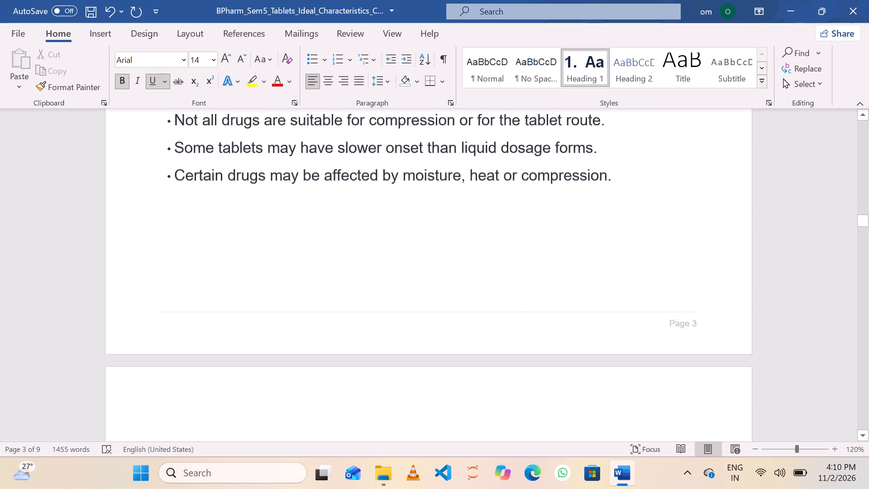
scroll(346, 276, down, 2)
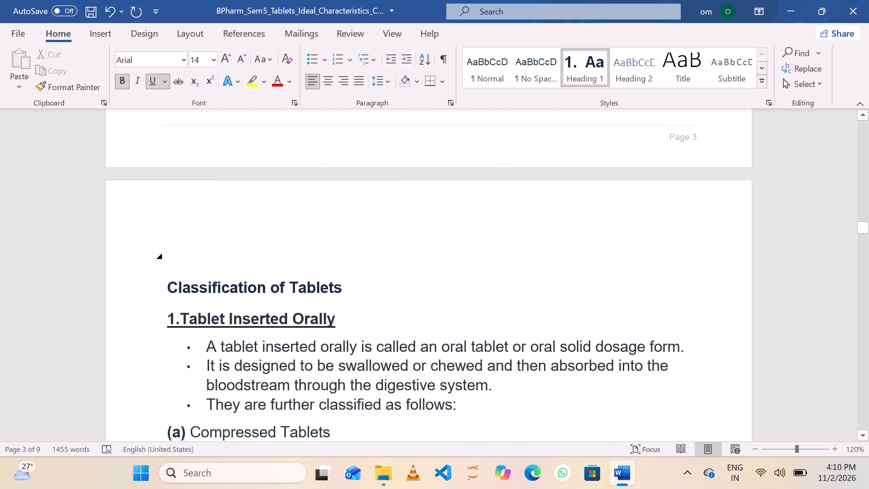
triple_click(297, 288)
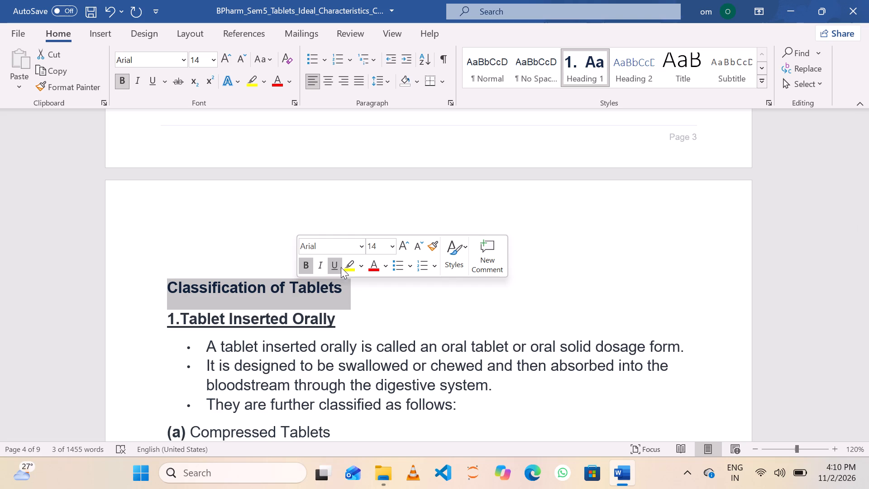
click(357, 306)
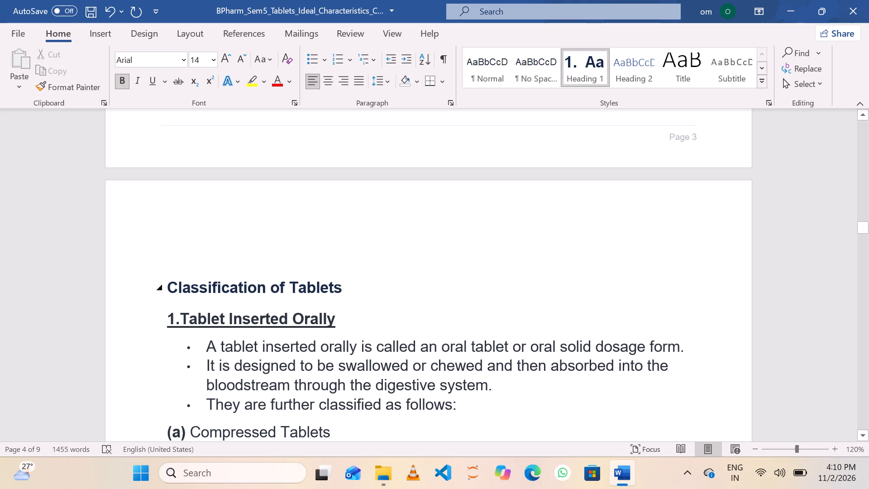
key(shift+colon)
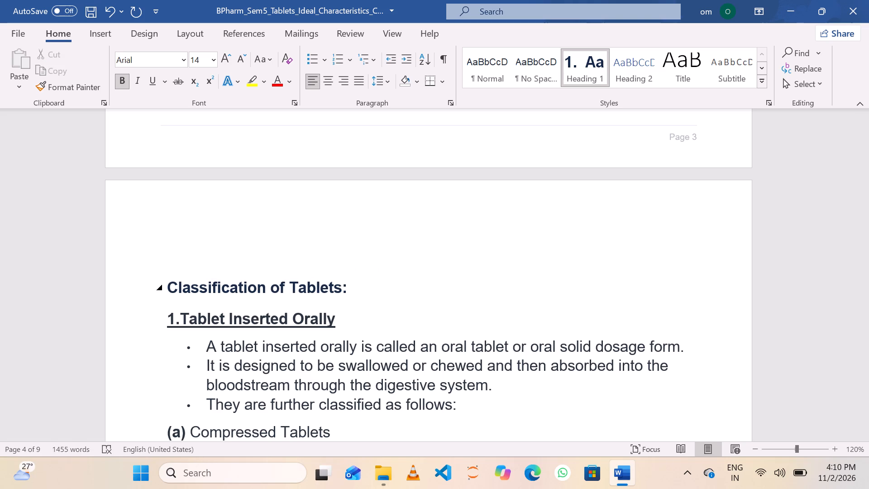
key(Return)
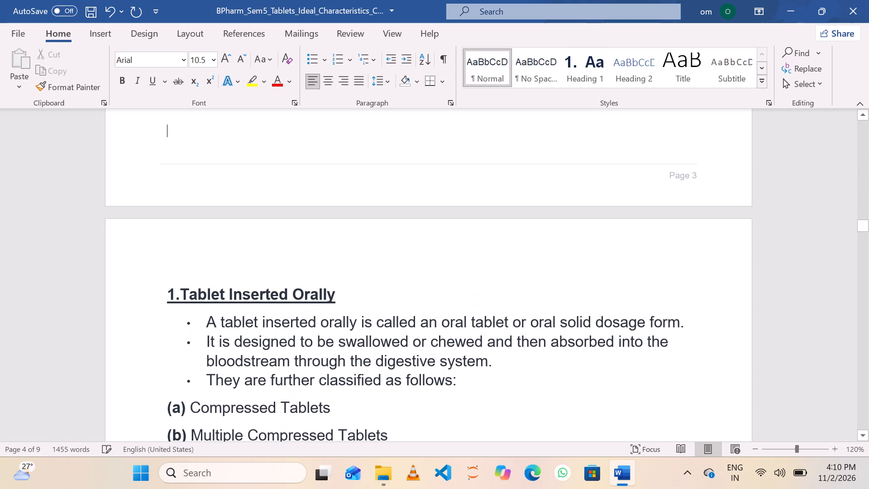
Undo the empty line inserted below the Classification of Tablets heading, and underline the whole heading.
key(ctrl+z)
click(280, 331)
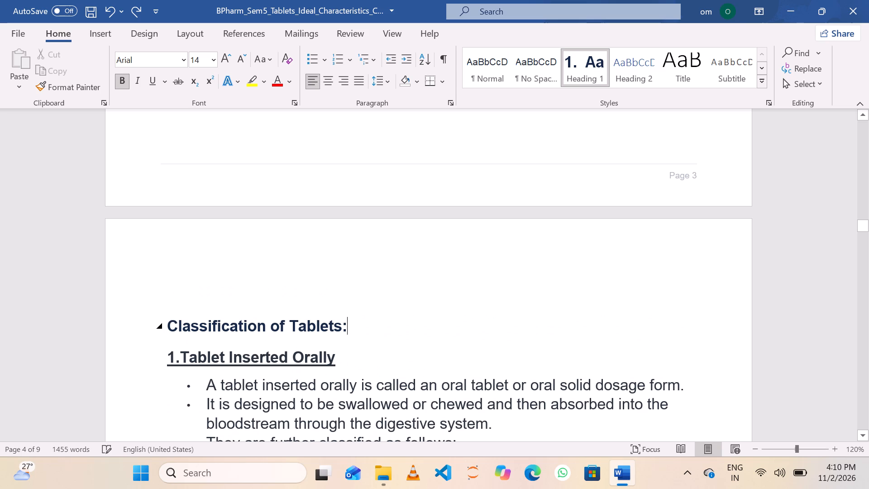
click(280, 331)
triple_click(280, 331)
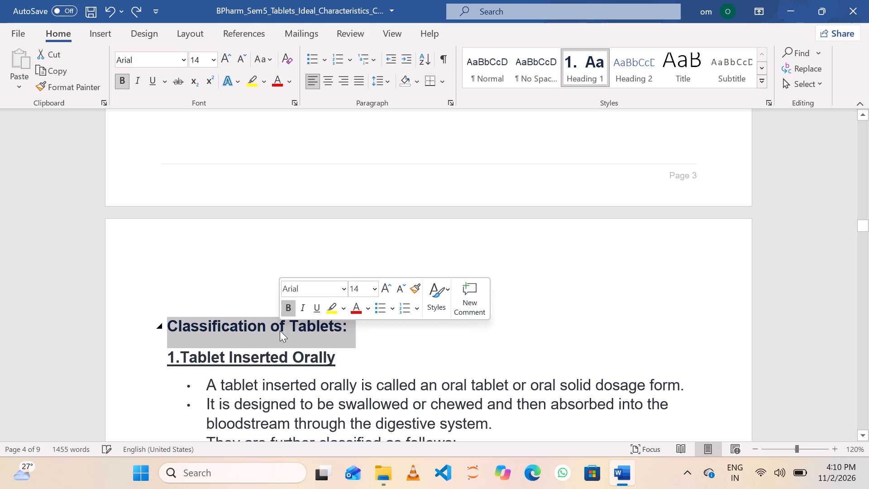
click(319, 304)
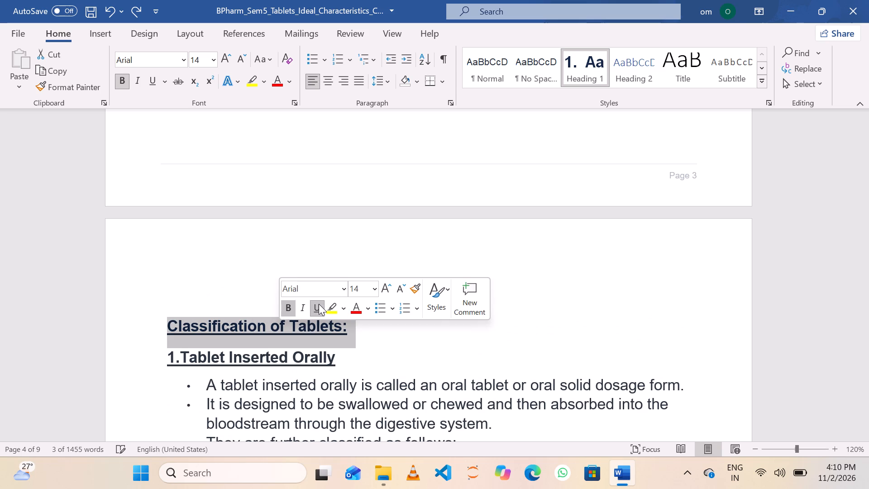
click(439, 364)
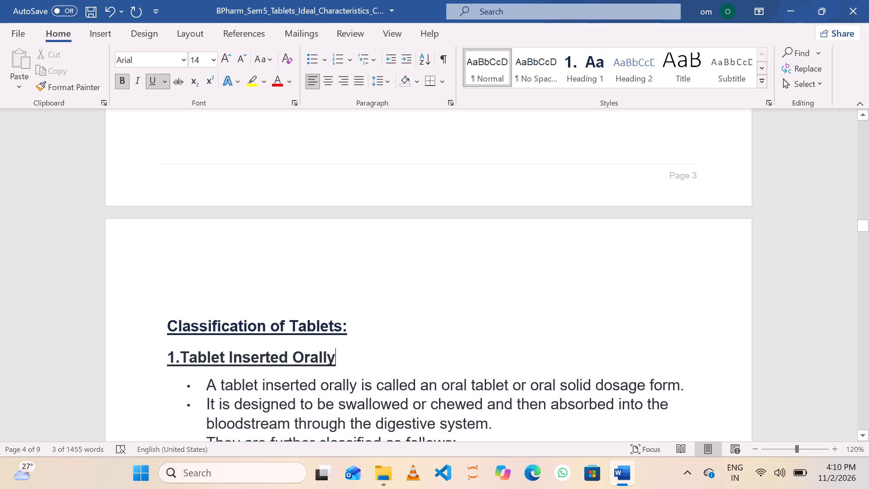
Add a colon at the end of the underlined Compressed Tablets heading on page 4.
scroll(439, 364, down, 4)
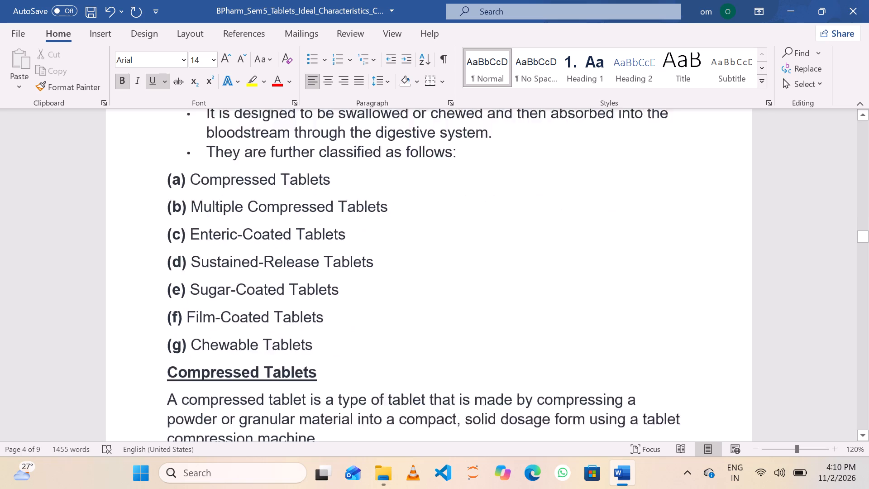
scroll(439, 364, down, 3)
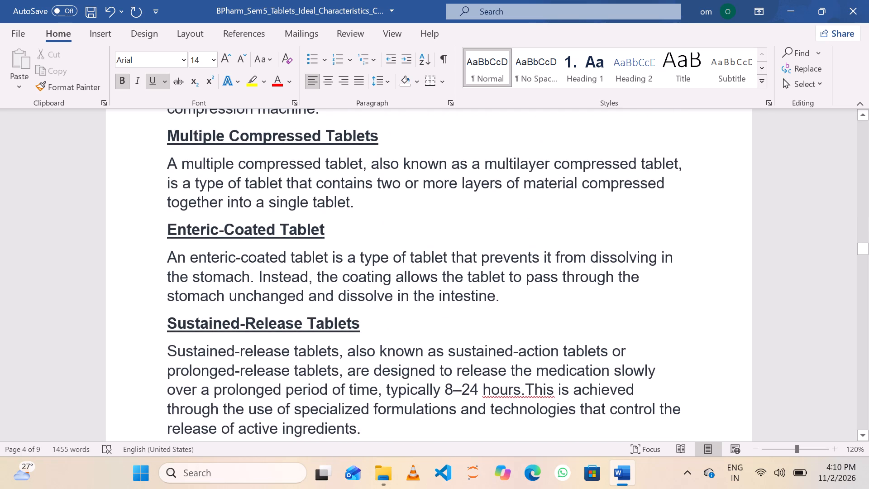
scroll(439, 387, up, 4)
click(439, 387)
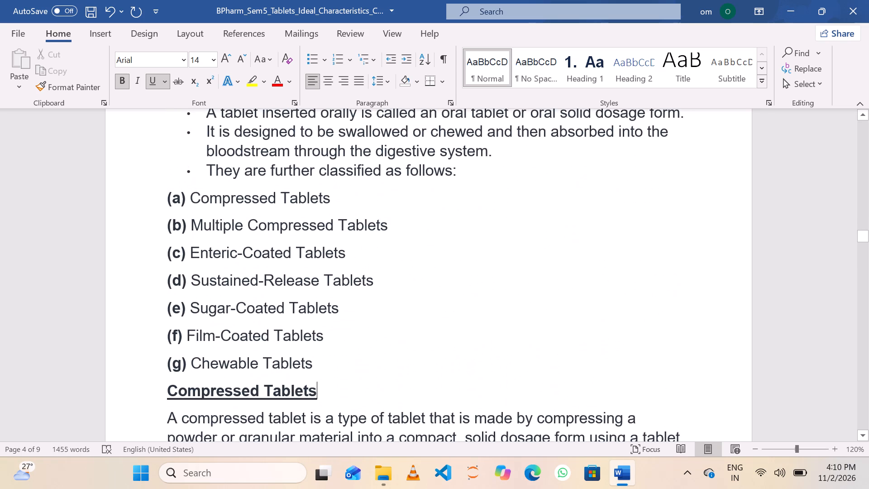
scroll(454, 254, up, 3)
scroll(454, 254, down, 2)
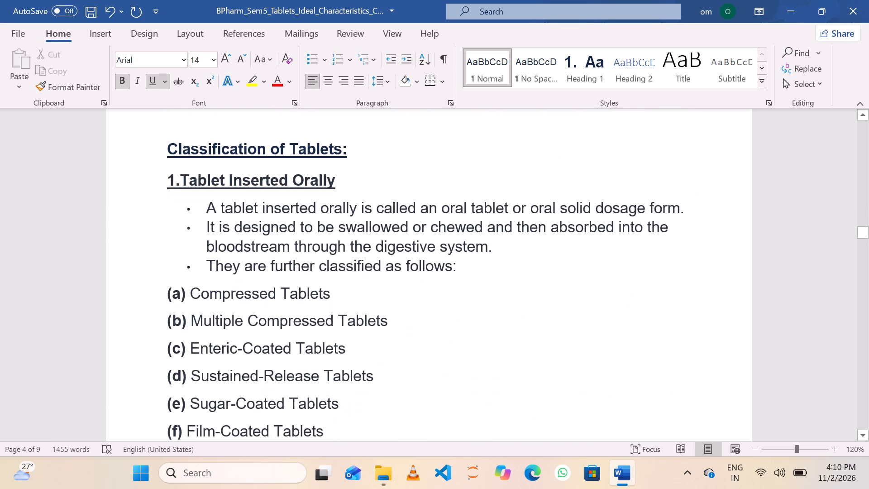
scroll(454, 254, down, 1)
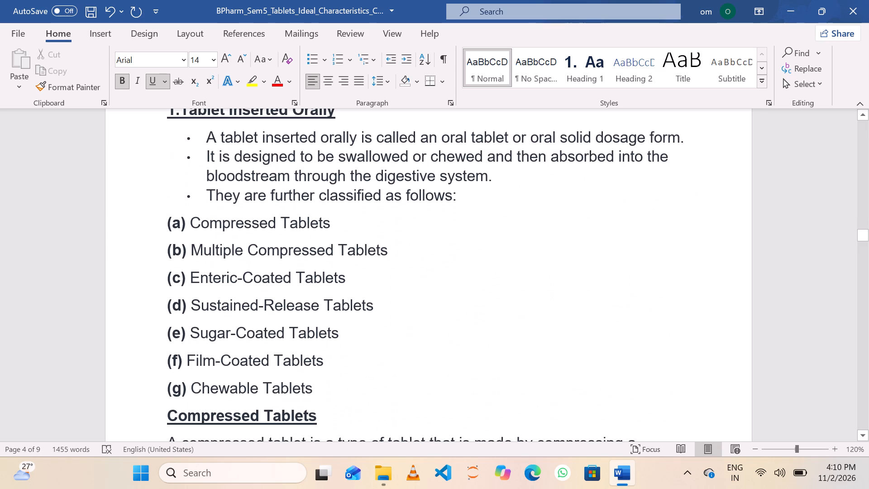
scroll(463, 239, down, 1)
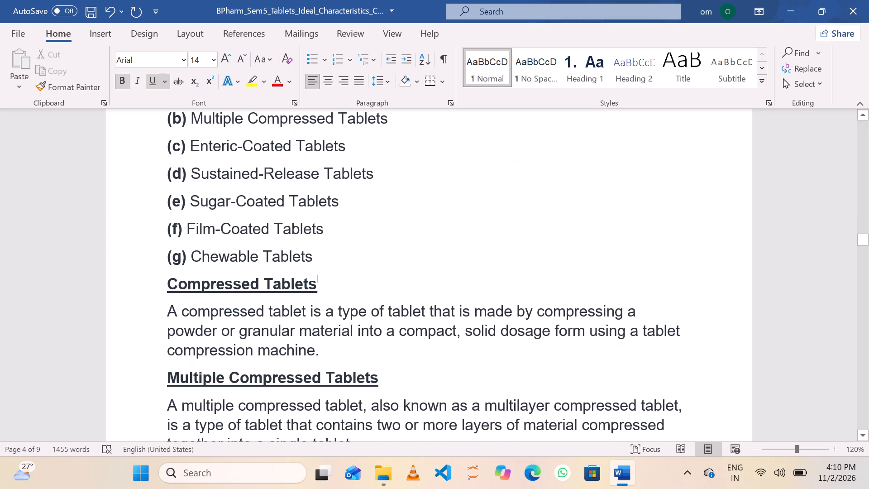
key(shift+colon)
click(339, 277)
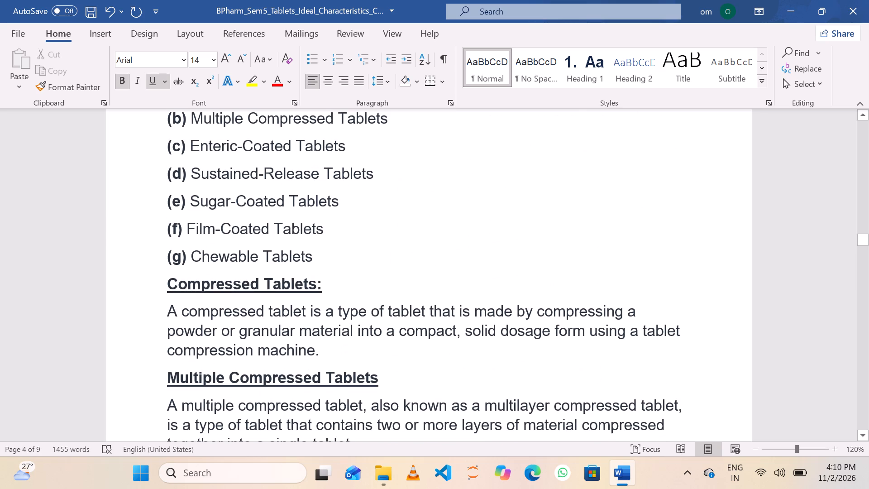
Add a colon at the end of the Multiple Compressed Tablets, Enteric-Coated Tablet and Sustained-Release Tablets headings.
click(382, 374)
key(shift+colon)
scroll(382, 374, down, 2)
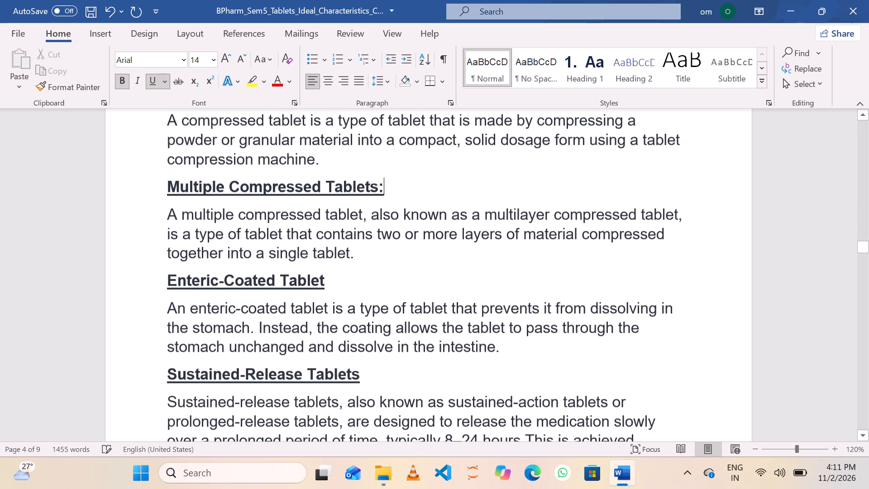
click(339, 279)
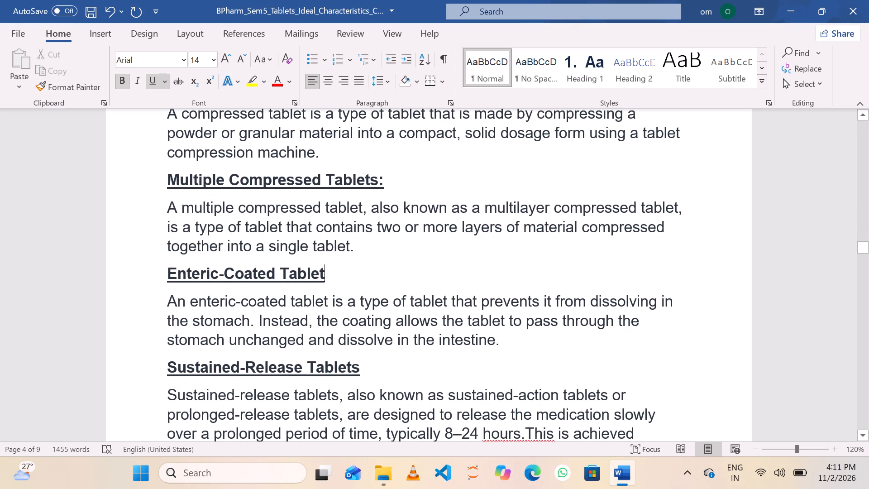
key(shift+colon)
scroll(339, 279, down, 1)
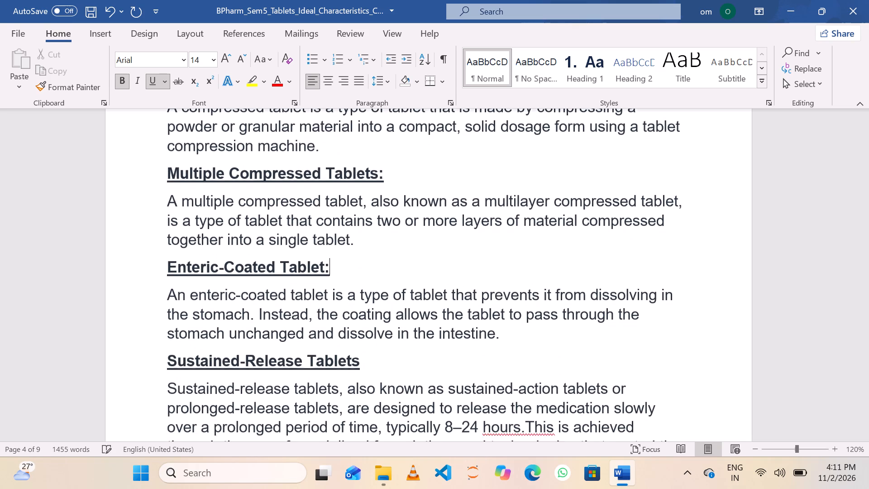
scroll(339, 279, down, 1)
click(361, 282)
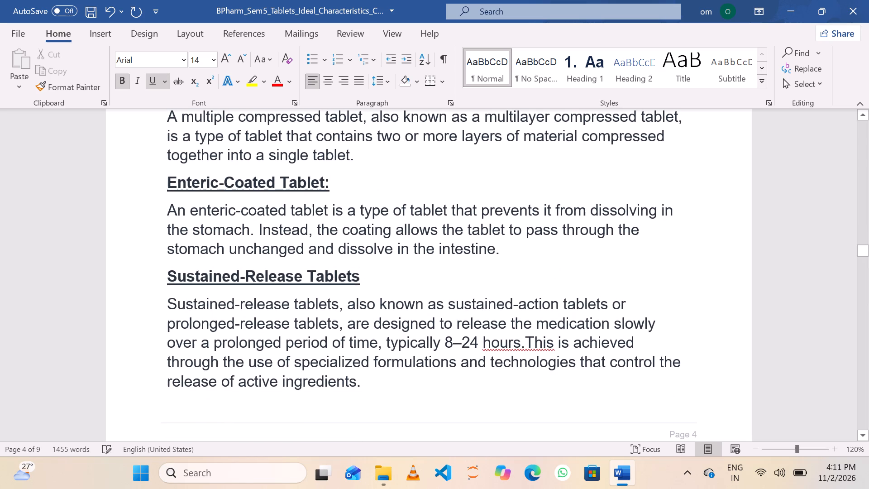
key(shift+colon)
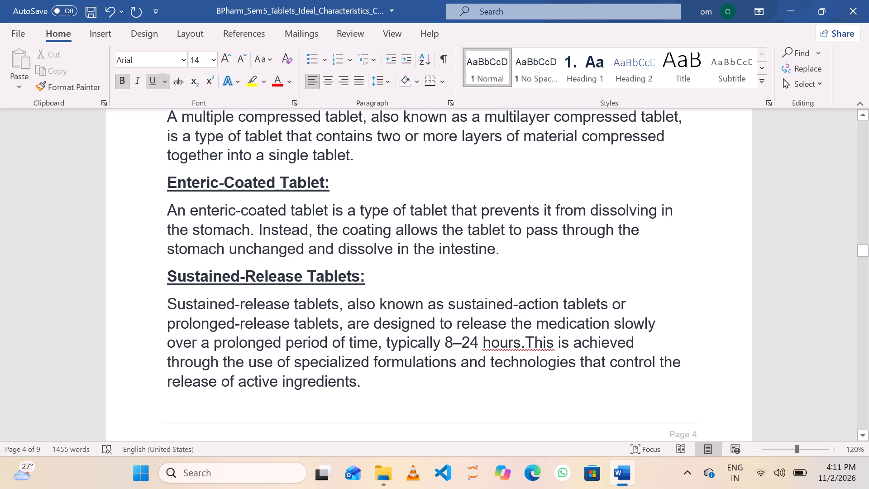
Add a colon at the end of the Sugar-Coated Tablets, Film-Coated Tablets and Chewable Tablets headings on page 5.
scroll(423, 292, down, 2)
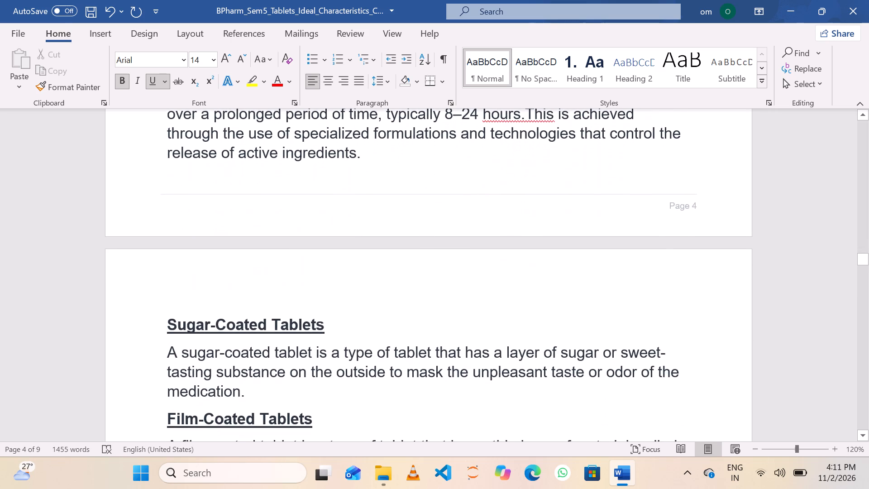
click(344, 324)
key(shift+colon)
scroll(344, 324, down, 1)
click(326, 300)
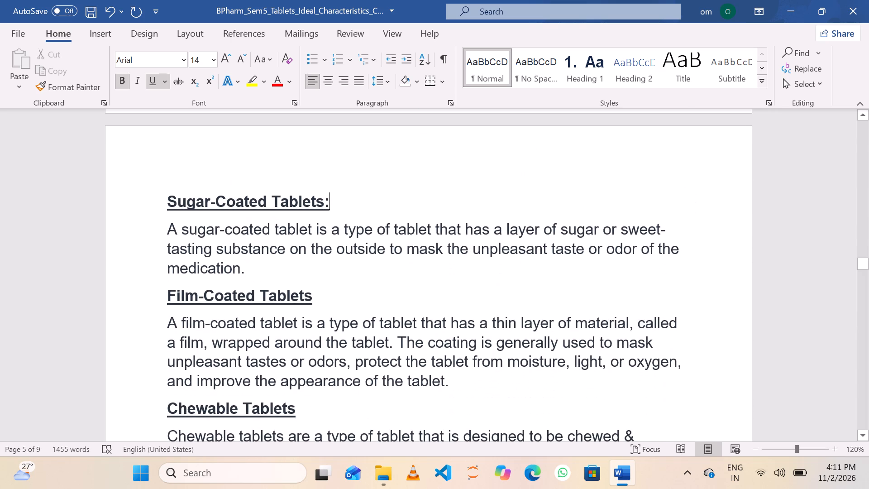
key(shift+colon)
scroll(326, 300, down, 1)
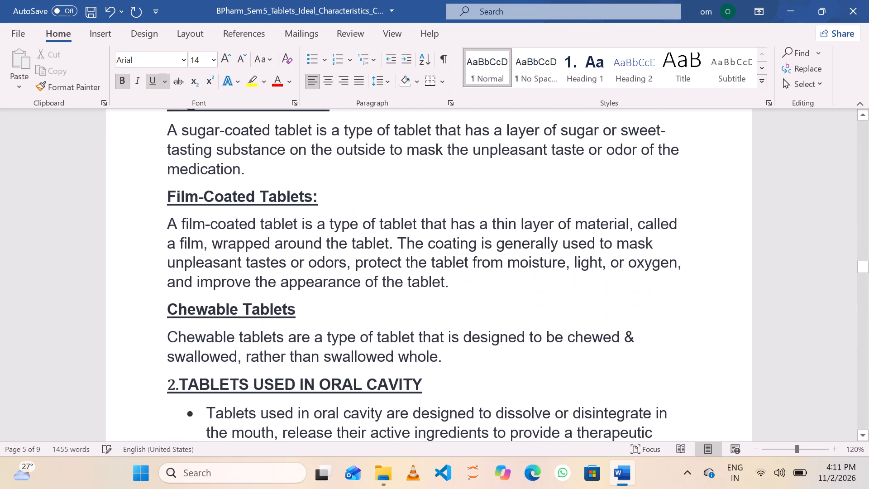
scroll(326, 300, down, 1)
click(303, 296)
key(shift+colon)
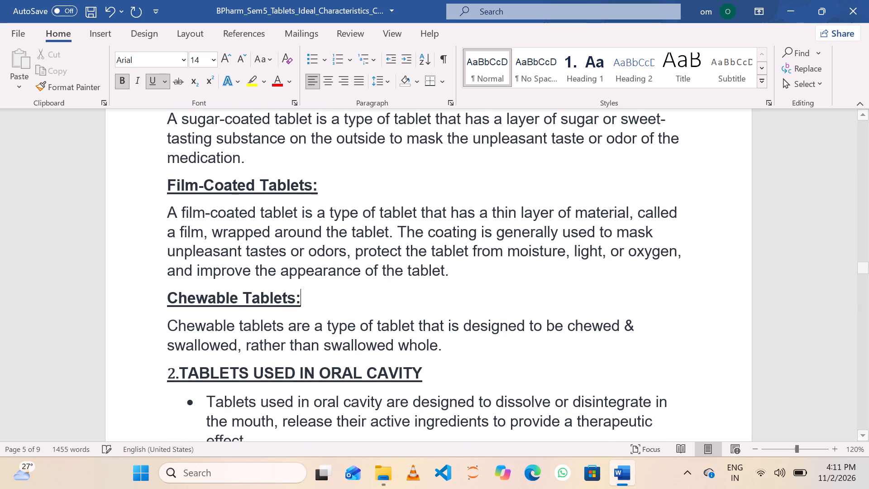
Compare the numbered heading for tablets used in the oral cavity with the earlier Tablet Inserted Orally heading.
scroll(303, 296, down, 1)
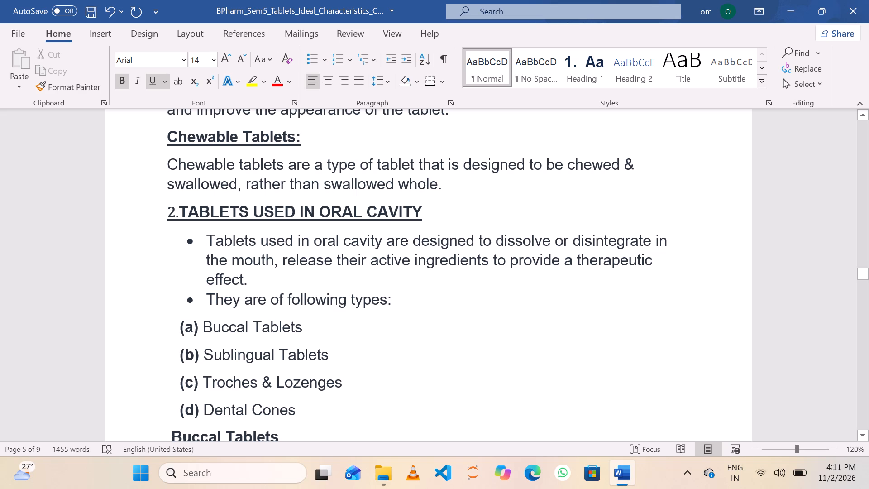
click(444, 218)
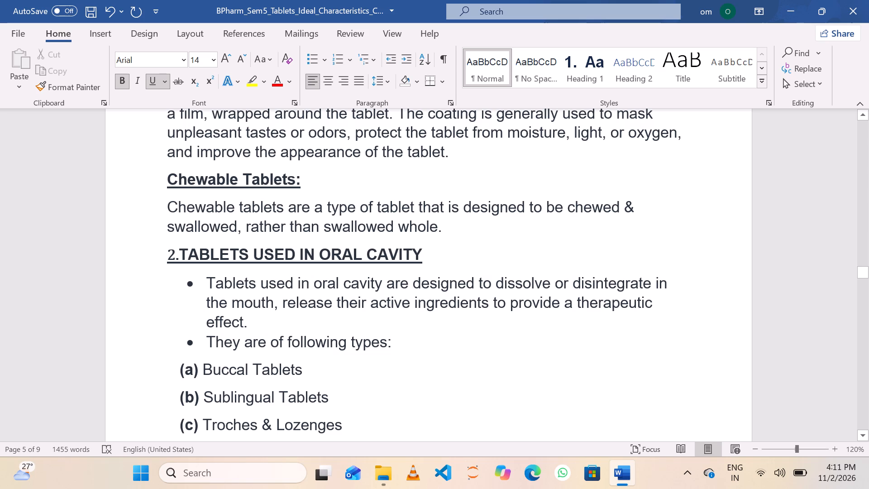
scroll(414, 261, up, 4)
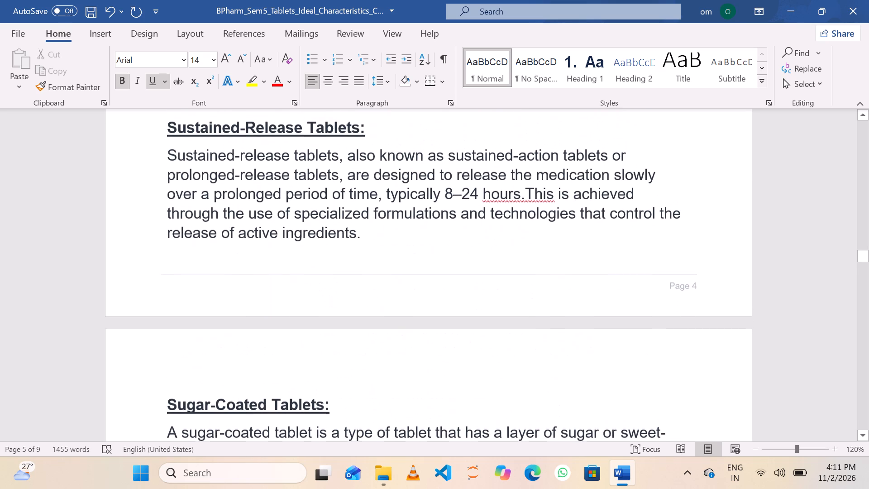
scroll(414, 261, up, 1)
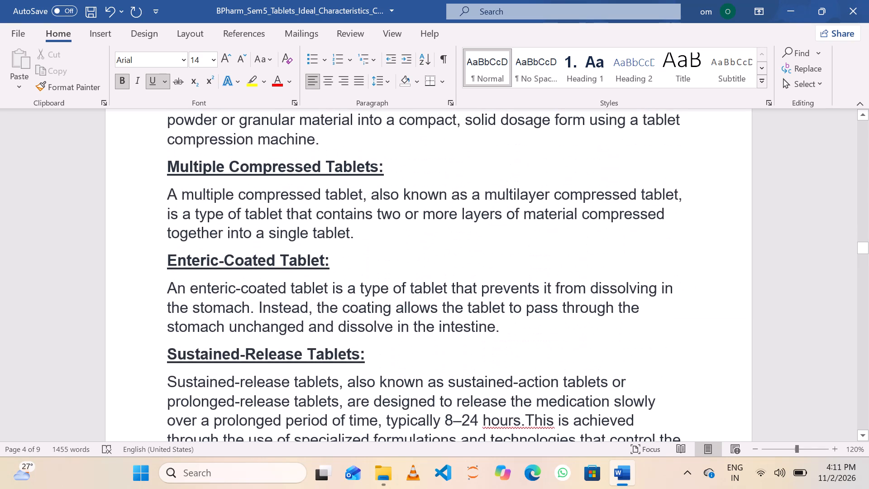
scroll(414, 261, up, 5)
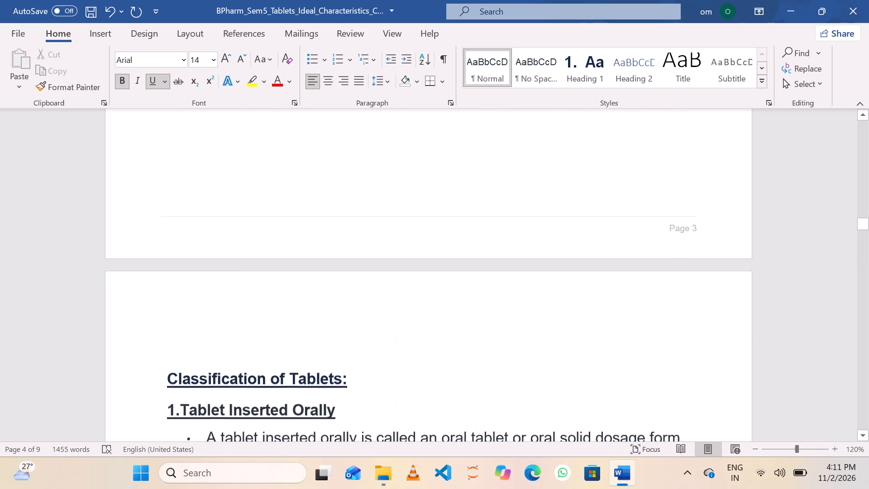
scroll(414, 261, down, 9)
scroll(414, 261, up, 3)
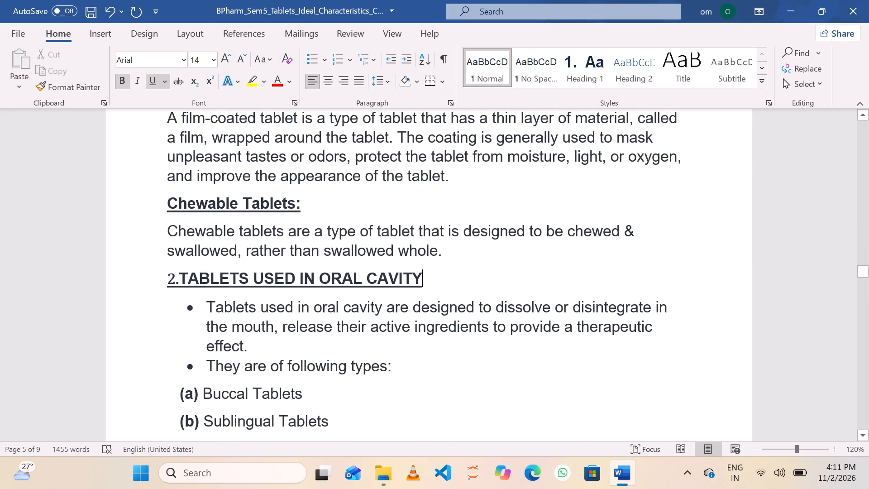
Change the word TABLETS to "Tablets" in the numbered heading 2 about tablets used in the oral cavity.
click(247, 276)
click(202, 277)
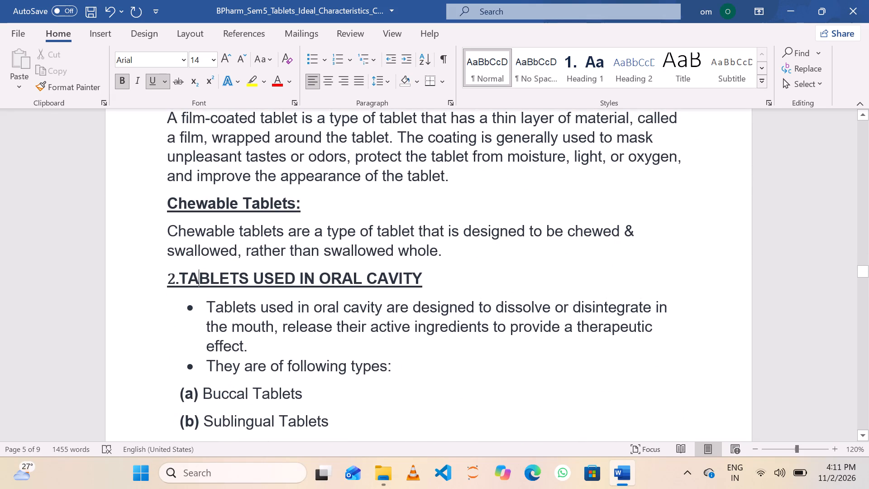
key(BackSpace)
key(a)
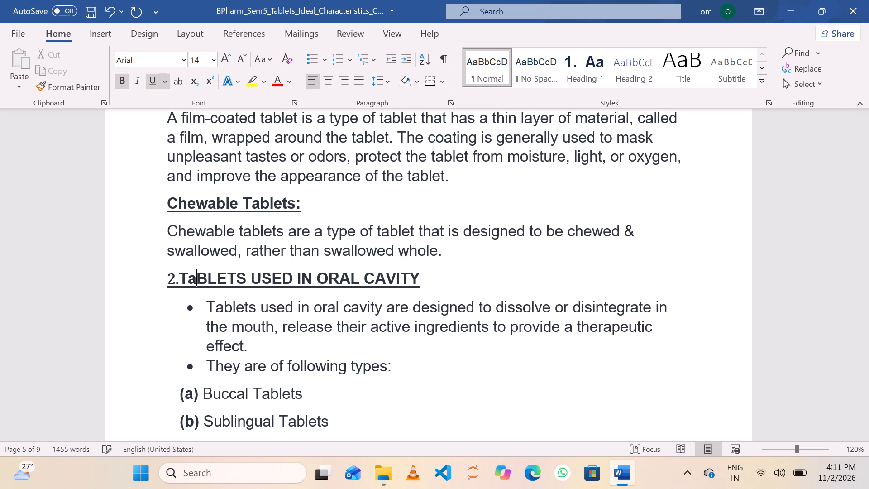
key(Right)
key(Right)
key(Left)
key(Left)
key(Right)
key(BackSpace)
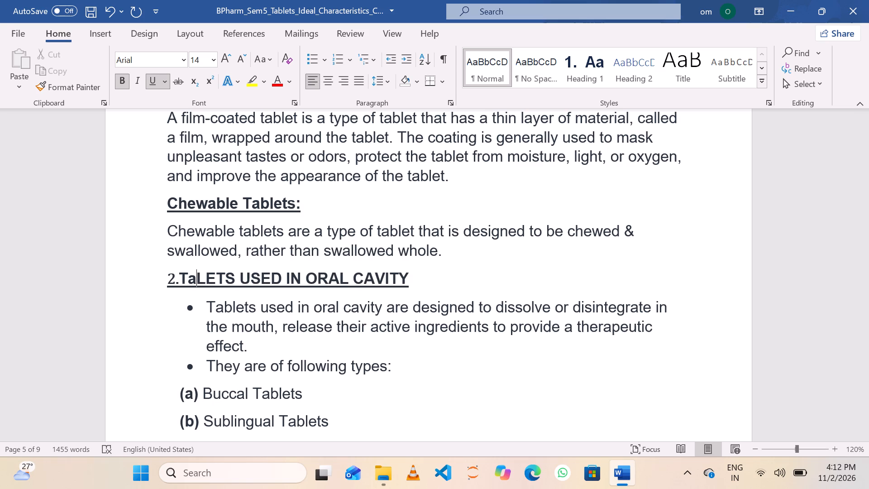
key(b)
key(Right)
key(BackSpace)
click(202, 277)
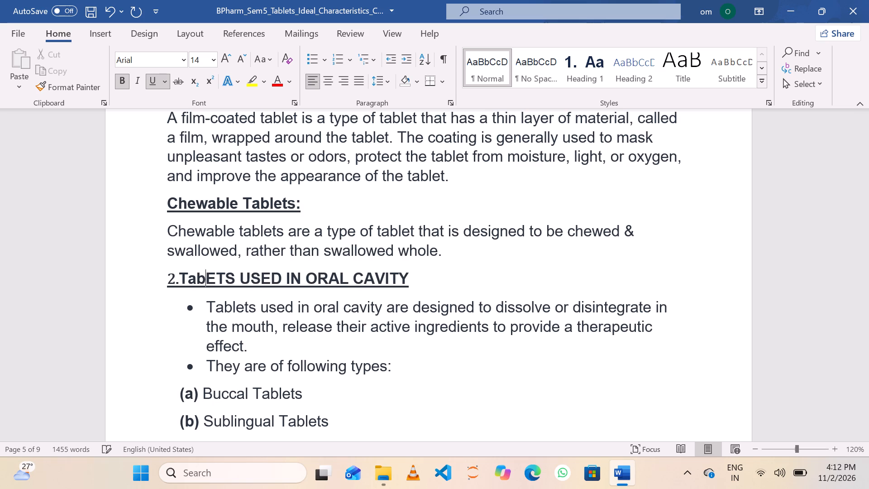
key(l)
key(Right)
key(BackSpace)
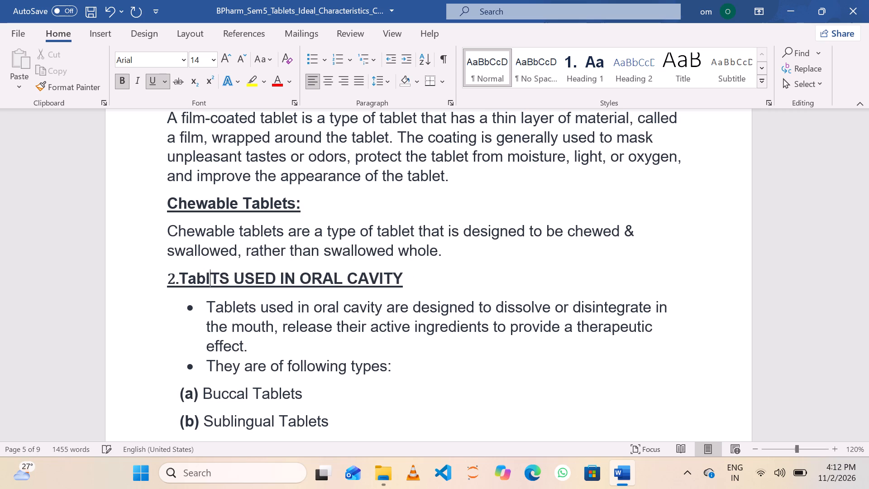
key(e)
key(Right)
key(BackSpace)
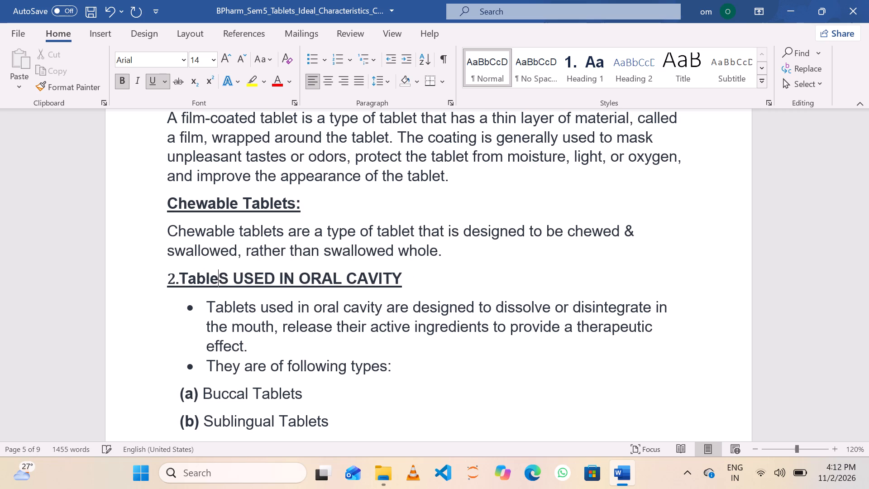
key(t)
key(Right)
key(BackSpace)
key(s)
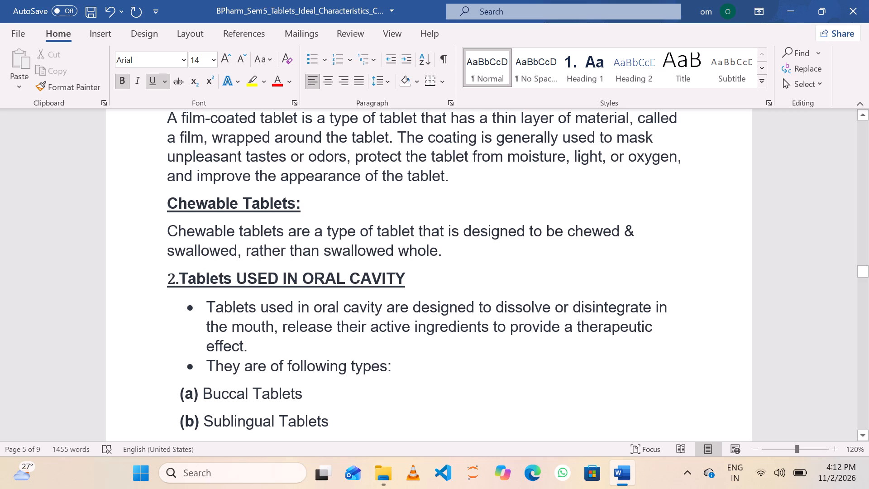
Change USED IN to "Used In" in the numbered heading 2.
click(267, 276)
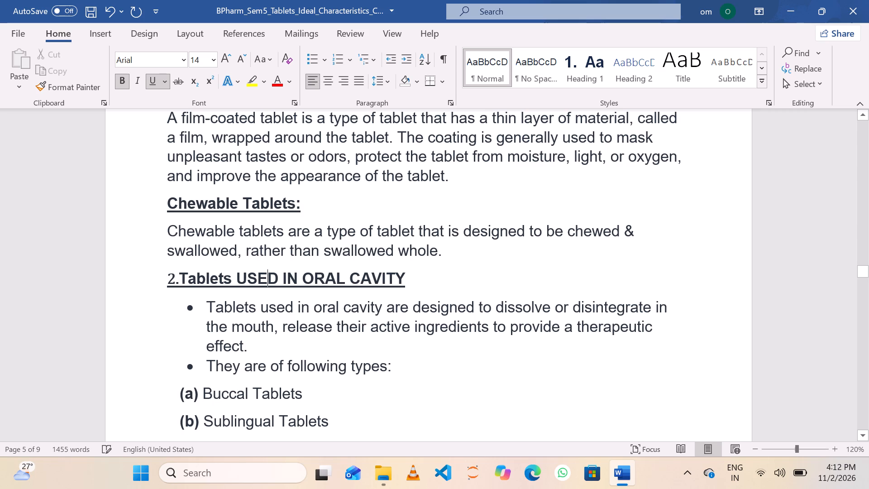
click(257, 275)
key(BackSpace)
key(s)
key(Right)
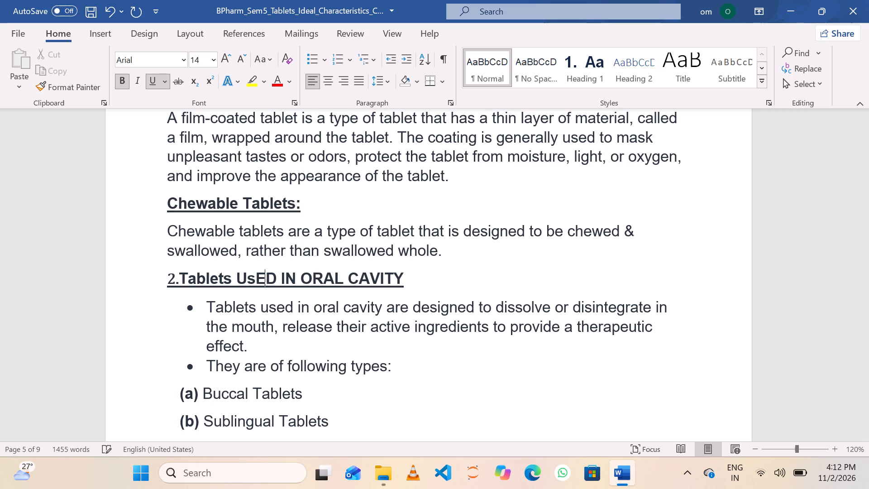
key(BackSpace)
key(e)
key(Right)
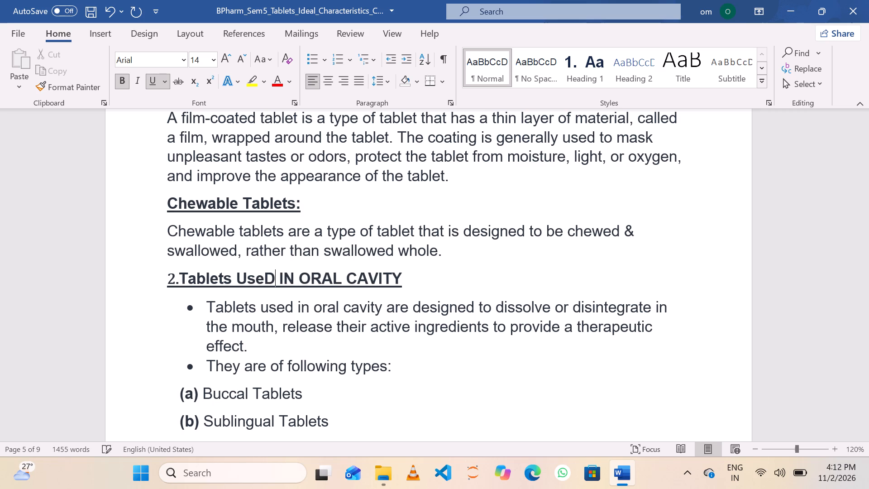
key(BackSpace)
key(d)
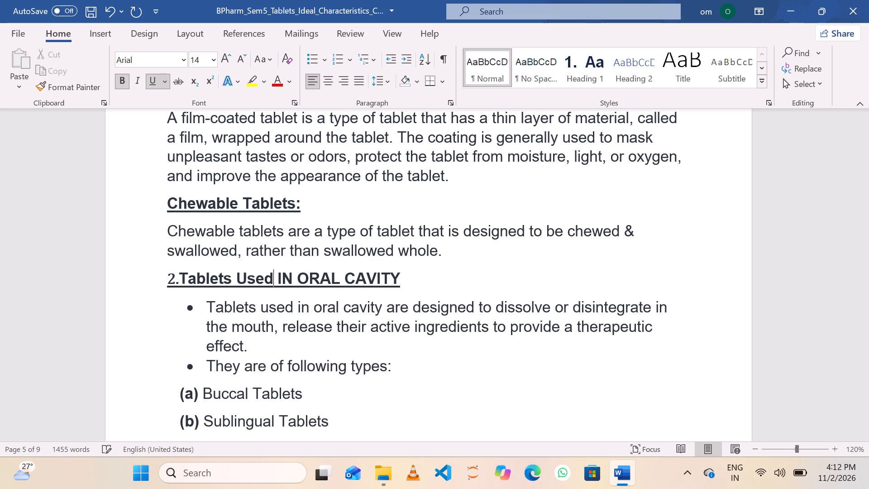
key(Right)
key(Right)
key(Right)
key(BackSpace)
key(n)
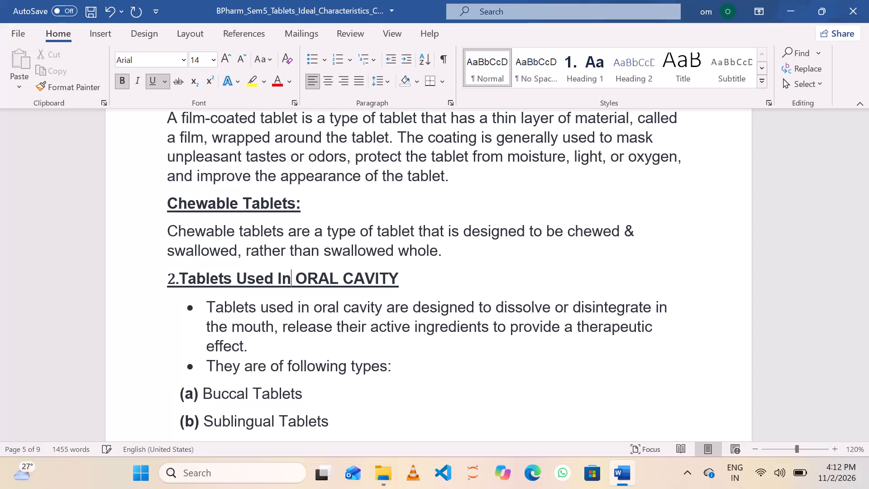
Change ORAL CAVITY to "Oral Cavity" in the numbered heading 2.
key(Right)
key(Right)
key(Right)
key(BackSpace)
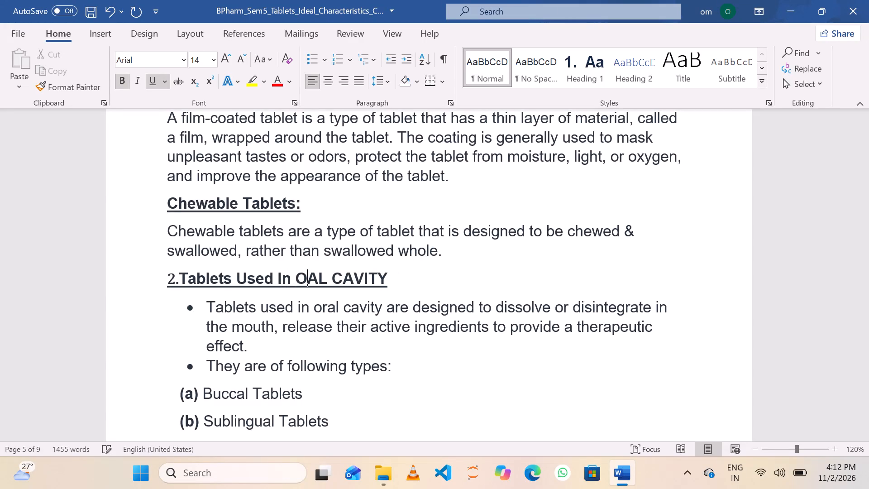
key(r)
key(Right)
key(BackSpace)
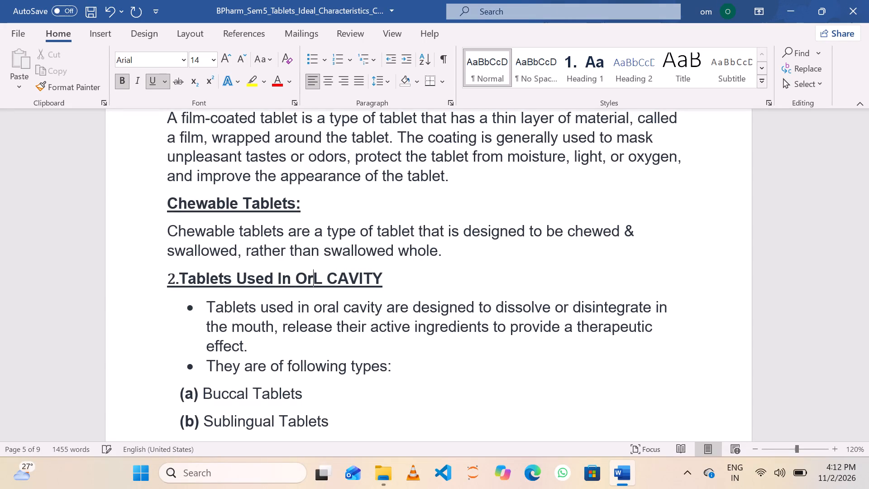
key(a)
key(Right)
key(BackSpace)
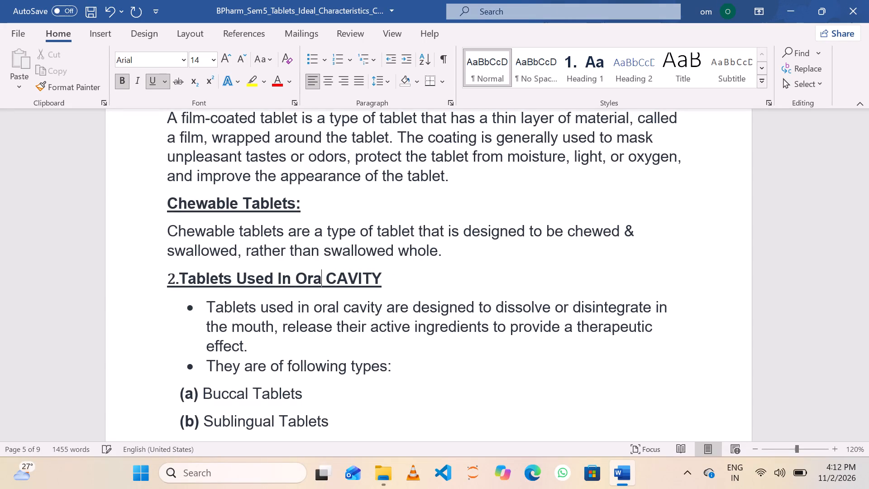
key(l)
key(Right)
key(Right)
key(Right)
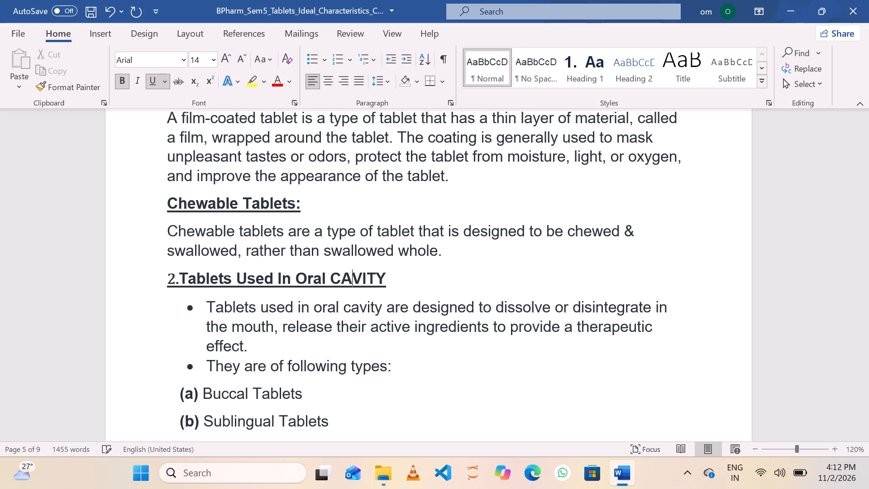
key(BackSpace)
key(a)
key(Right)
key(BackSpace)
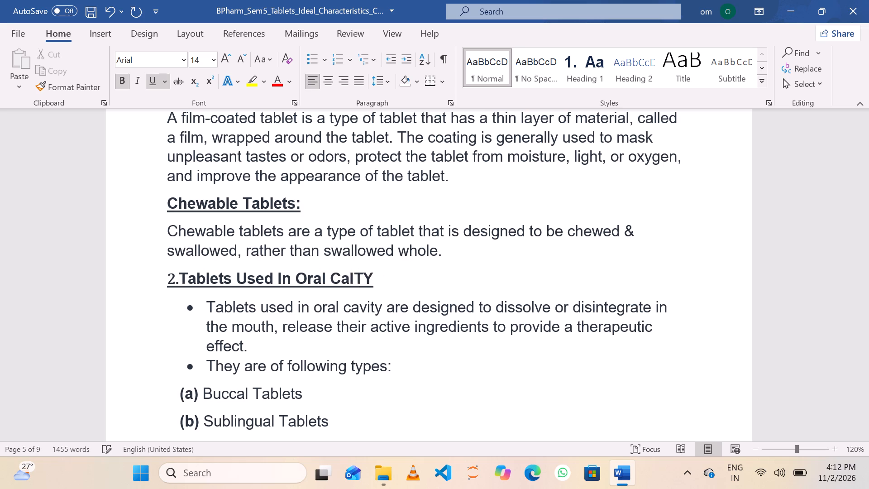
key(v)
key(Right)
key(BackSpace)
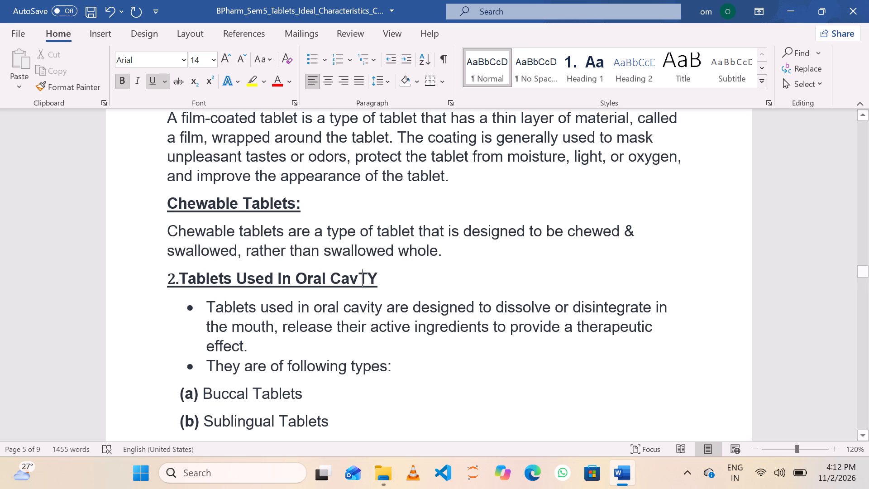
key(i)
key(Right)
key(BackSpace)
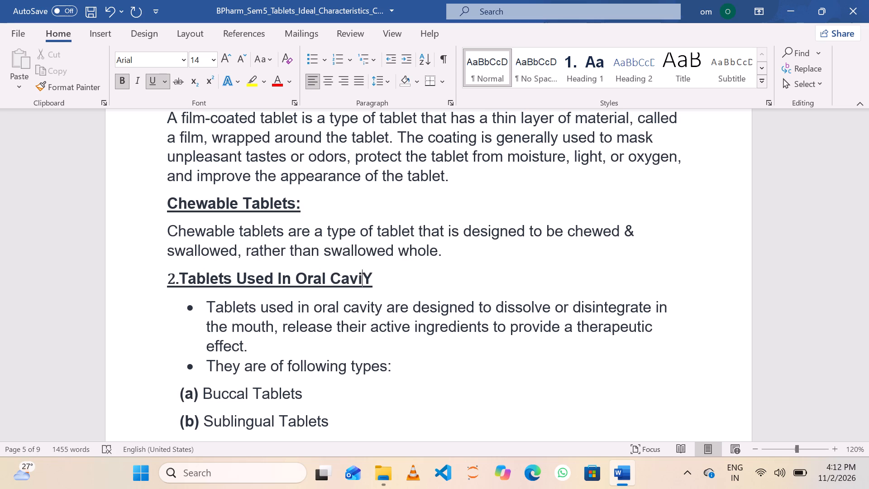
key(t)
key(Right)
key(BackSpace)
key(y)
Add a colon at the end of the Tablets Used In Oral Cavity heading.
scroll(257, 275, down, 1)
scroll(257, 275, up, 1)
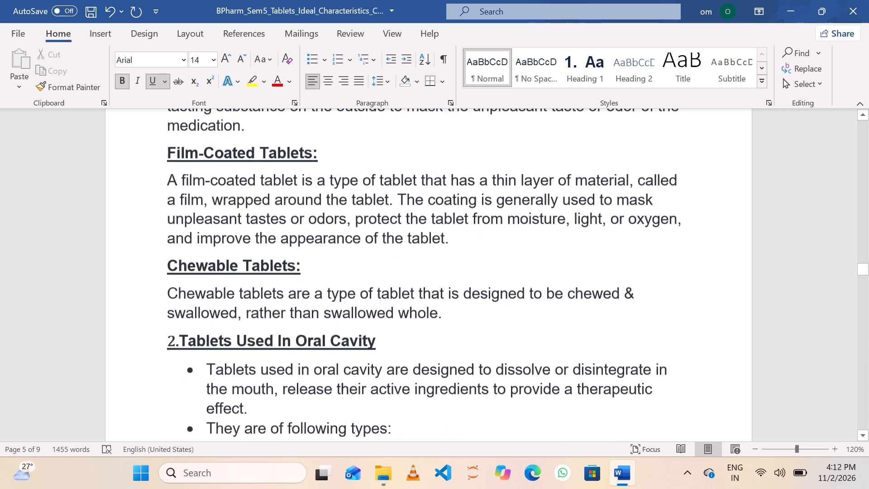
key(shift+colon)
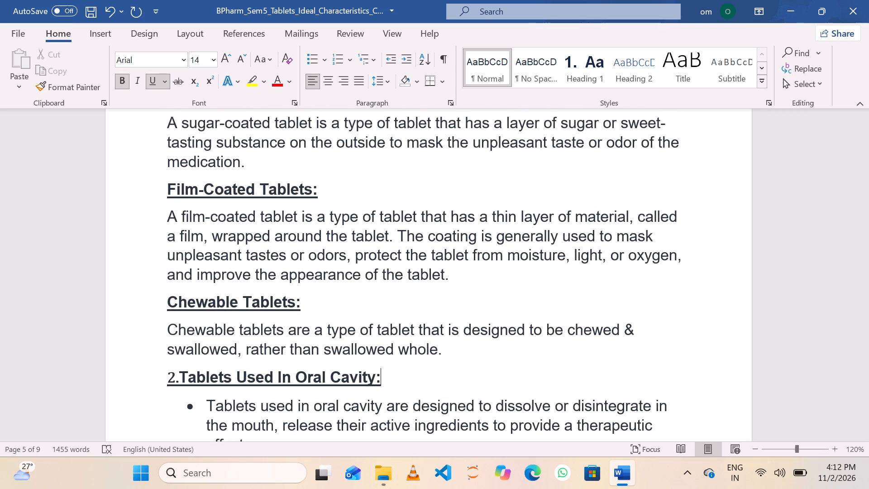
Add a colon at the end of the underlined Buccal Tablets, Sublingual Tablets and Troches & Lozenges headings on page 5.
scroll(257, 275, down, 2)
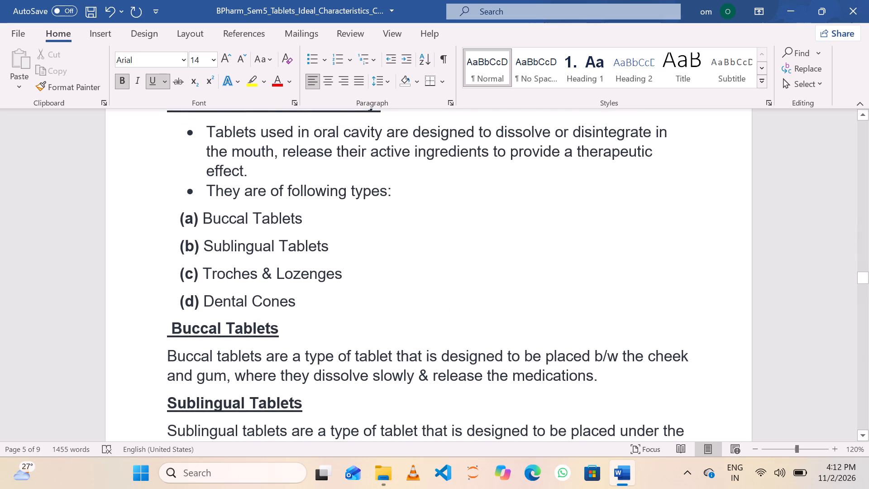
click(285, 332)
key(shift+colon)
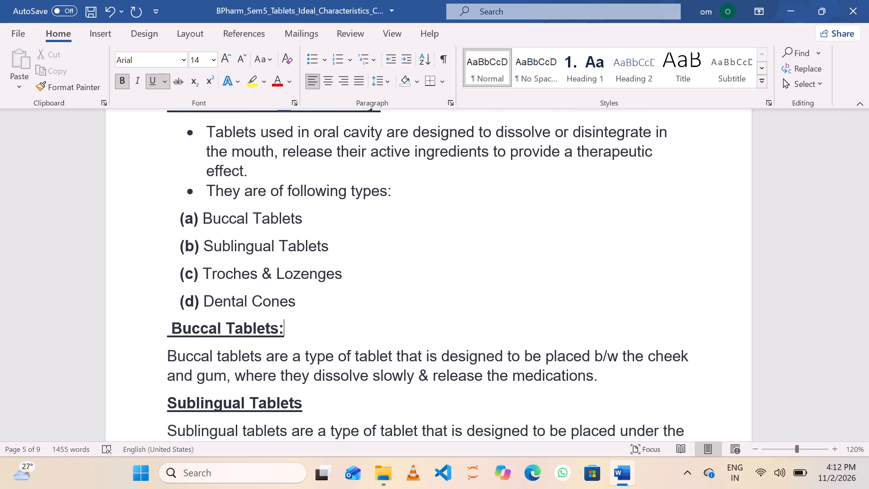
click(306, 418)
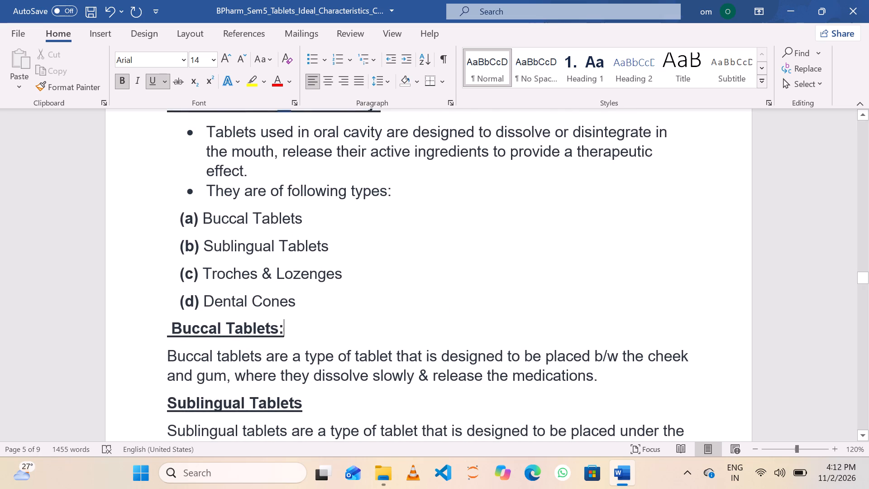
key(shift+colon)
scroll(312, 416, down, 2)
click(324, 291)
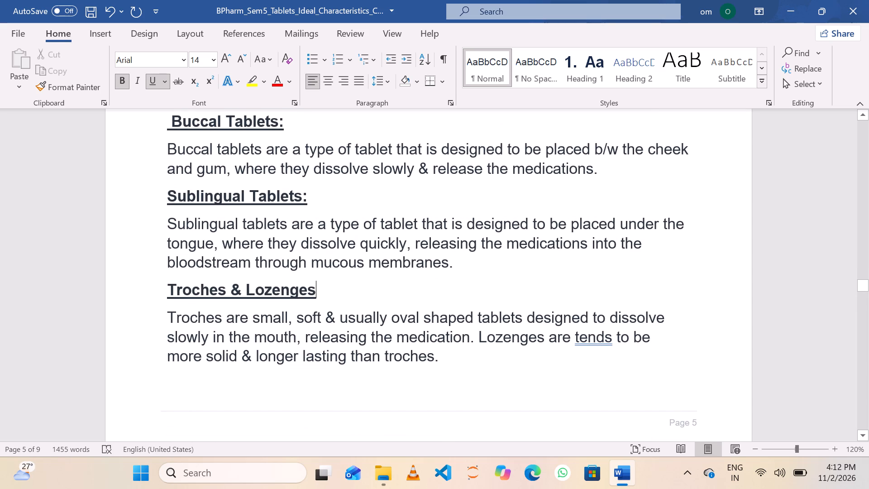
key(shift+colon)
Add a colon at the end of the underlined Dental Cones heading on page 6.
scroll(324, 291, left, 1)
scroll(324, 291, down, 2)
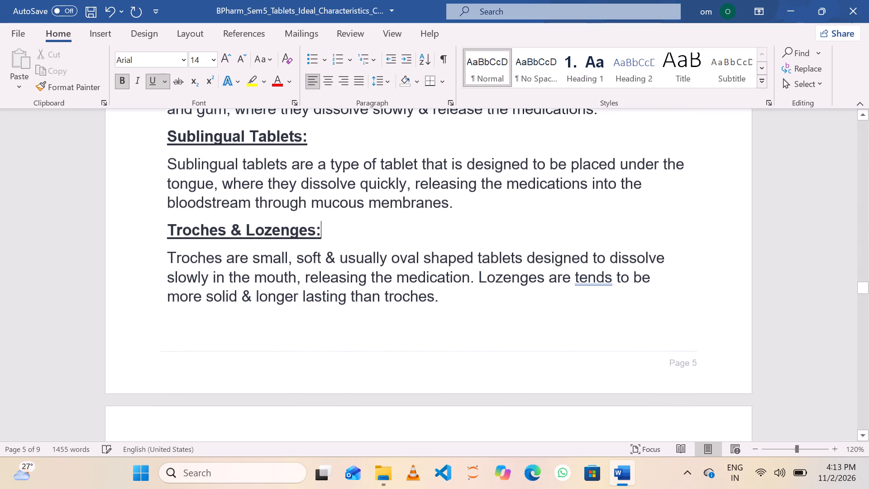
scroll(324, 291, down, 1)
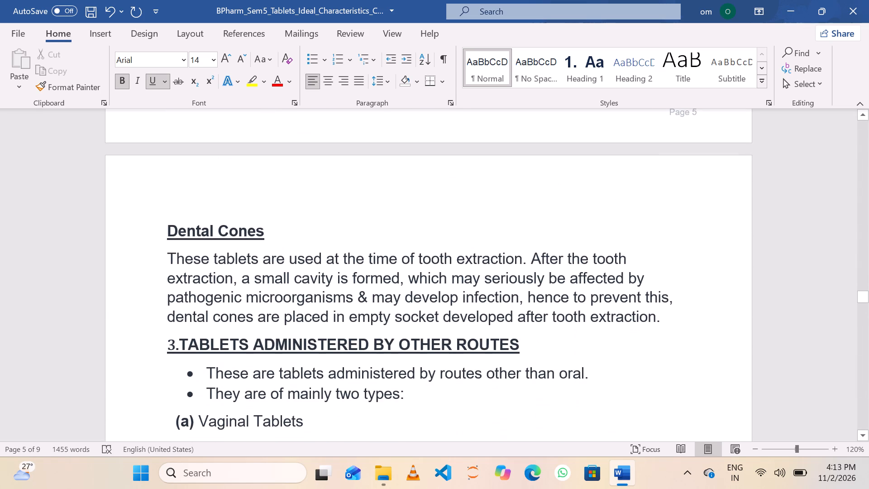
click(271, 228)
key(shift+colon)
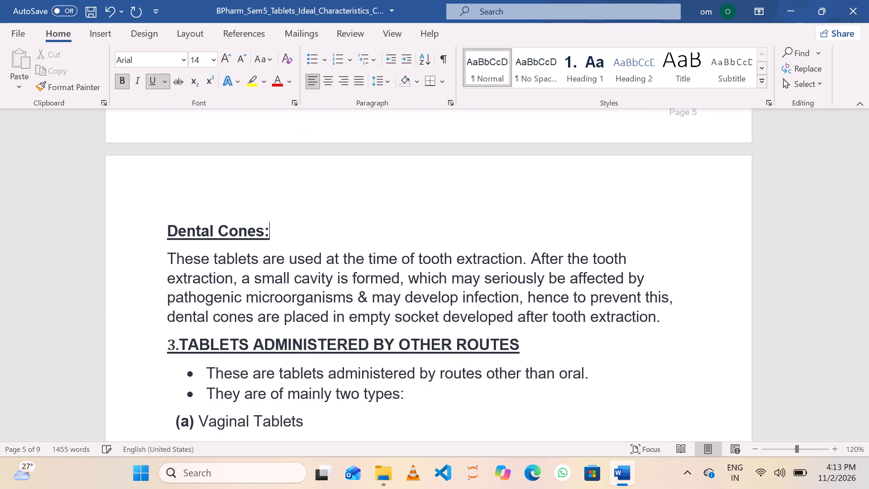
scroll(271, 228, down, 1)
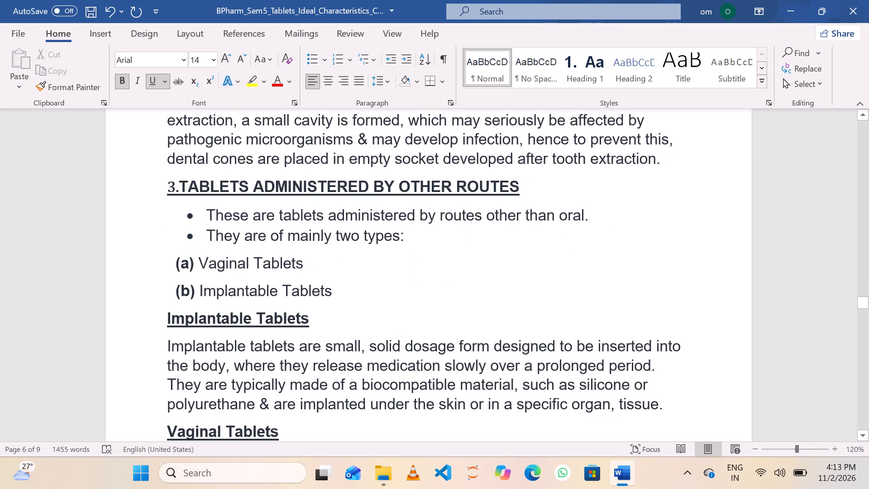
Add a colon at the end of the numbered heading 3, TABLETS ADMINISTERED BY OTHER ROUTES.
click(525, 184)
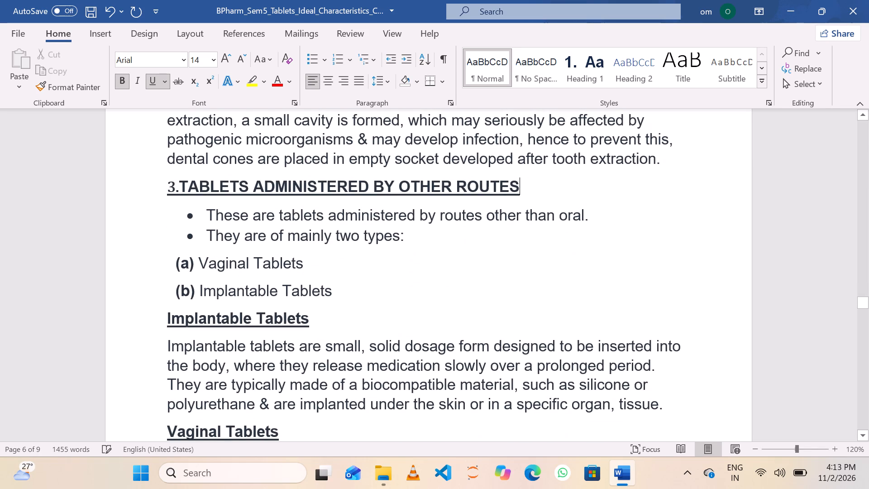
key(shift+colon)
Change TABLETS to "Tablets" in the numbered heading 3 on page 6.
click(244, 189)
key(Left)
key(Left)
key(Left)
key(Left)
key(Left)
key(Left)
key(Right)
key(BackSpace)
key(a)
key(Right)
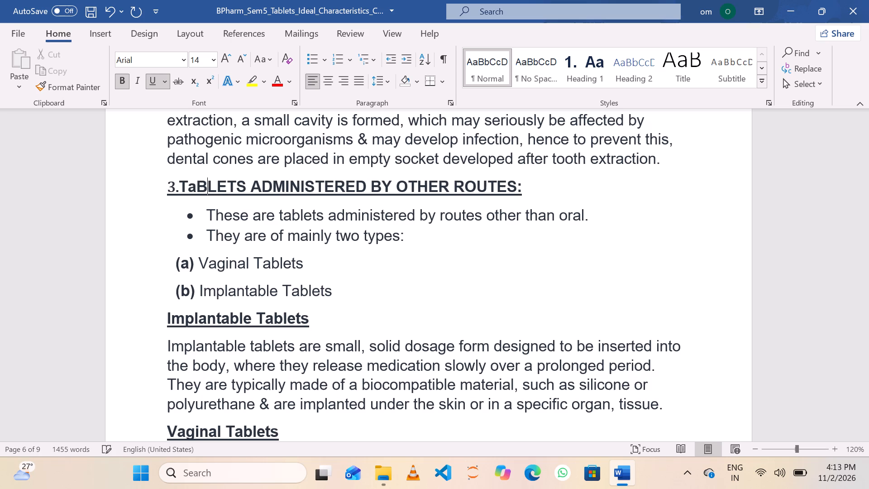
key(BackSpace)
key(b)
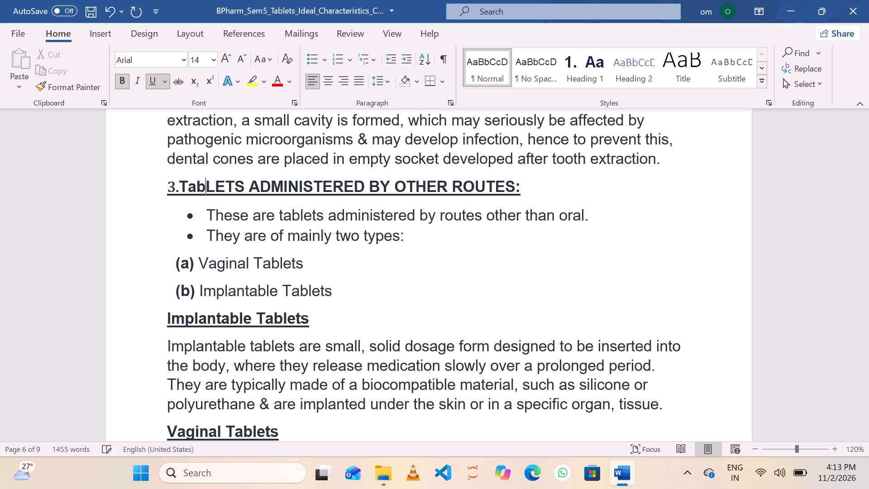
key(Right)
key(BackSpace)
key(l)
key(Right)
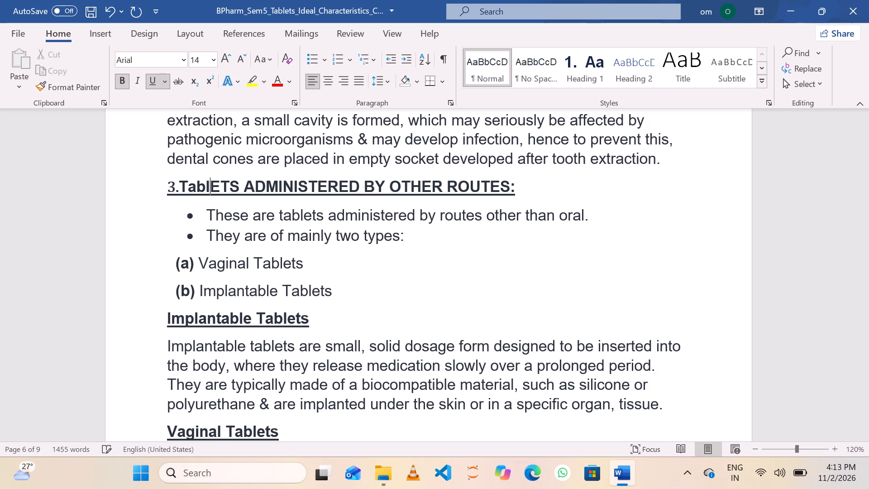
key(BackSpace)
key(e)
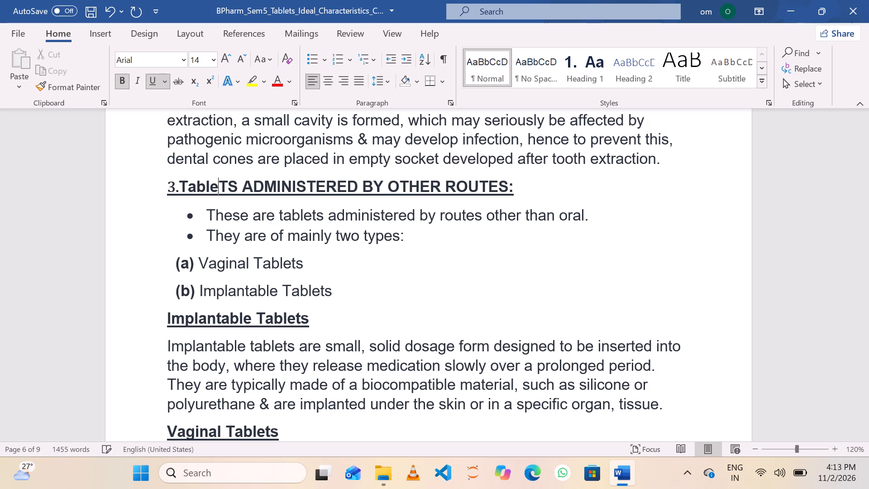
key(Right)
key(BackSpace)
key(t)
key(Right)
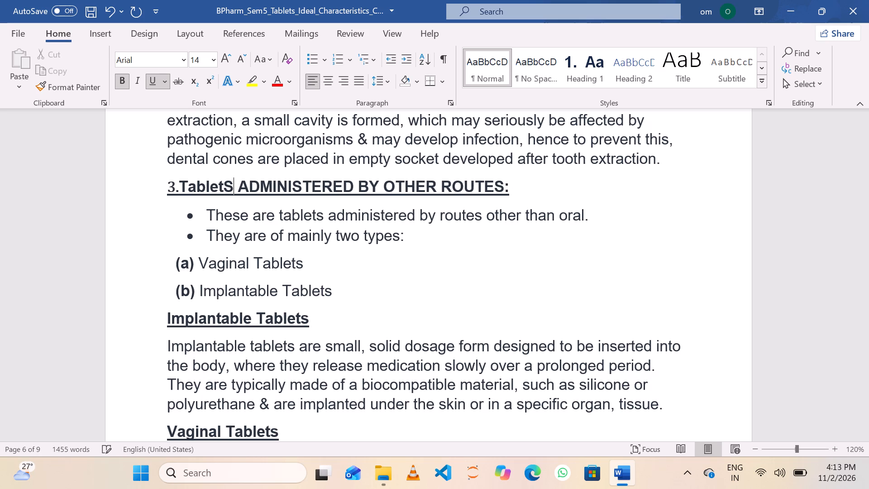
key(BackSpace)
key(s)
Change ADMINISTERED to "Administered" in the numbered heading 3.
key(Right)
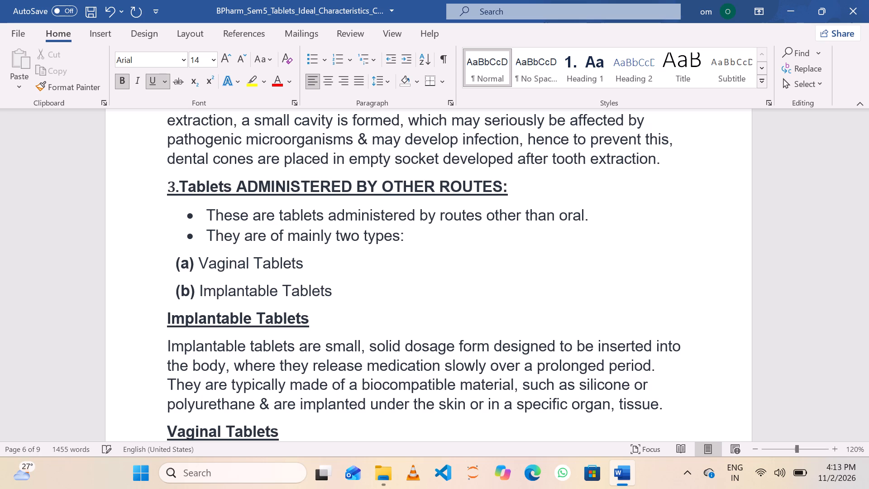
key(Right)
key(Right)
key(BackSpace)
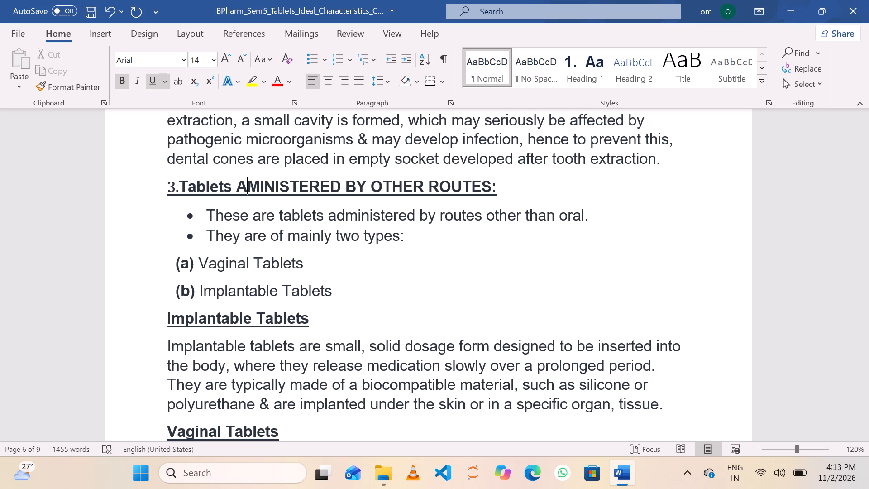
key(ctrl+z)
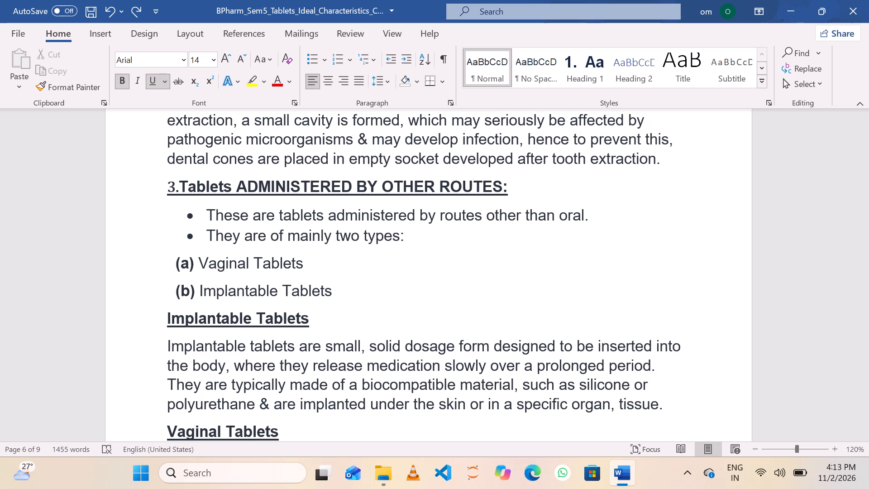
key(BackSpace)
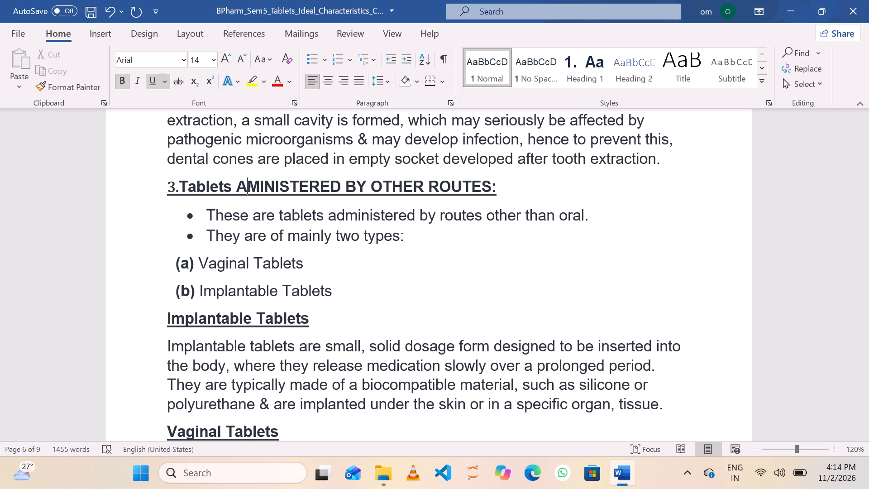
key(d)
key(Right)
key(BackSpace)
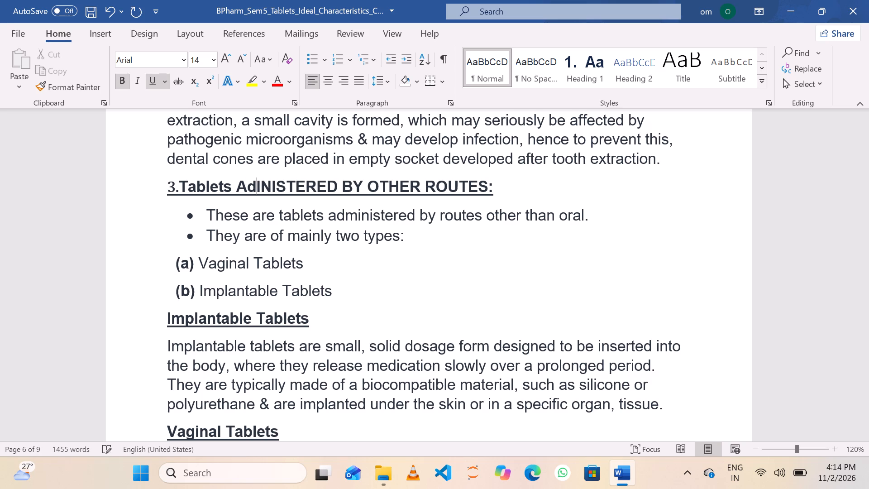
key(m)
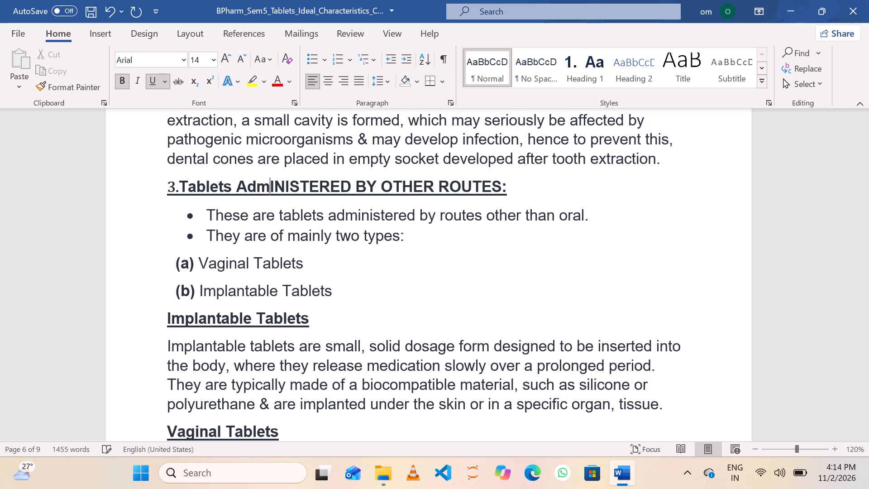
key(Right)
key(BackSpace)
key(i)
key(Right)
key(BackSpace)
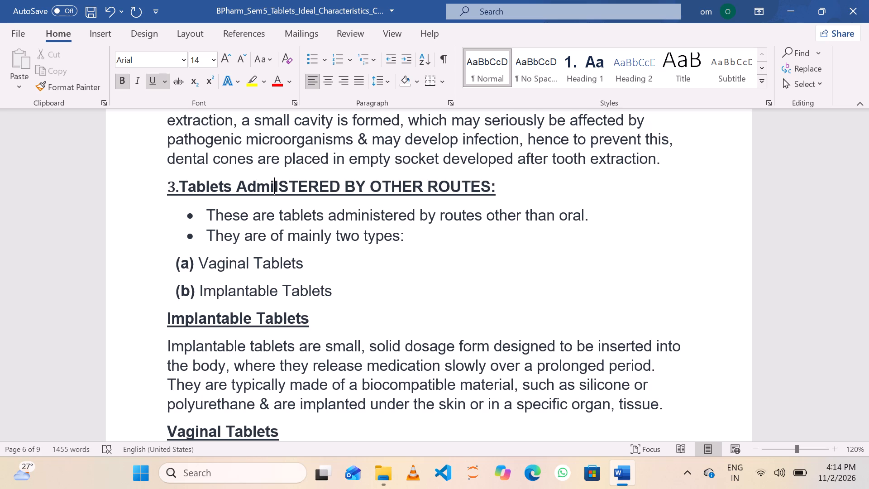
key(n)
key(Right)
key(BackSpace)
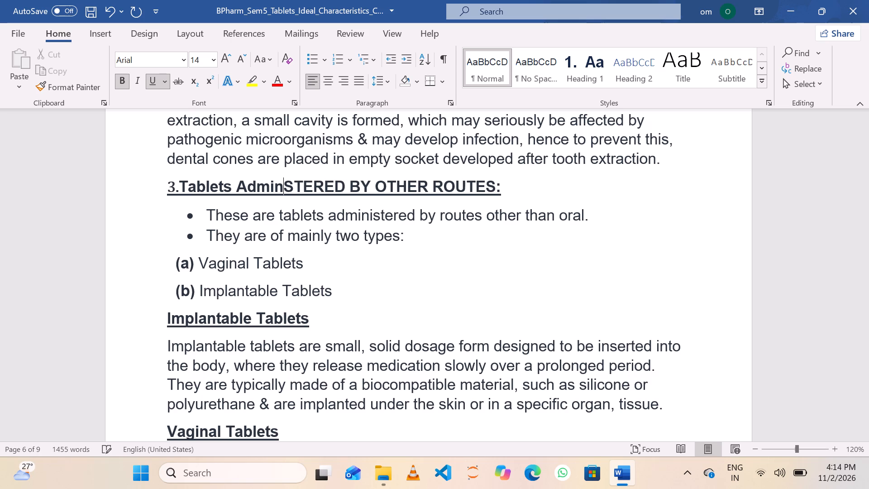
key(i)
key(Right)
key(BackSpace)
key(s)
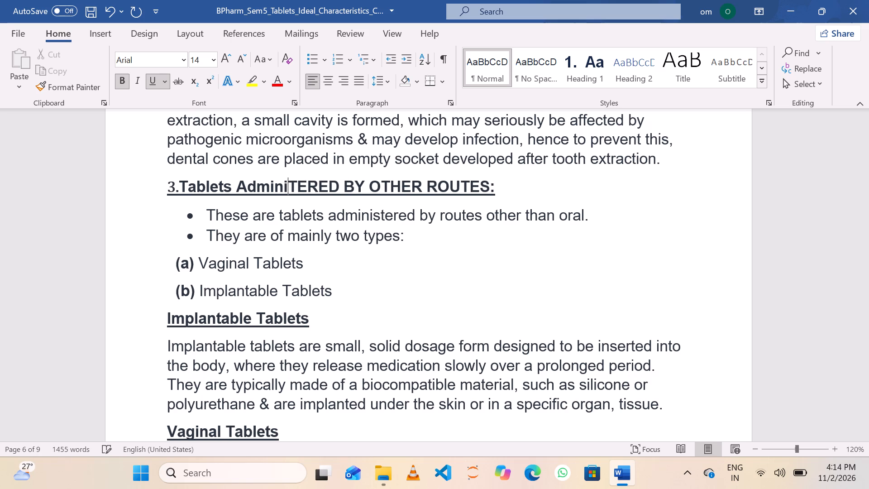
key(Right)
key(BackSpace)
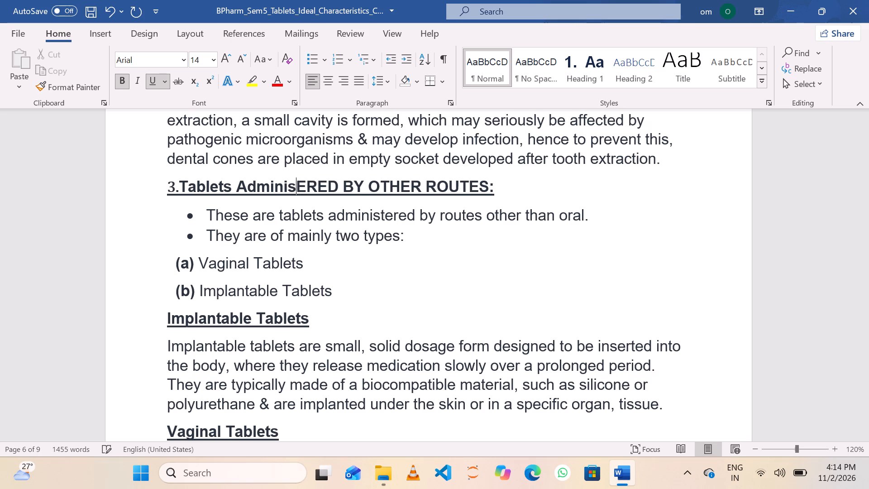
key(t)
key(Right)
key(BackSpace)
key(e)
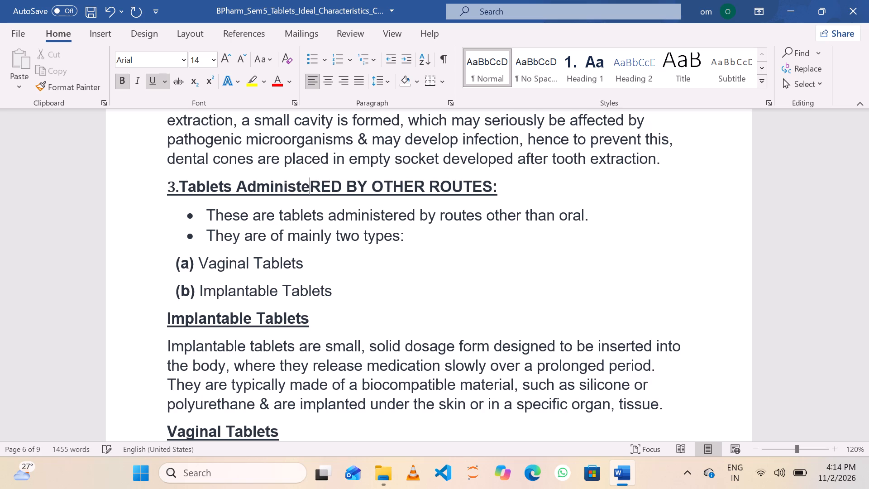
key(Right)
key(BackSpace)
key(r)
key(Right)
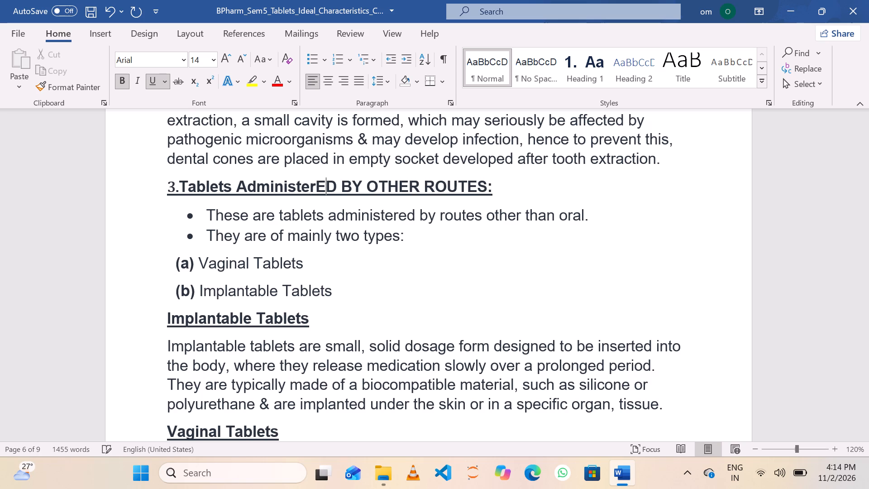
key(BackSpace)
key(e)
key(Right)
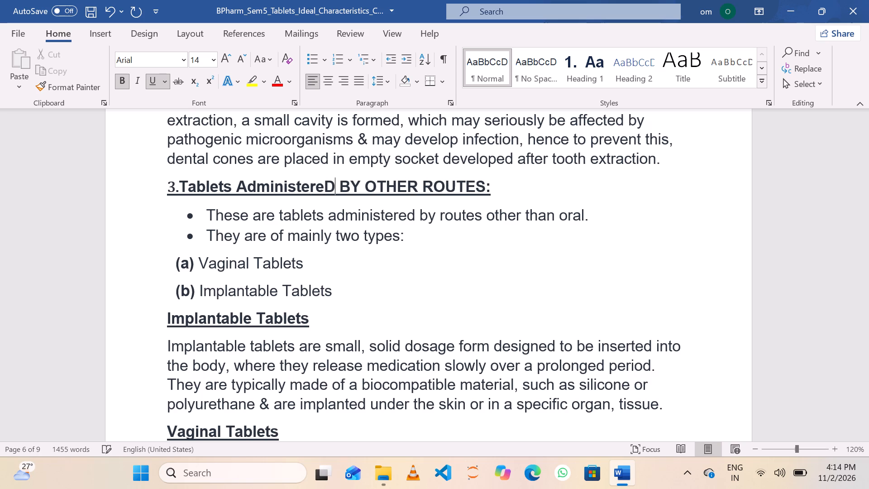
key(BackSpace)
key(d)
Change BY to "By" in the numbered heading 3.
key(Right)
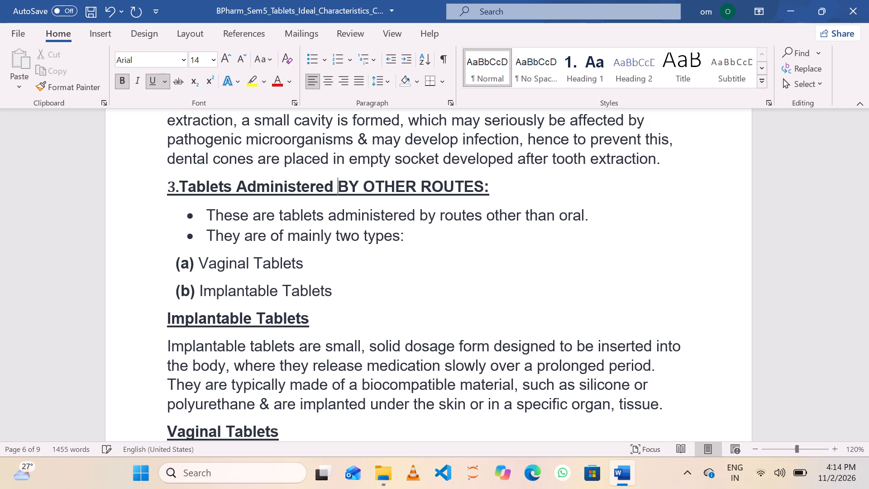
key(Right)
key(Right)
key(BackSpace)
key(y)
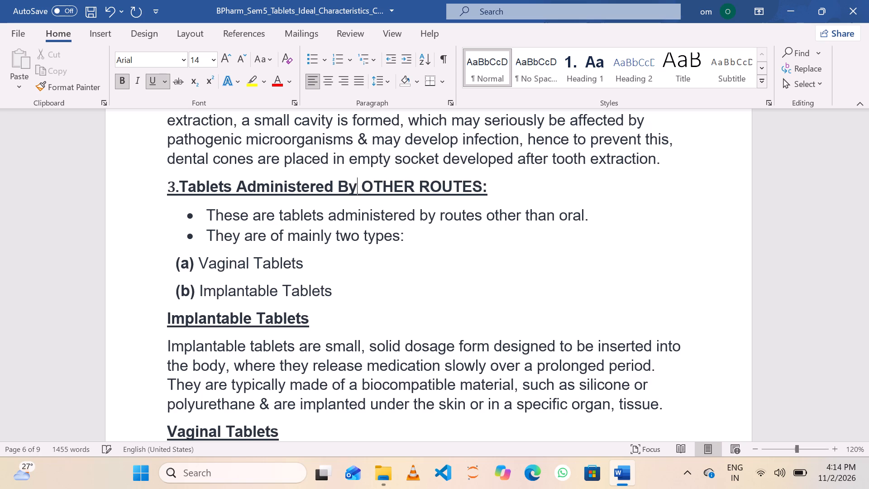
Change OTHER to "Other" in the numbered heading 3.
key(Right)
key(Right)
key(Right)
key(Right)
key(Left)
key(BackSpace)
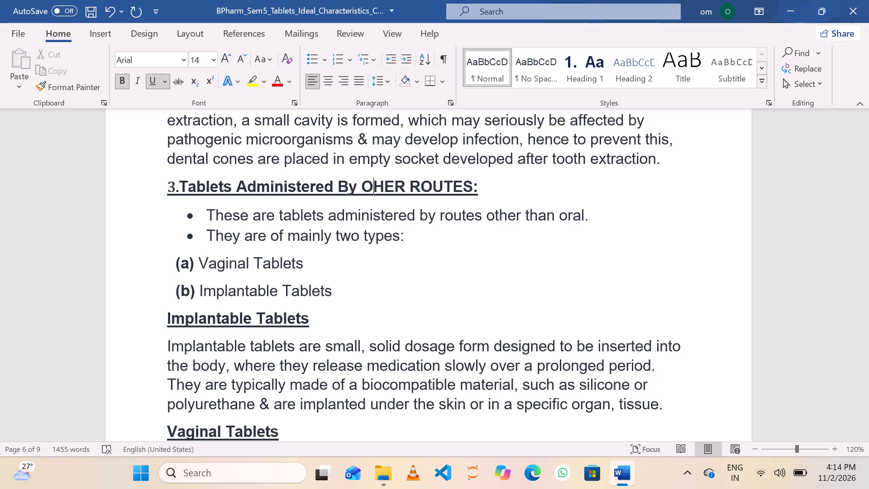
key(t)
key(Right)
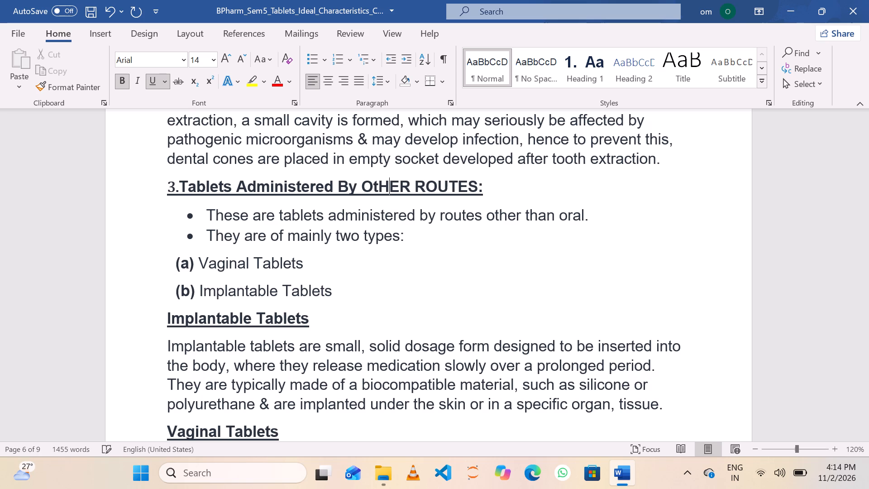
key(BackSpace)
key(h)
key(Right)
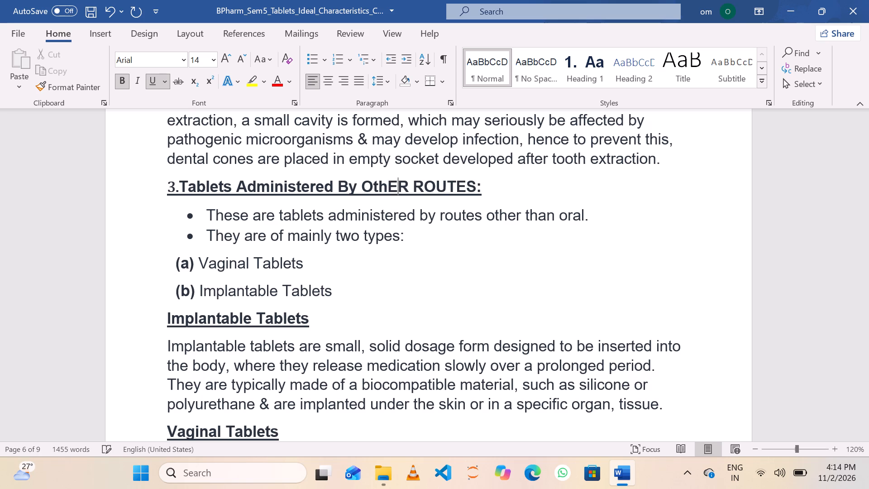
key(BackSpace)
key(e)
key(Right)
key(BackSpace)
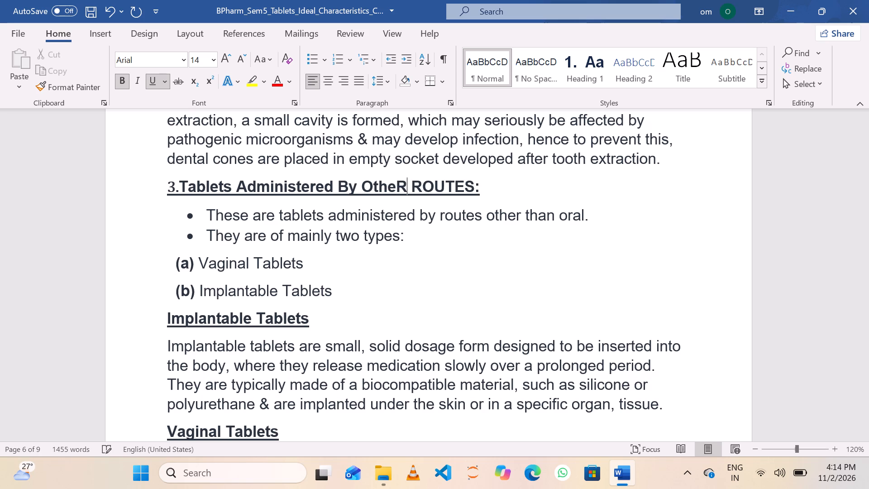
key(r)
Change ROUTES to "Routes" in the numbered heading 3.
key(Right)
key(Right)
key(Right)
key(Right)
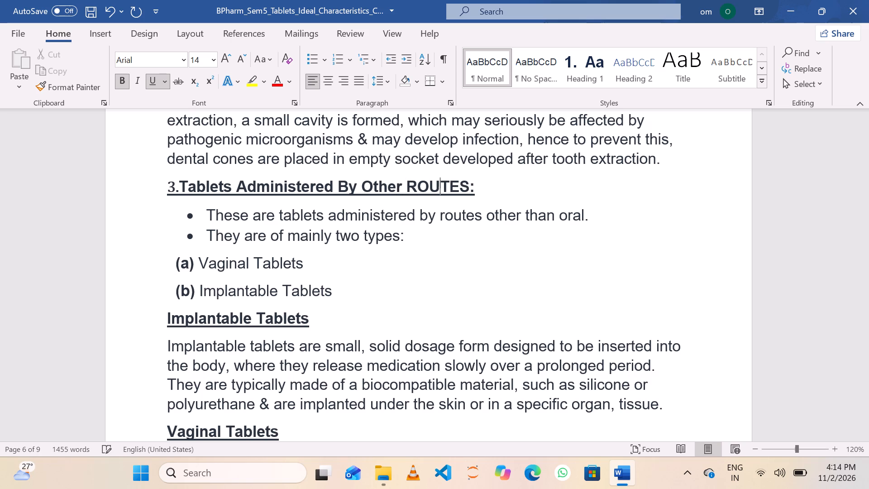
key(Left)
key(Left)
key(Right)
key(BackSpace)
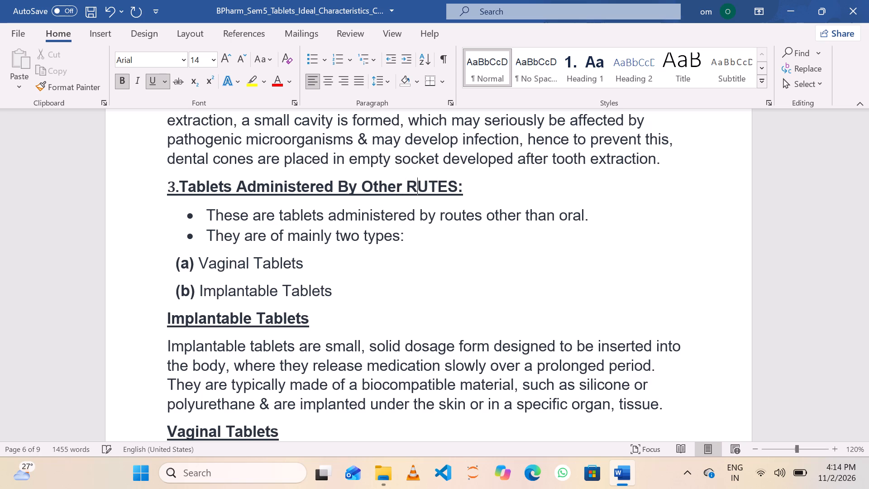
key(o)
key(Right)
key(BackSpace)
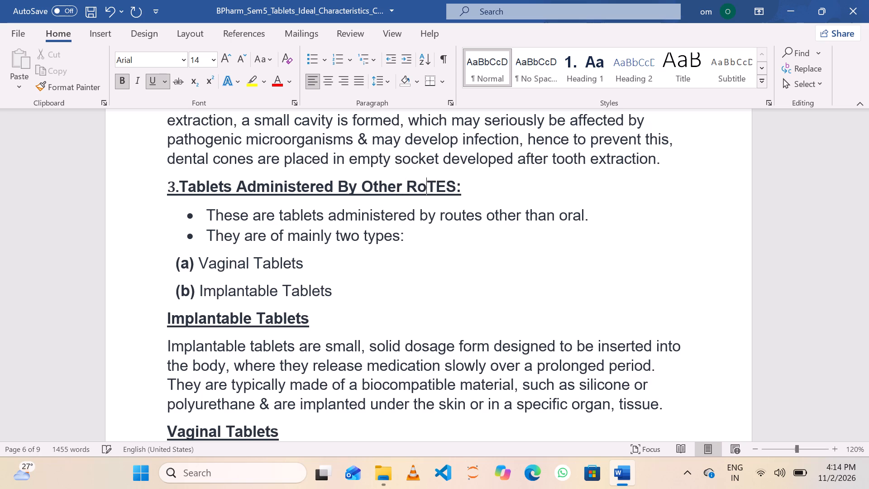
key(u)
key(Right)
key(BackSpace)
key(t)
key(Right)
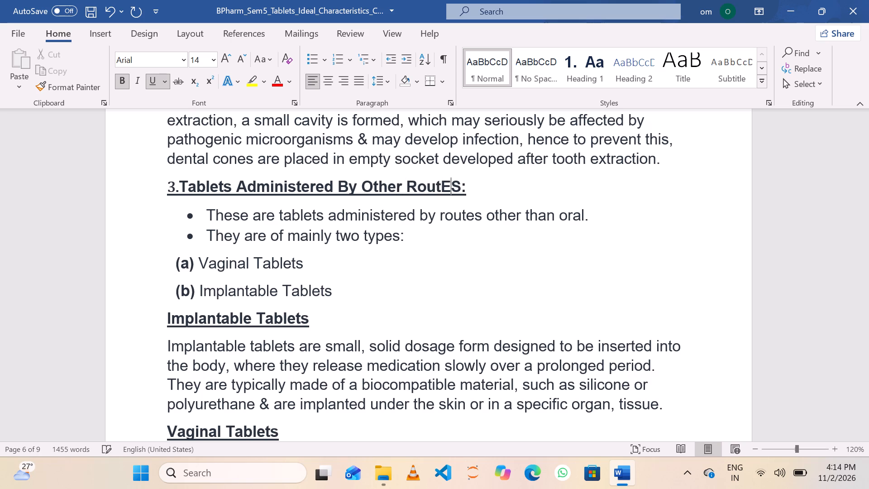
key(BackSpace)
key(e)
key(Right)
key(BackSpace)
key(s)
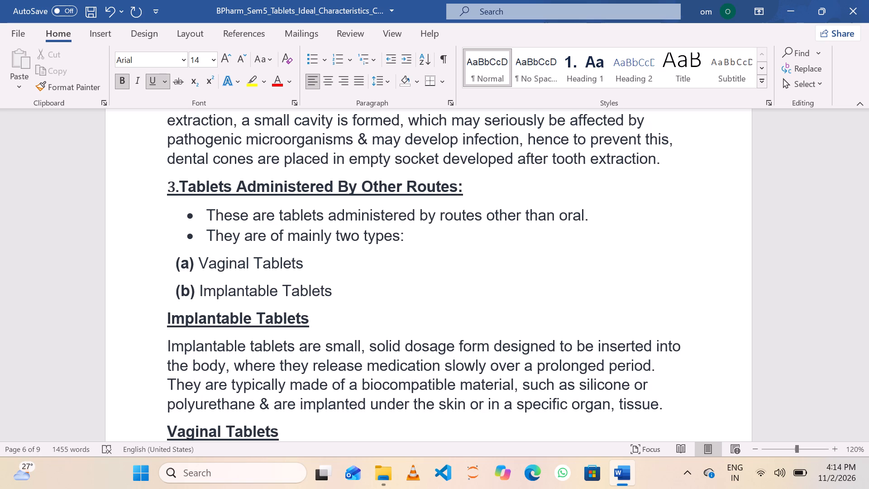
Add a colon to the end of the Implantable Tablets and Vaginal Tablets headings on page 6.
click(320, 328)
key(shift+colon)
scroll(320, 328, down, 1)
click(293, 288)
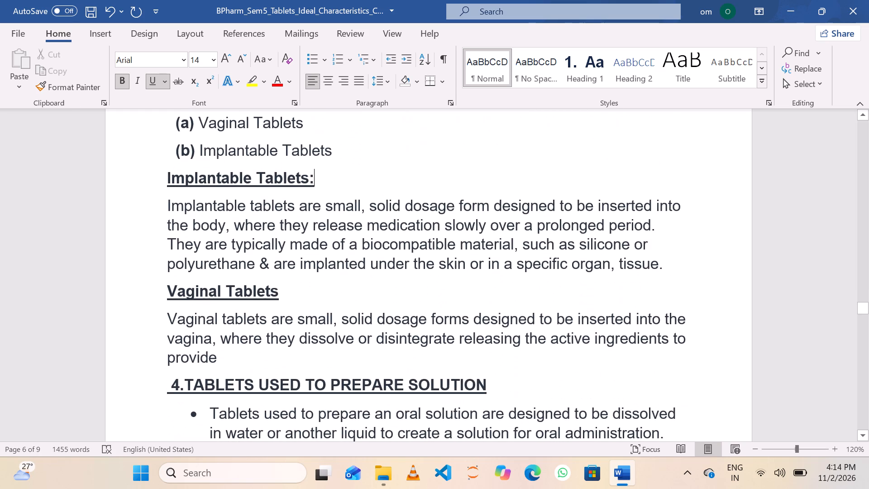
key(shift+colon)
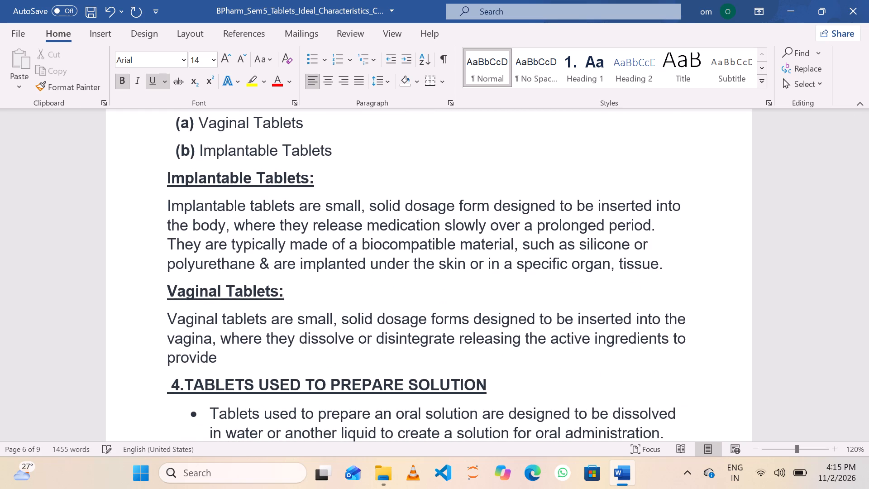
Change TABLETS to "Tablets" in the numbered heading 4 on page 6.
scroll(293, 288, down, 2)
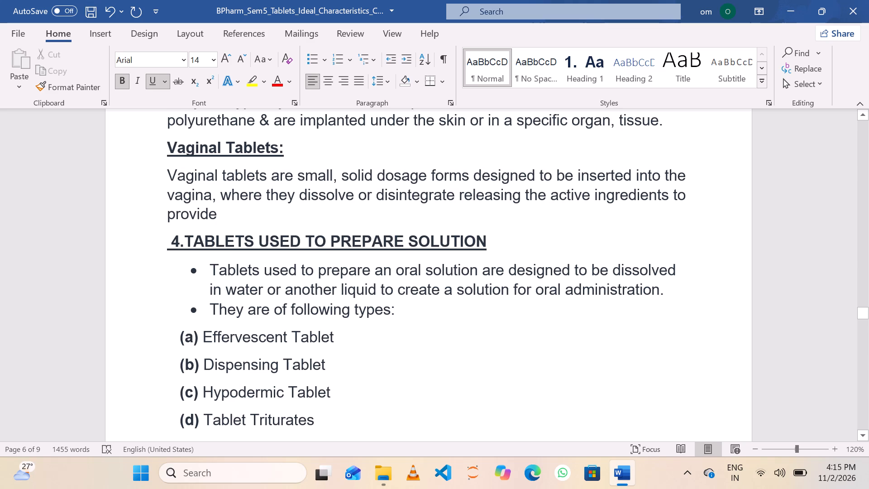
click(255, 246)
key(Left)
key(Left)
key(Left)
key(Left)
key(Left)
key(Left)
key(Right)
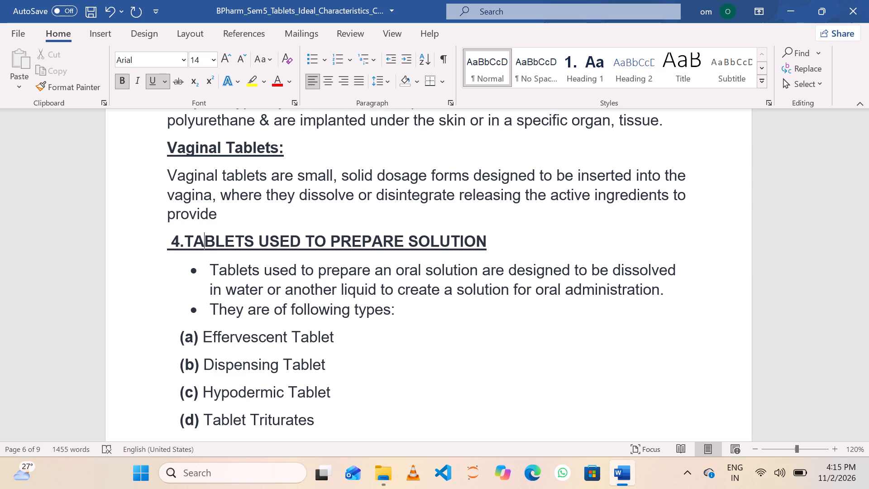
key(BackSpace)
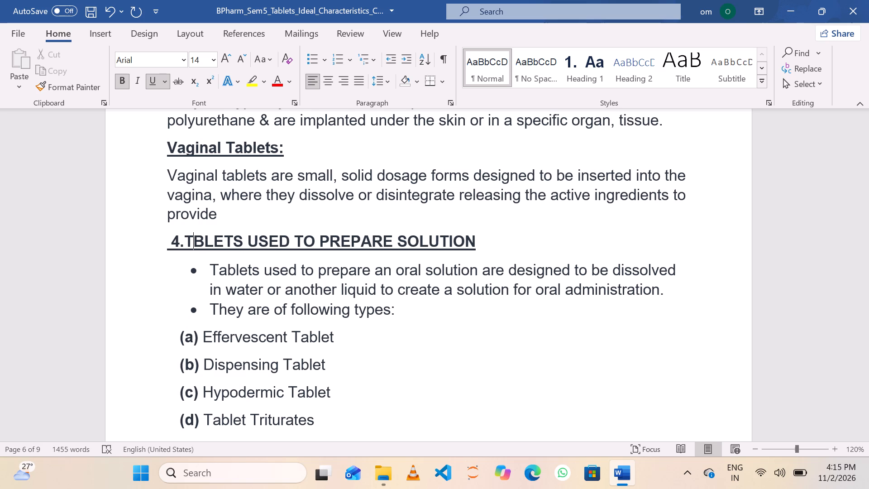
key(a)
key(Right)
key(BackSpace)
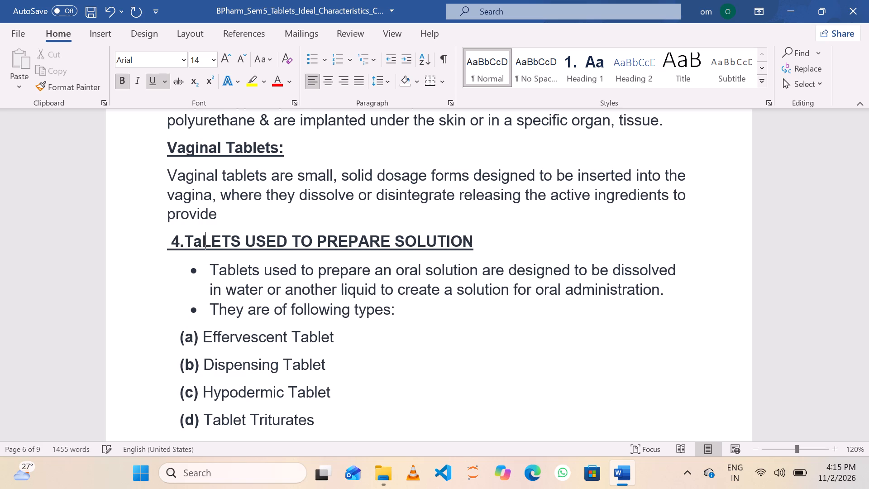
key(b)
key(Right)
key(BackSpace)
key(l)
key(Right)
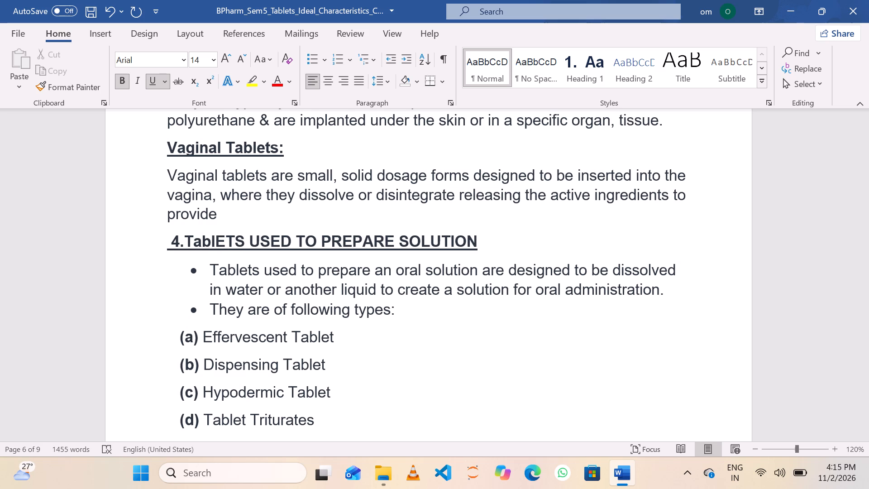
key(BackSpace)
key(e)
key(Right)
key(BackSpace)
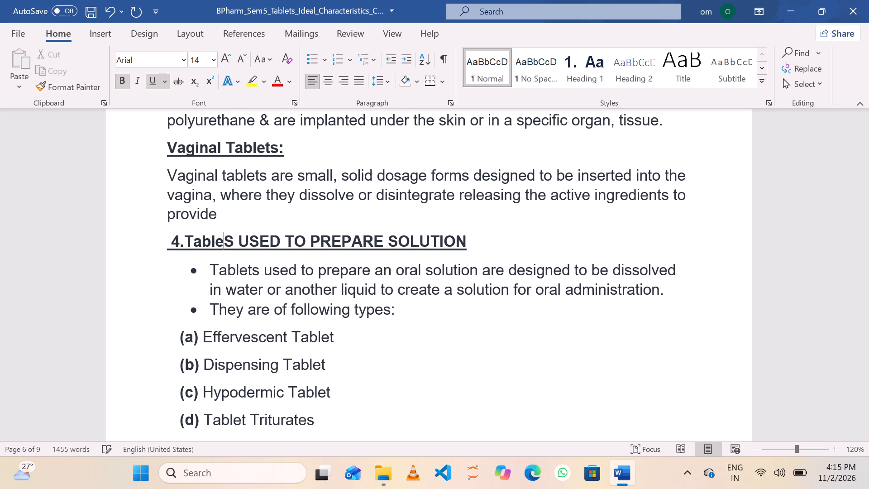
key(t)
key(Right)
key(BackSpace)
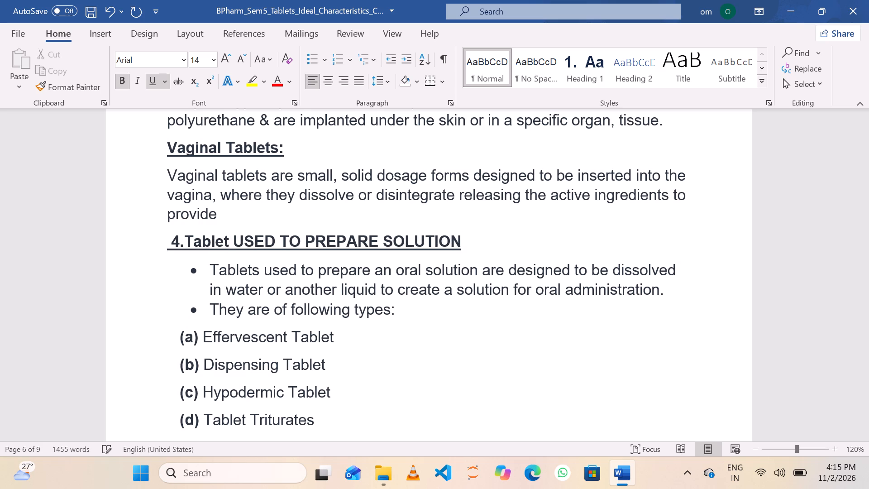
key(s)
Change USED to "Used" in the numbered heading 4.
key(Right)
key(Right)
key(Right)
key(BackSpace)
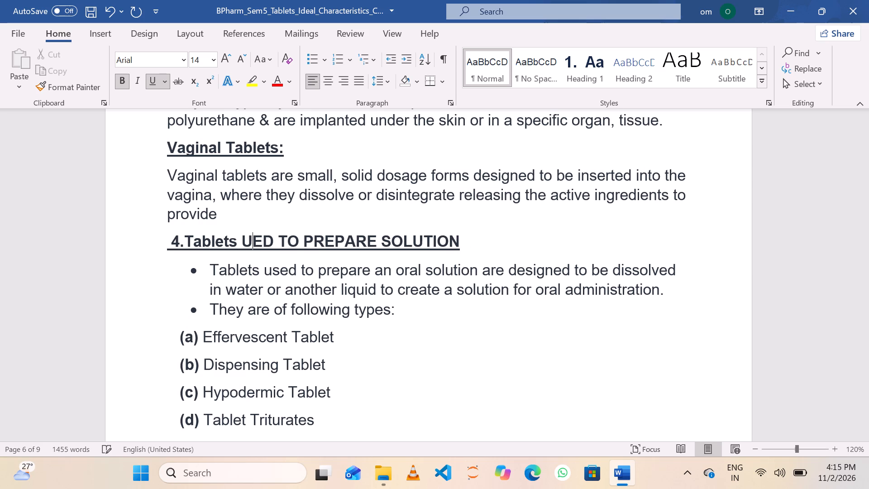
key(s)
key(Right)
key(BackSpace)
key(e)
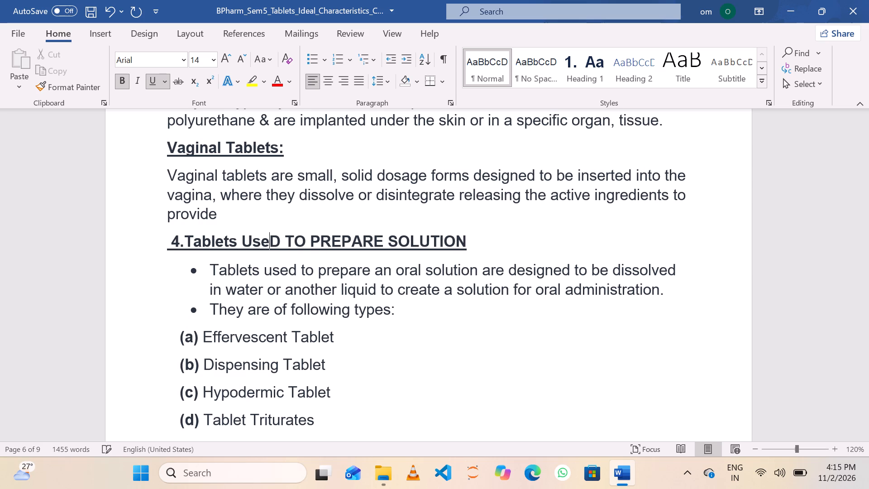
key(Right)
key(BackSpace)
key(d)
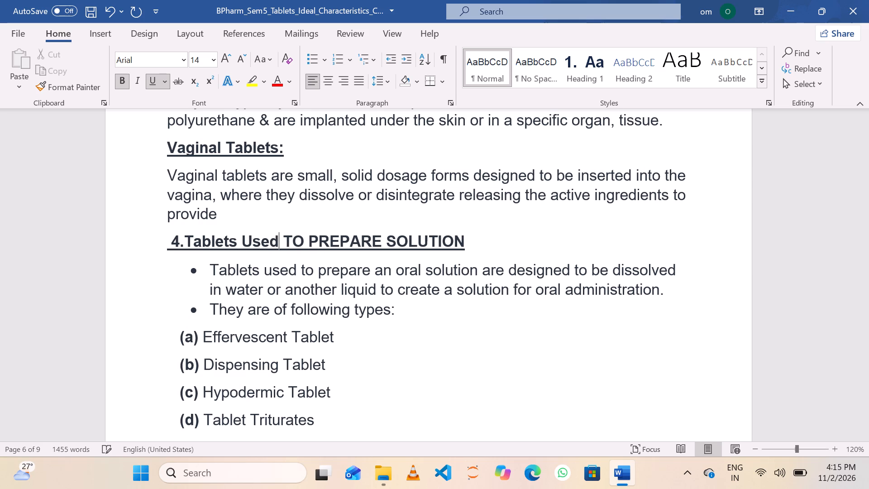
Change TO to "To" in the numbered heading 4.
key(Right)
key(Right)
key(Right)
key(BackSpace)
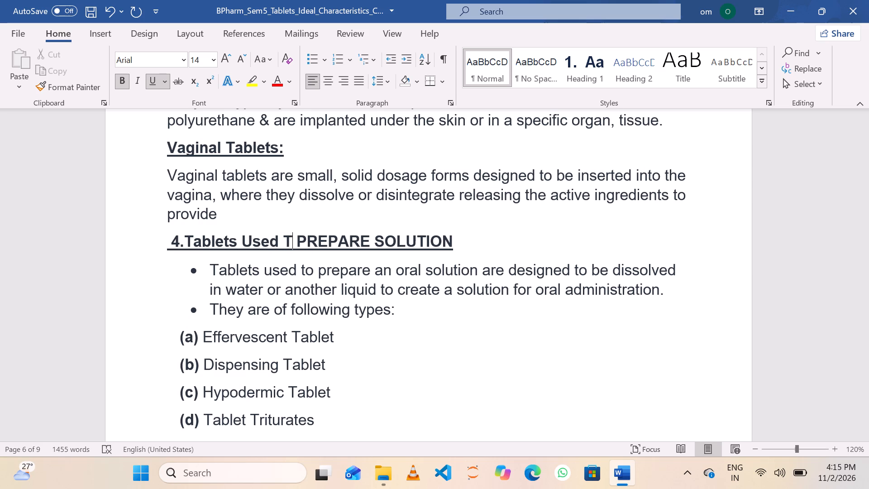
key(o)
Change PREPARE to "Pepare" in the numbered heading 4.
key(Right)
key(Right)
key(Right)
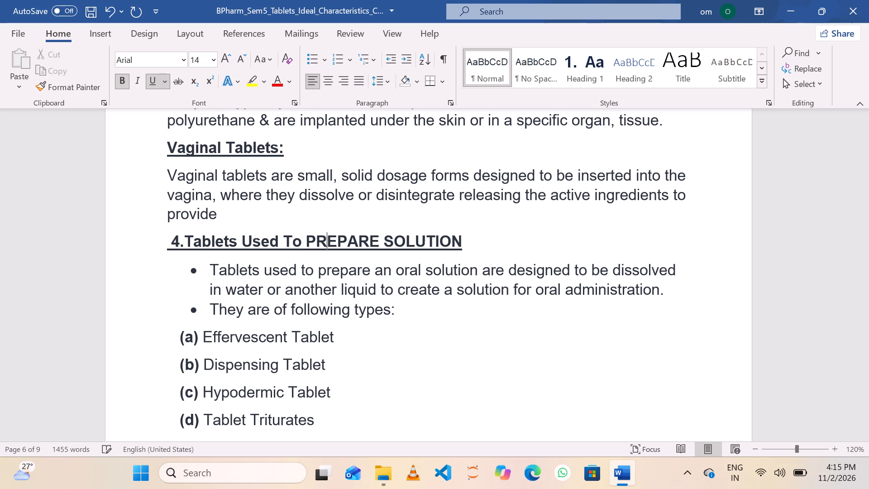
key(BackSpace)
key(r)
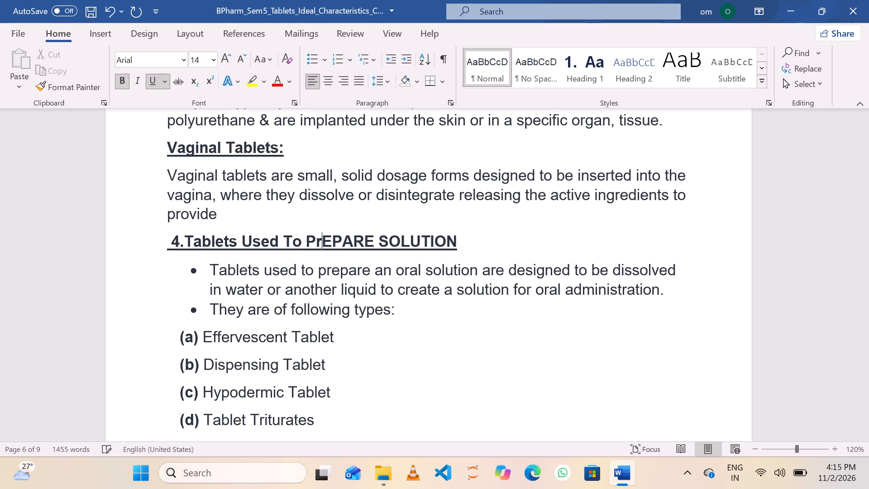
key(BackSpace)
key(ctrl+z)
key(ctrl+z)
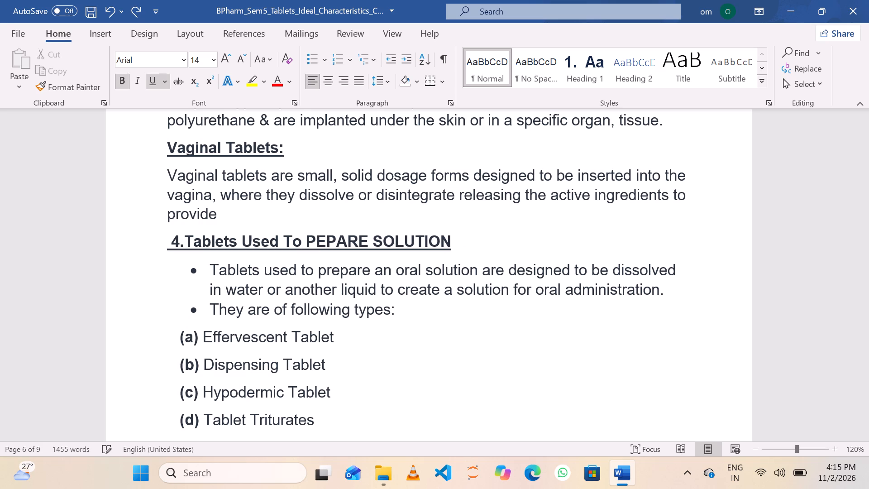
key(Right)
key(BackSpace)
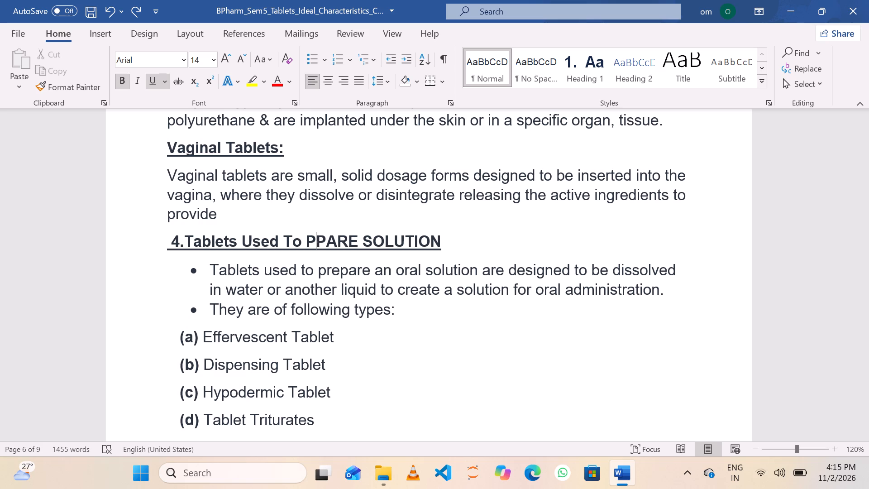
key(e)
key(Right)
key(BackSpace)
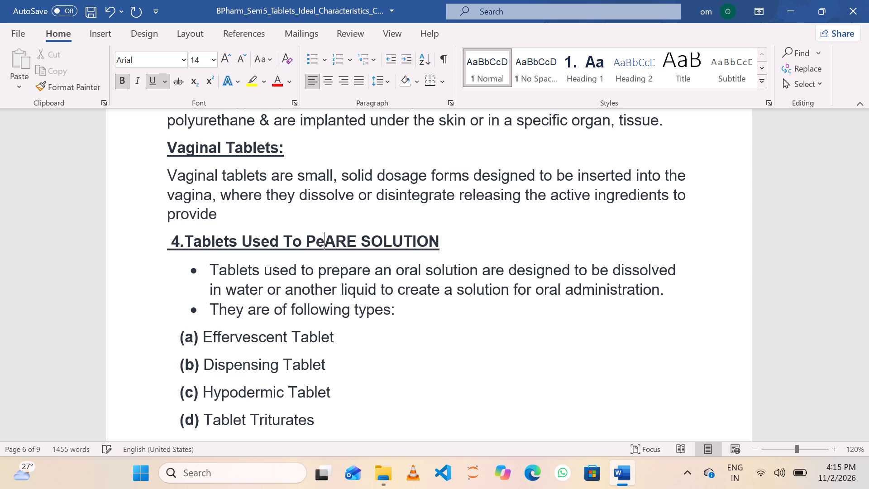
key(p)
key(Right)
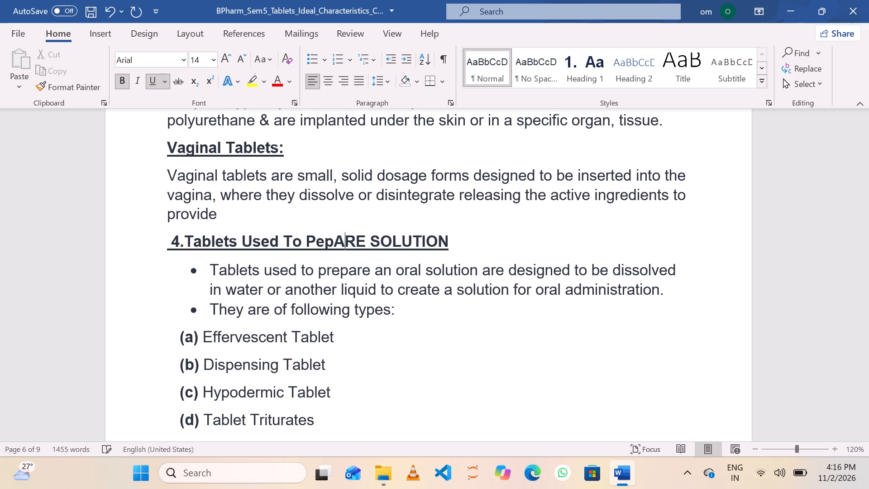
key(BackSpace)
key(a)
key(Right)
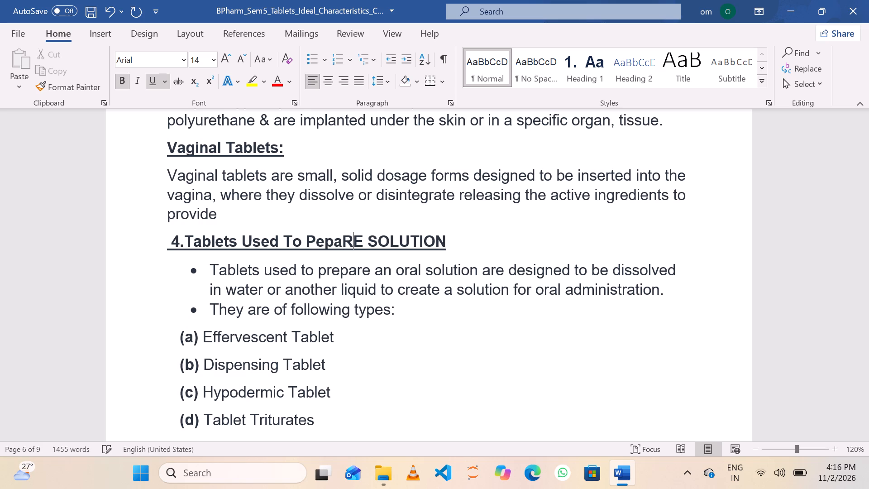
key(BackSpace)
key(r)
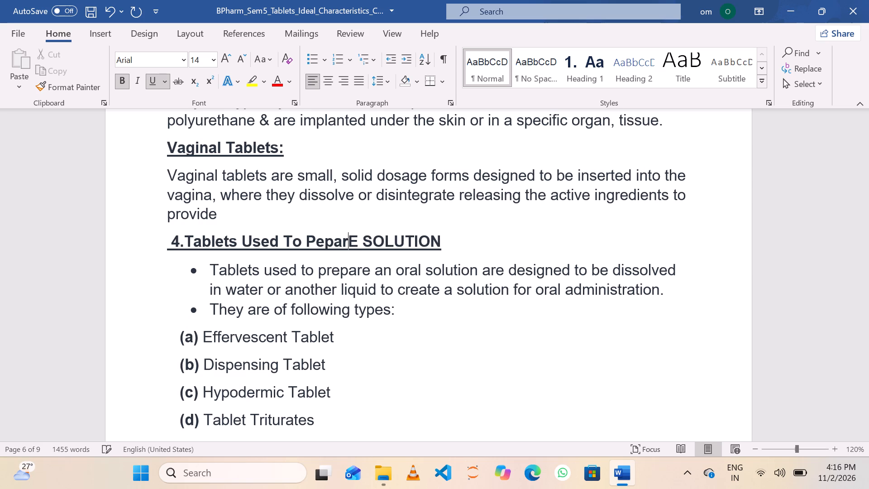
key(Right)
key(BackSpace)
key(e)
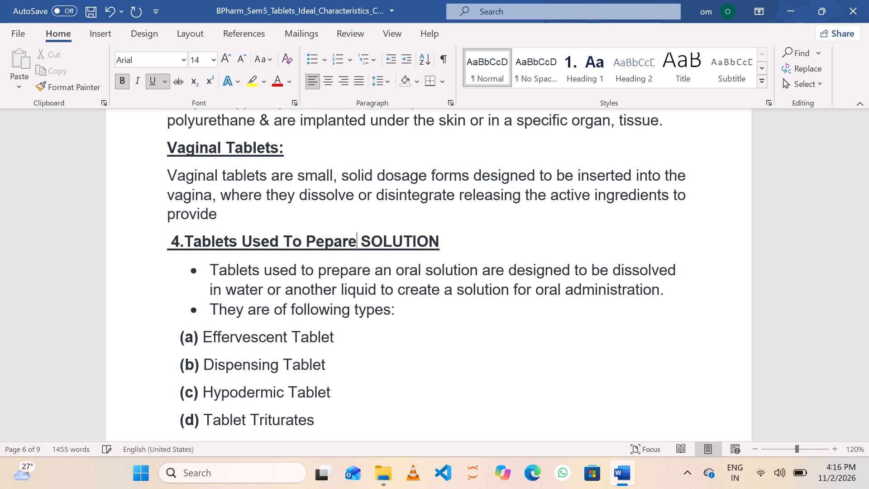
Change SOLUTION to "Solution" in the numbered heading 4 and end the heading with a colon.
key(Right)
key(Right)
key(Right)
key(BackSpace)
key(o)
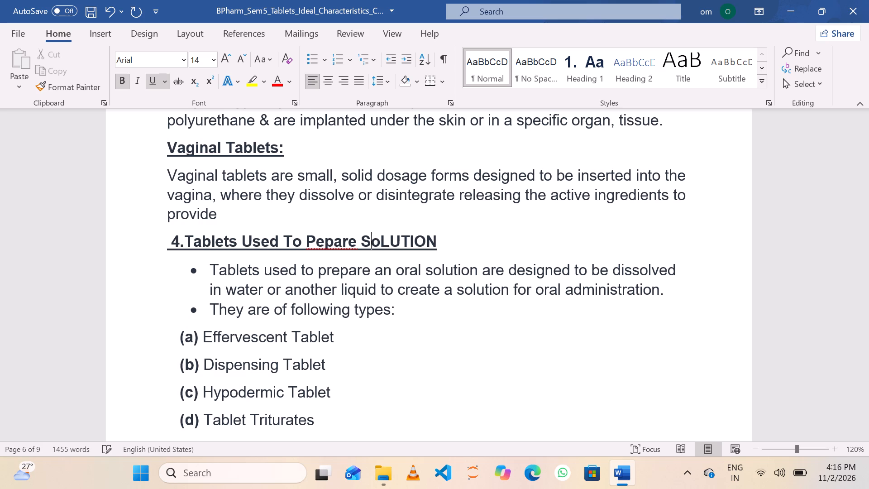
key(Right)
key(BackSpace)
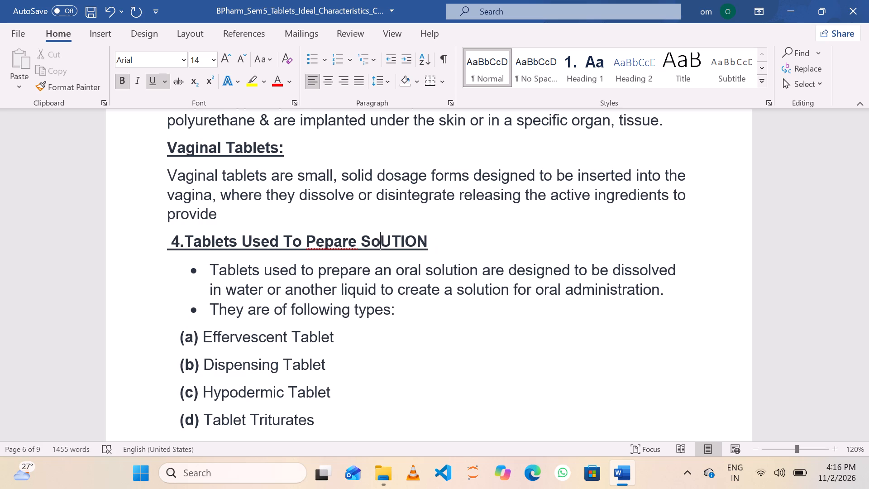
key(l)
key(Right)
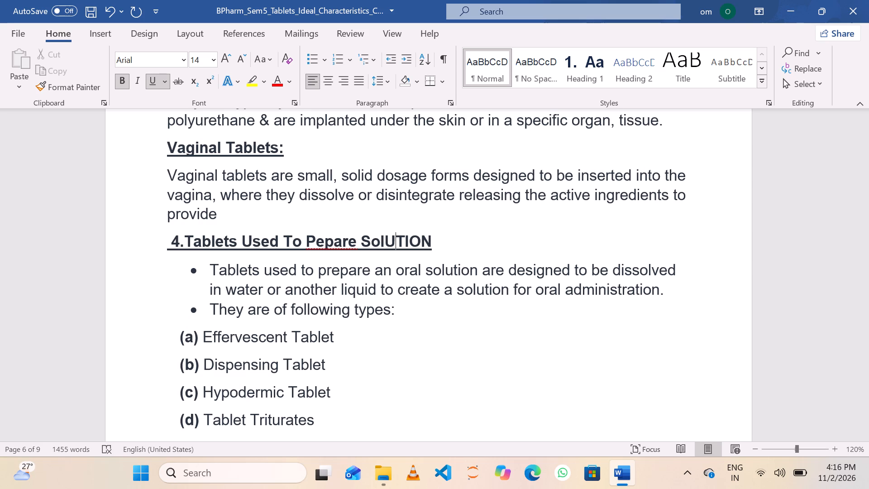
key(BackSpace)
key(u)
key(Right)
key(BackSpace)
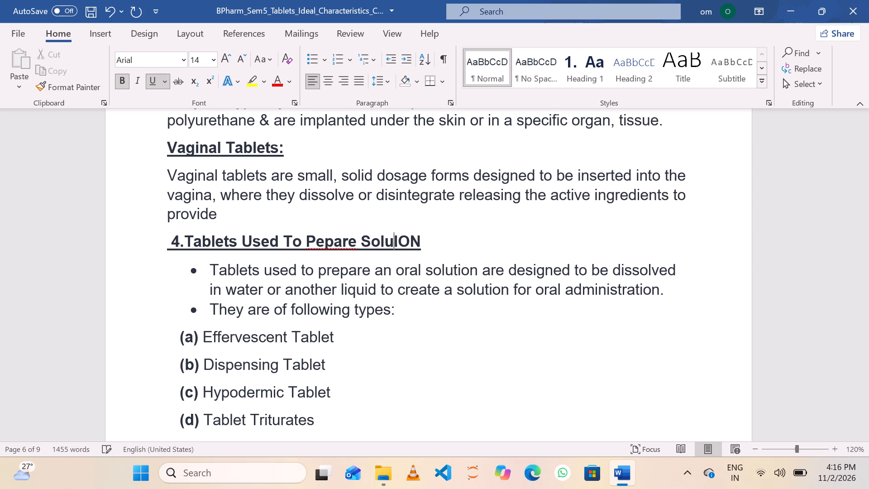
key(t)
key(Right)
key(BackSpace)
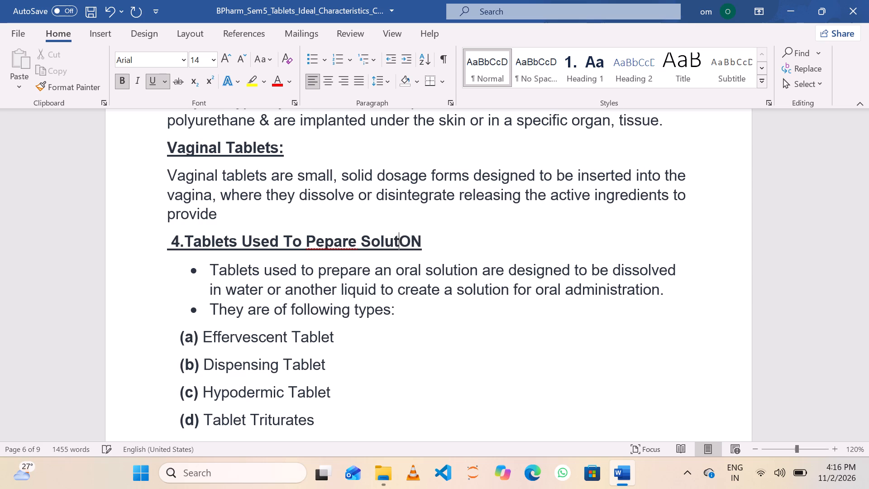
key(i)
key(Right)
key(BackSpace)
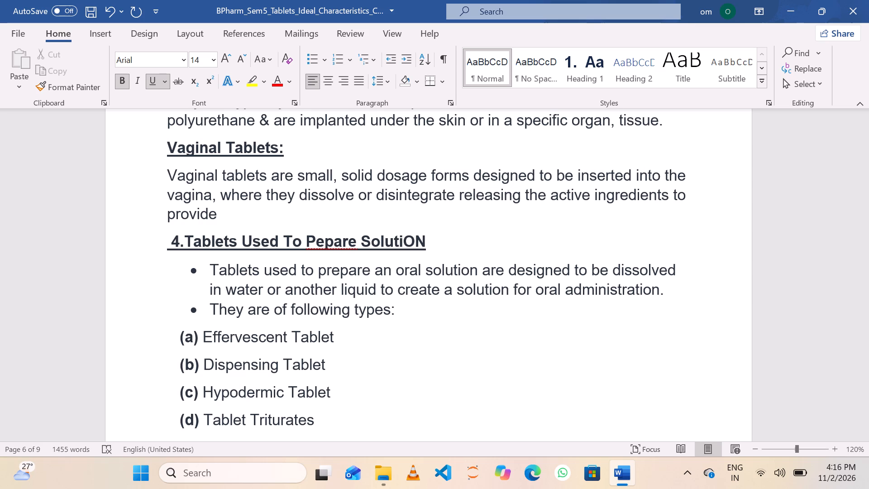
key(o)
key(Right)
key(BackSpace)
key(n)
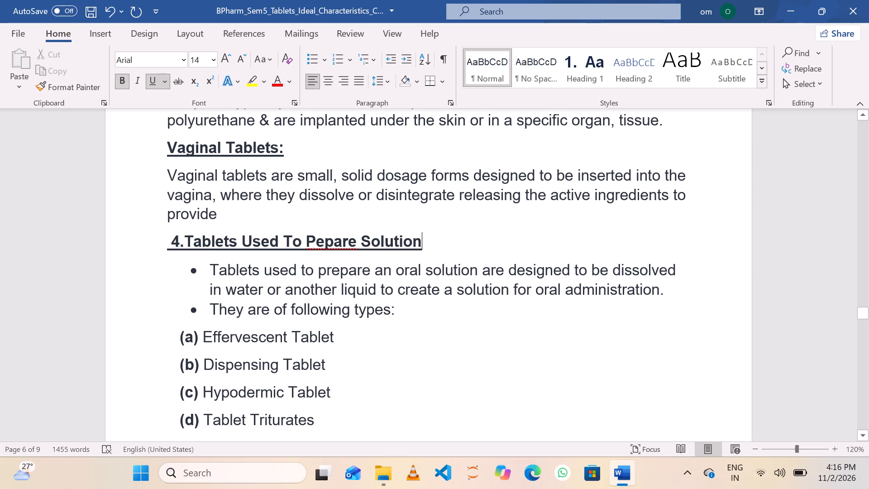
key(shift+colon)
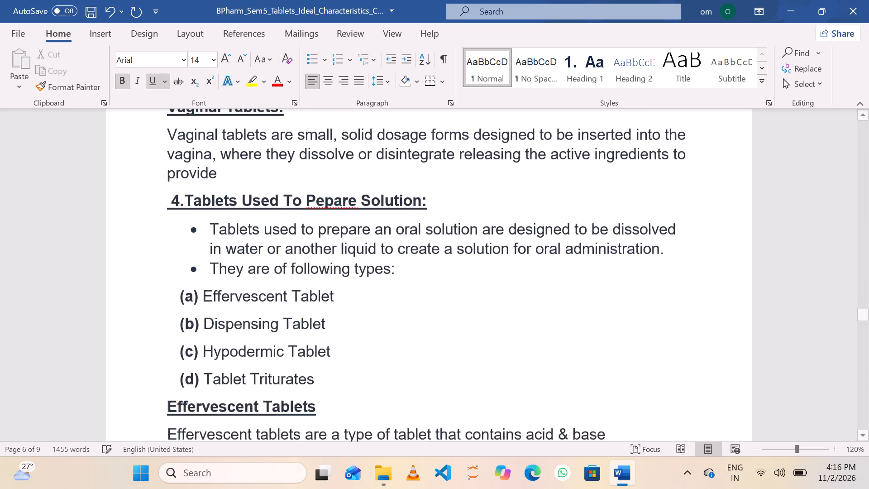
Add a colon at the end of the Effervescent Tablets and Dispensing Tablets headings on page 6.
scroll(455, 235, down, 1)
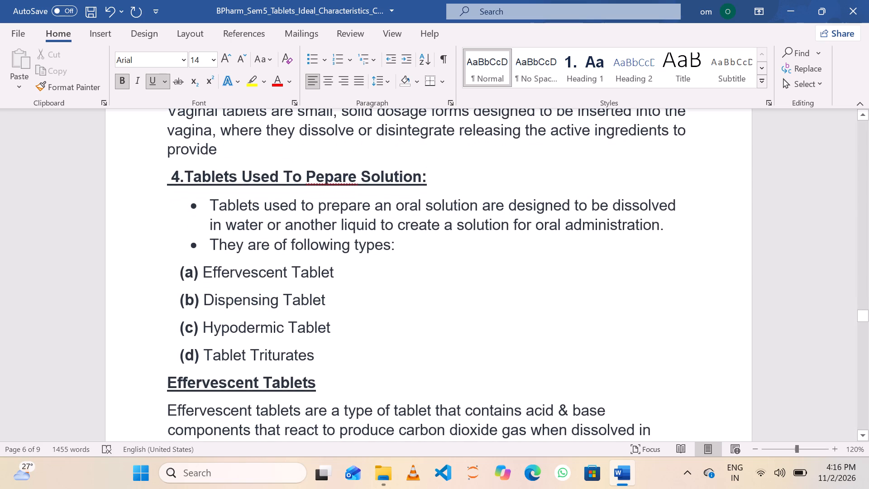
scroll(455, 231, down, 1)
click(322, 269)
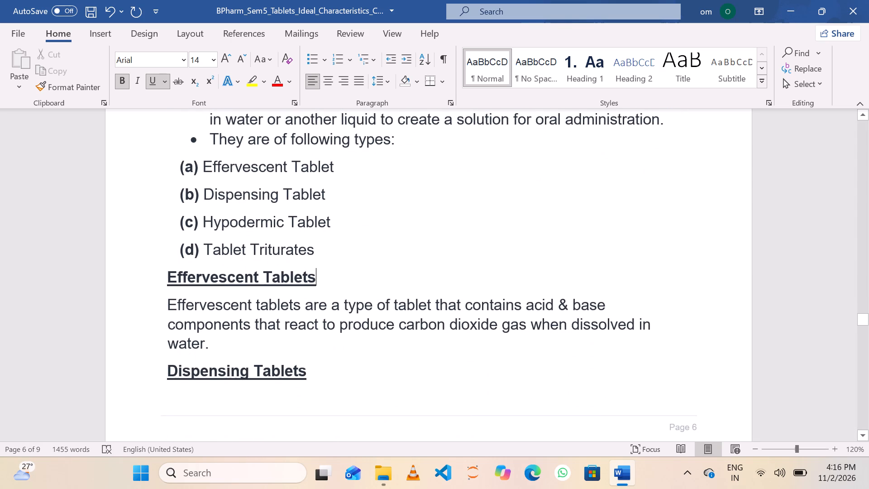
key(shift+colon)
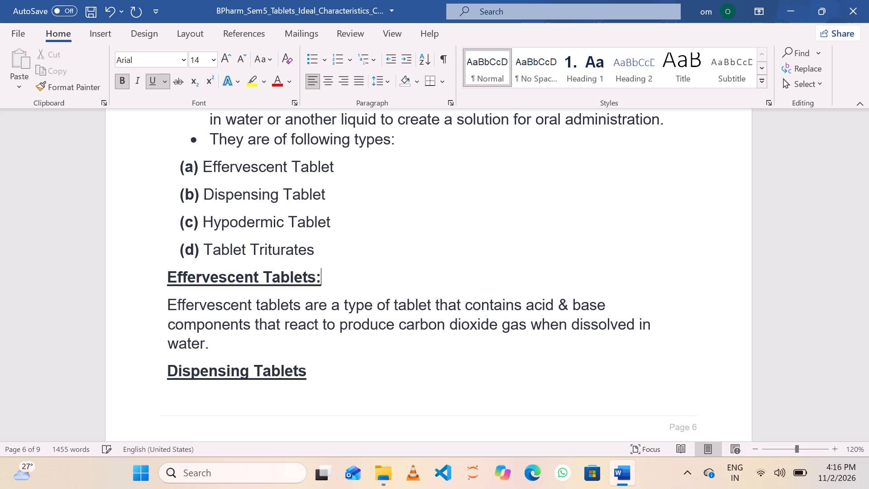
click(327, 380)
key(shift+colon)
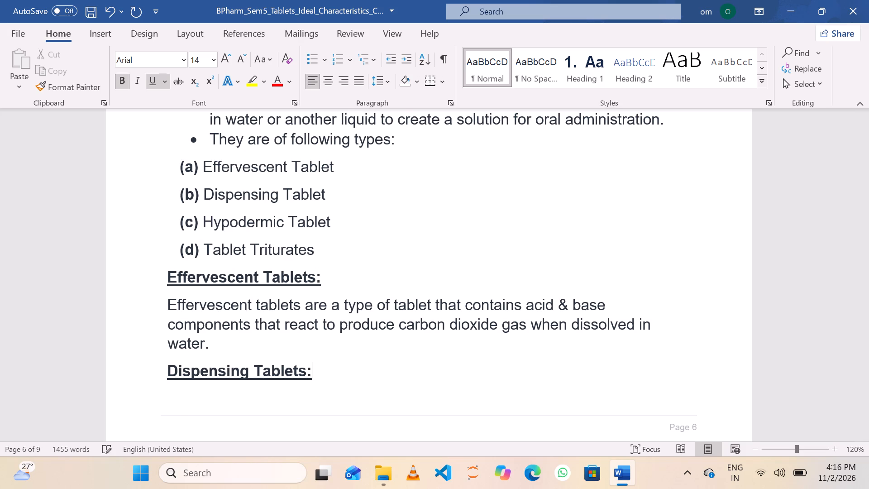
Insert a paragraph break before the Dispensing Tablets heading to push it onto page 7.
click(163, 371)
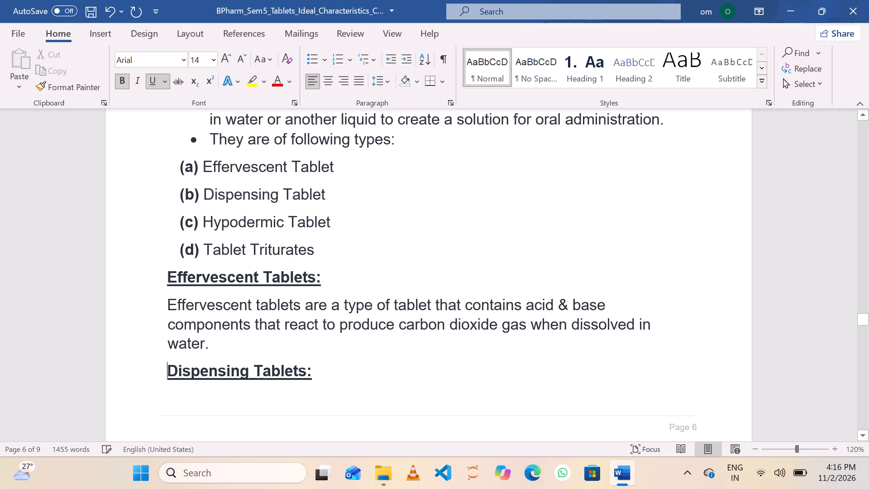
key(Return)
Add a colon at the end of the Hypodermic Tablets and Tablet Triturates headings on page 7.
scroll(163, 371, down, 3)
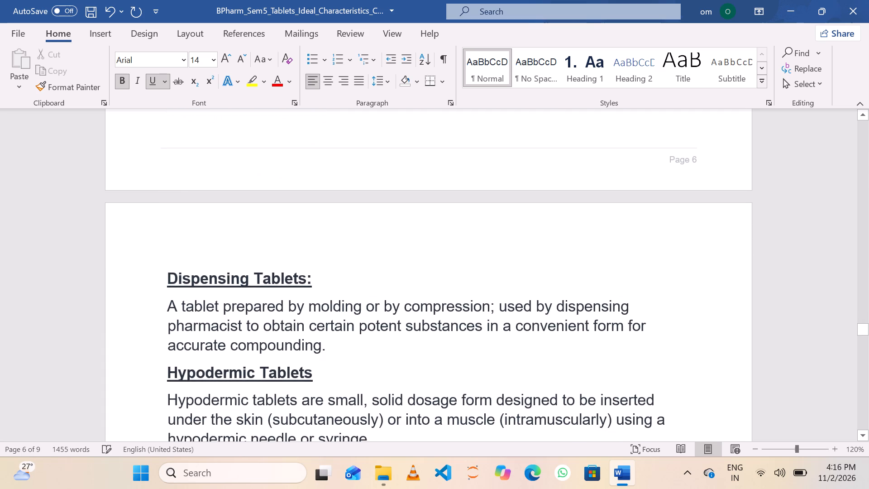
scroll(163, 371, down, 1)
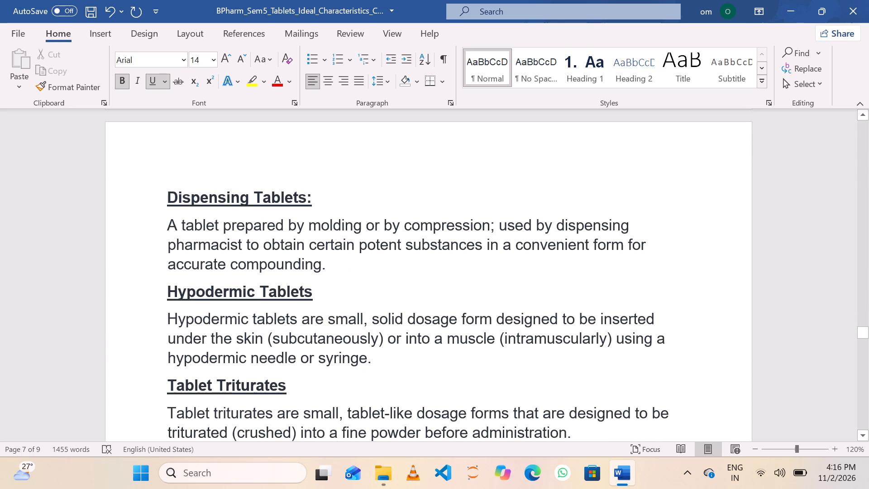
click(323, 296)
key(shift+colon)
click(288, 390)
key(shift+colon)
Underline the Tablets Swallowed Whole heading on page 7 and end it with a colon.
scroll(288, 390, down, 2)
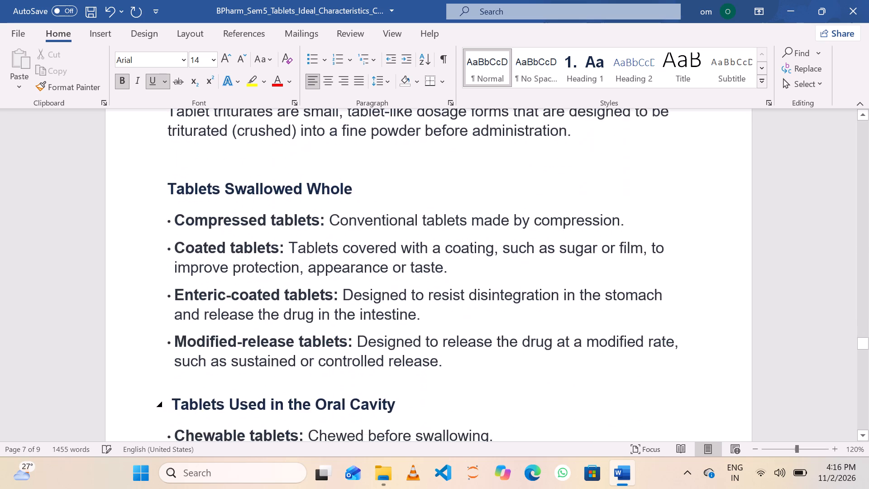
scroll(288, 390, up, 1)
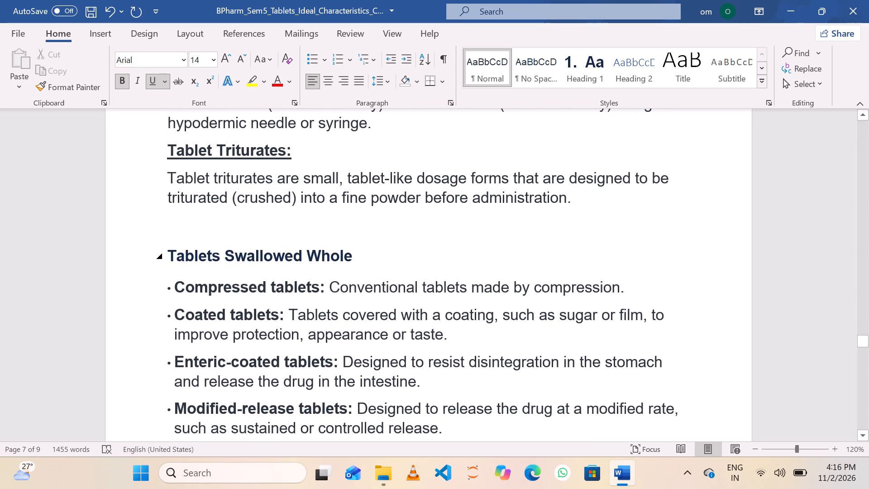
scroll(349, 258, up, 1)
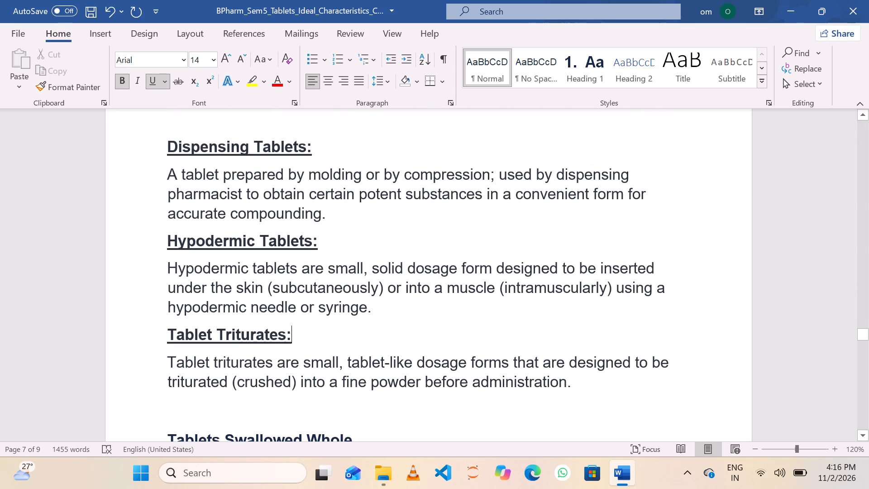
scroll(349, 258, down, 2)
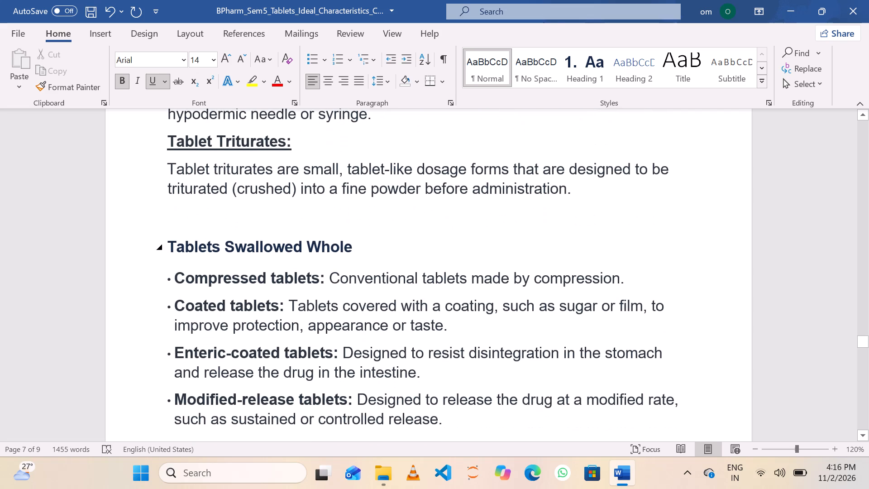
drag(164, 242, 194, 235)
triple_click(207, 241)
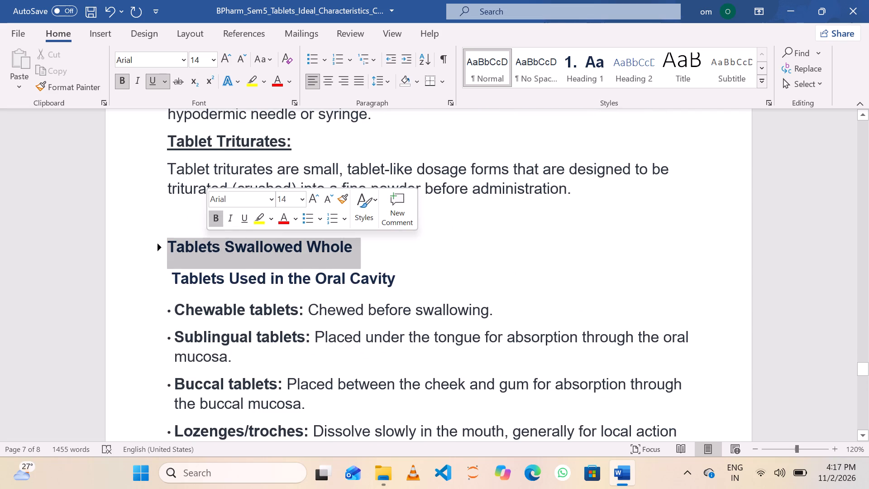
click(252, 216)
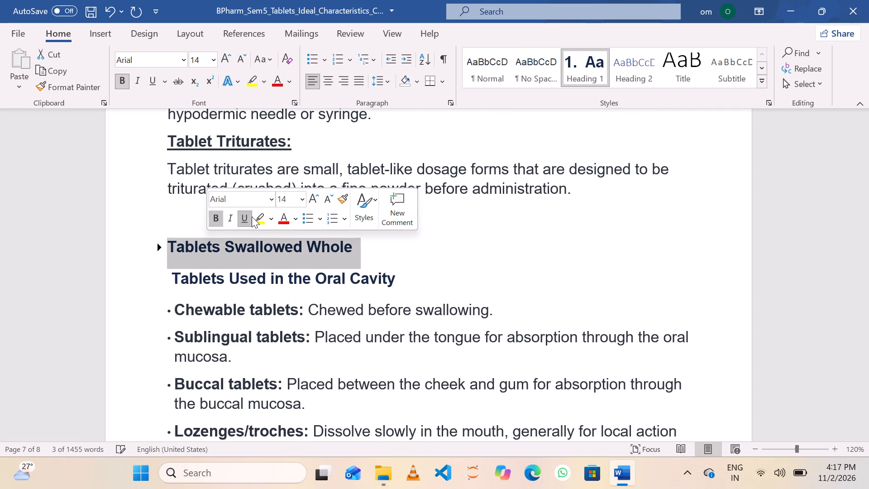
click(372, 246)
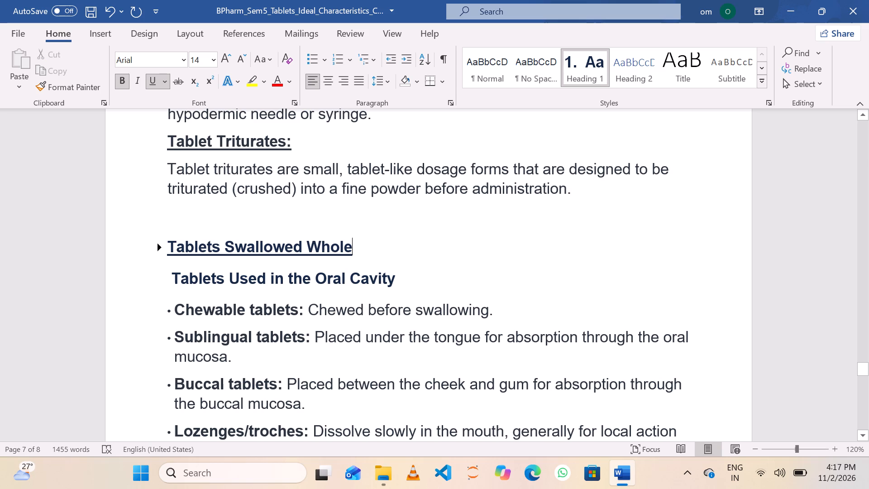
key(shift+colon)
Add a colon at the end of the Tablets Used in the Oral Cavity heading.
scroll(372, 246, down, 1)
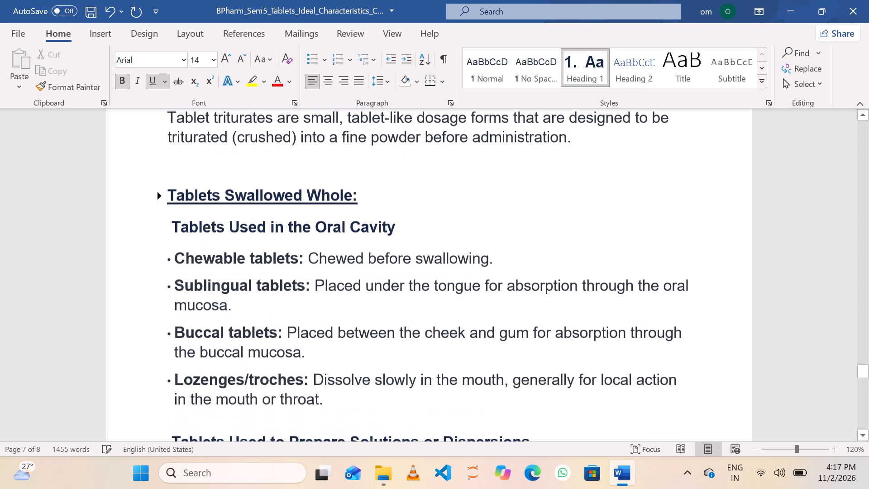
scroll(372, 246, down, 1)
click(401, 192)
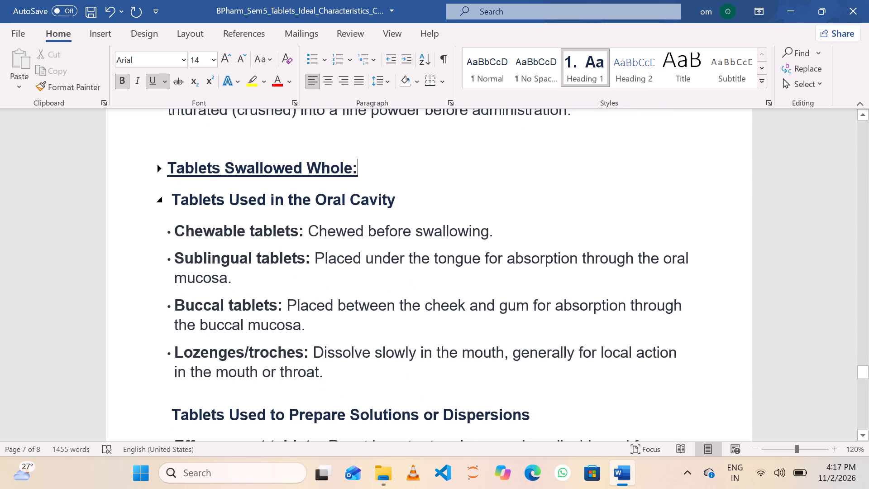
key(shift+colon)
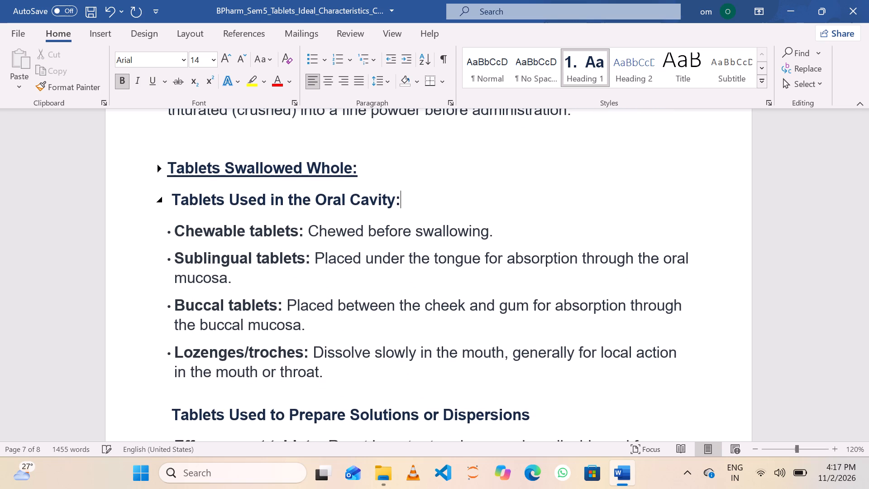
Underline the Tablets Used to Prepare Solutions or Dispersions heading and end it with a colon.
scroll(404, 234, down, 1)
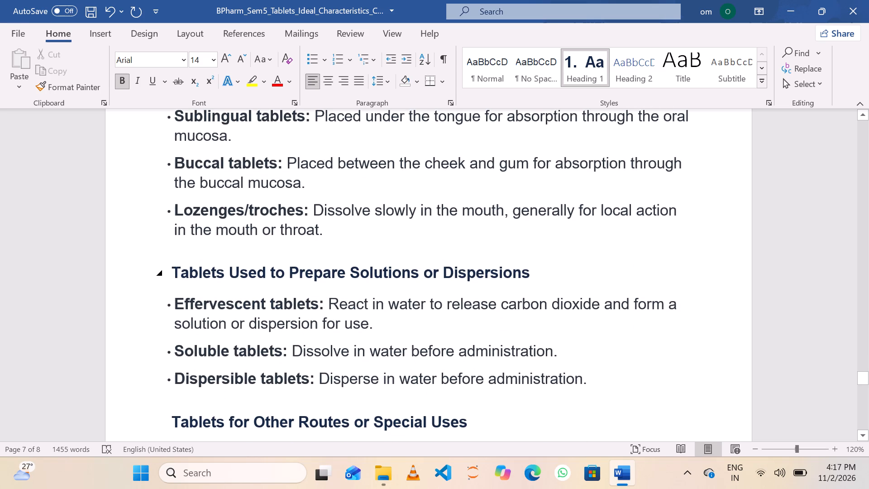
scroll(448, 276, up, 1)
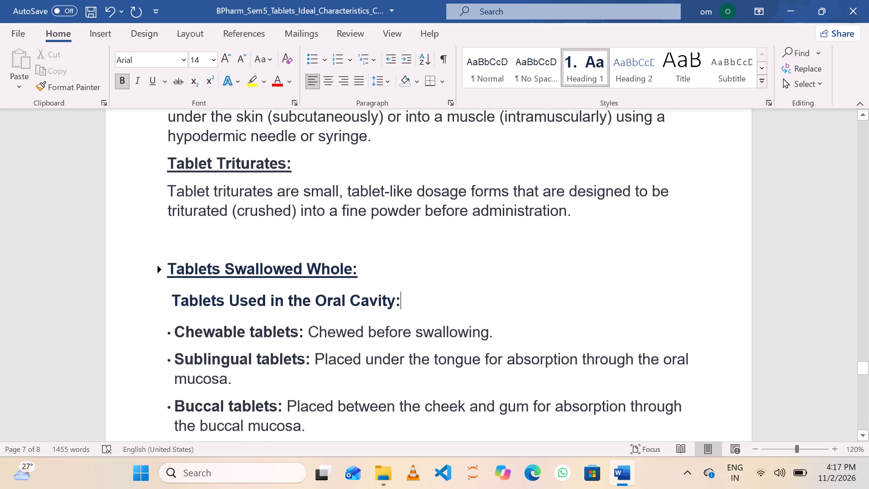
scroll(448, 276, down, 2)
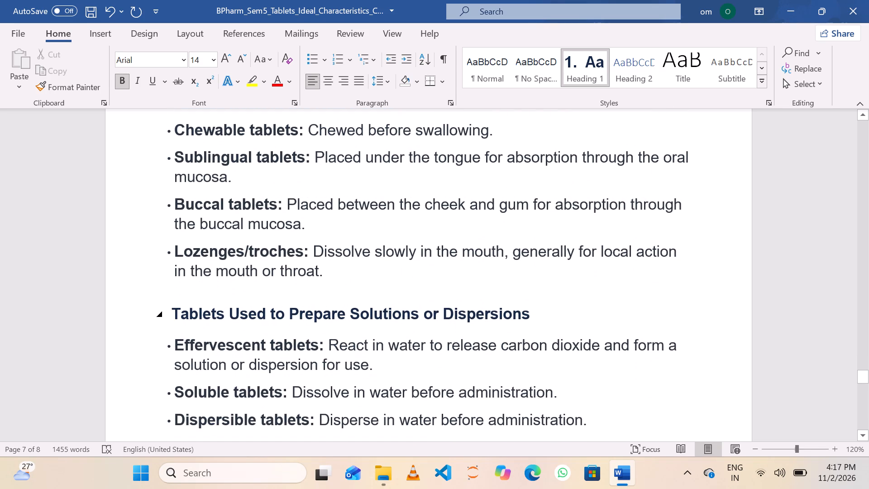
triple_click(419, 313)
click(419, 313)
triple_click(419, 313)
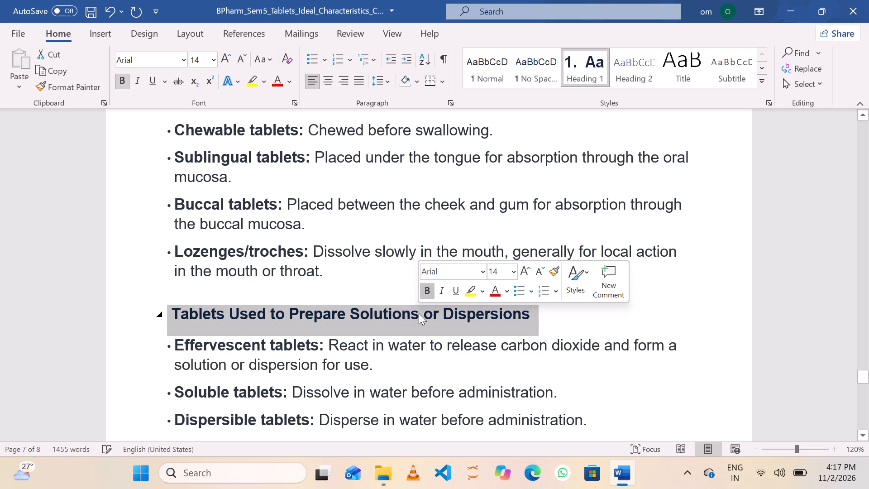
click(454, 289)
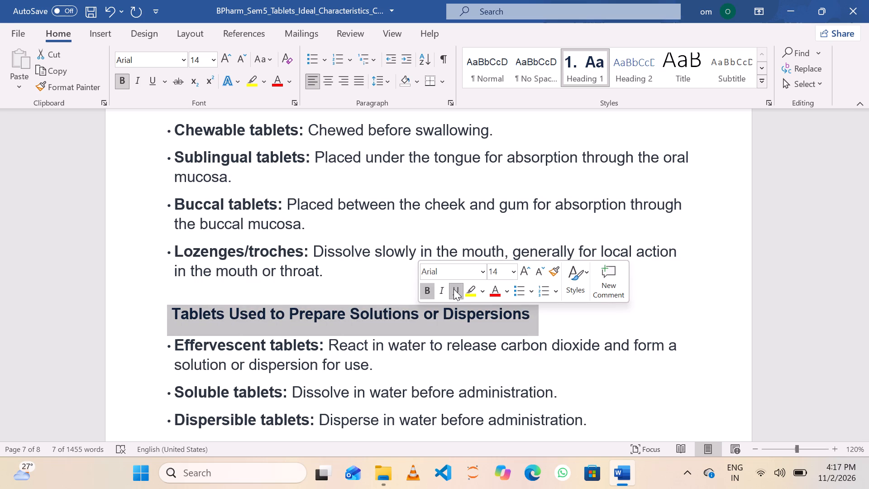
click(538, 315)
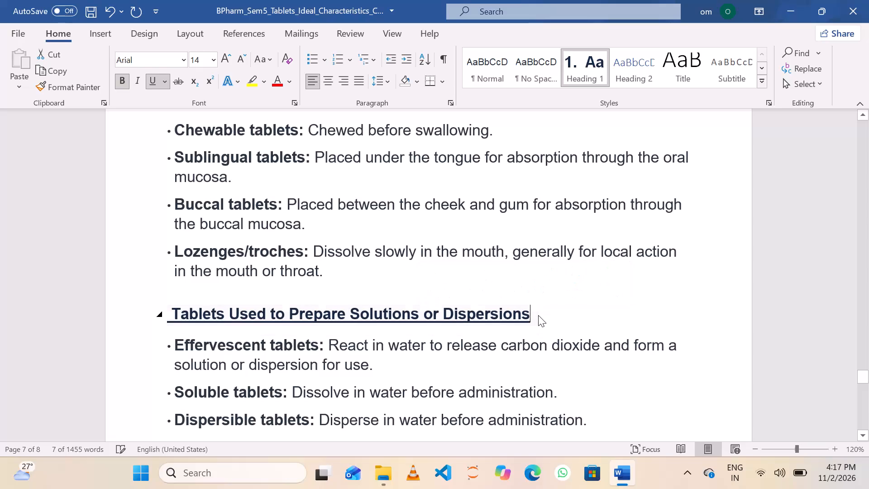
key(shift+colon)
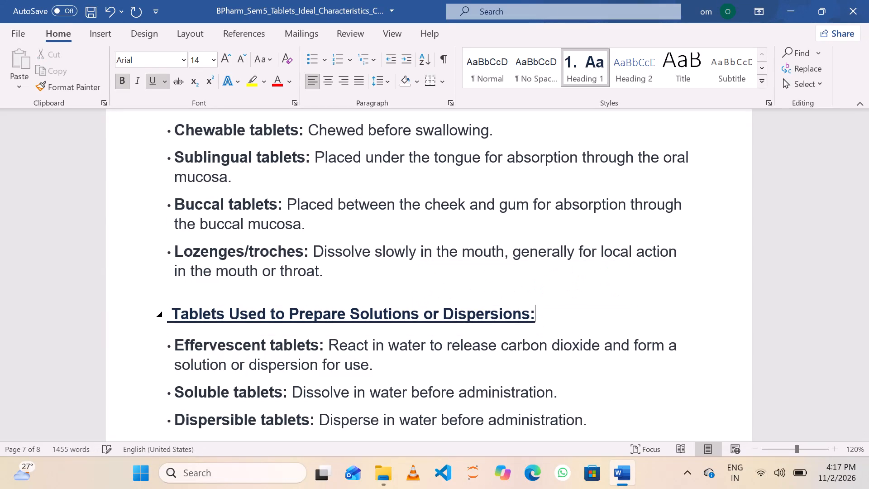
Push the Tablets for Other Routes or Special Uses heading and its Vaginal tablets bullet from page 7 onto page 8 with blank lines.
scroll(538, 315, down, 1)
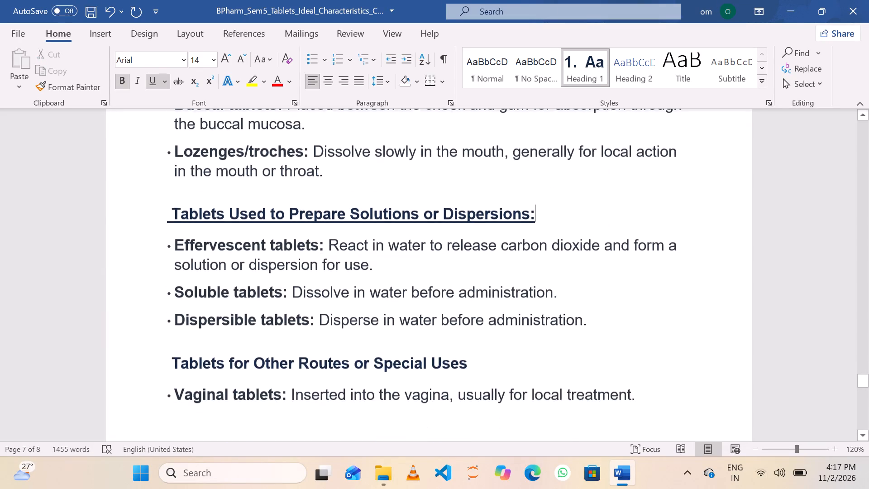
scroll(538, 315, down, 1)
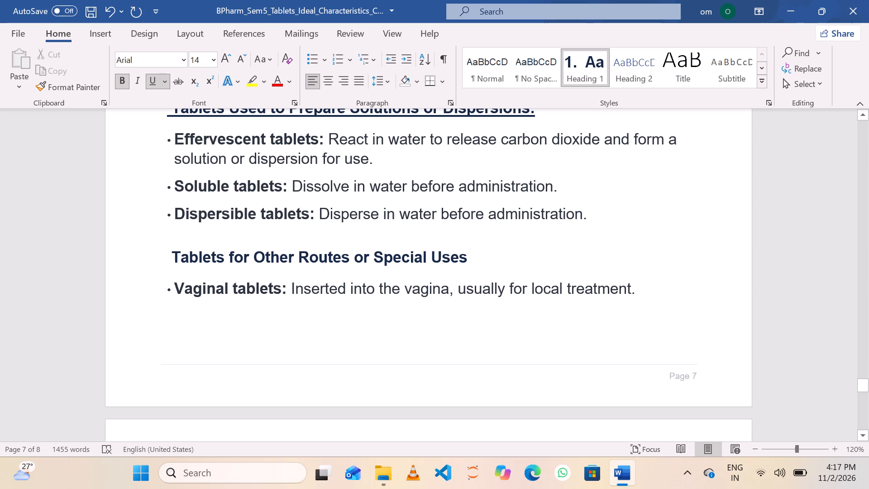
scroll(622, 216, down, 1)
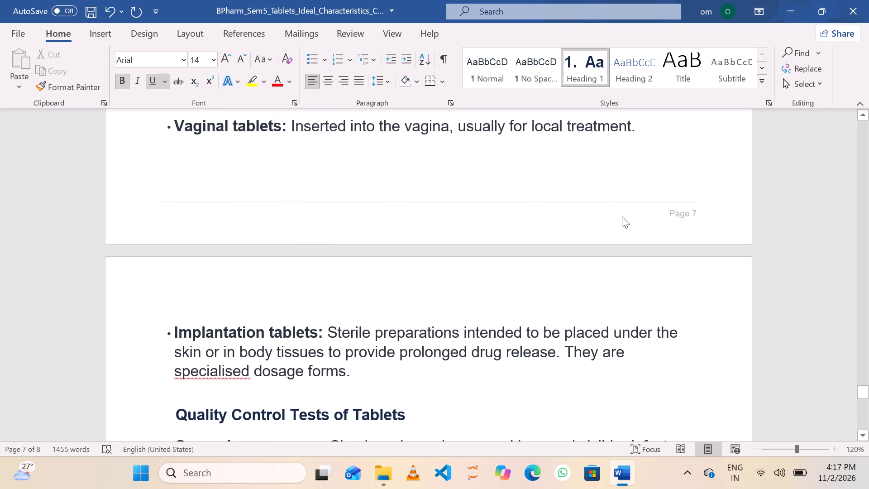
scroll(622, 216, up, 1)
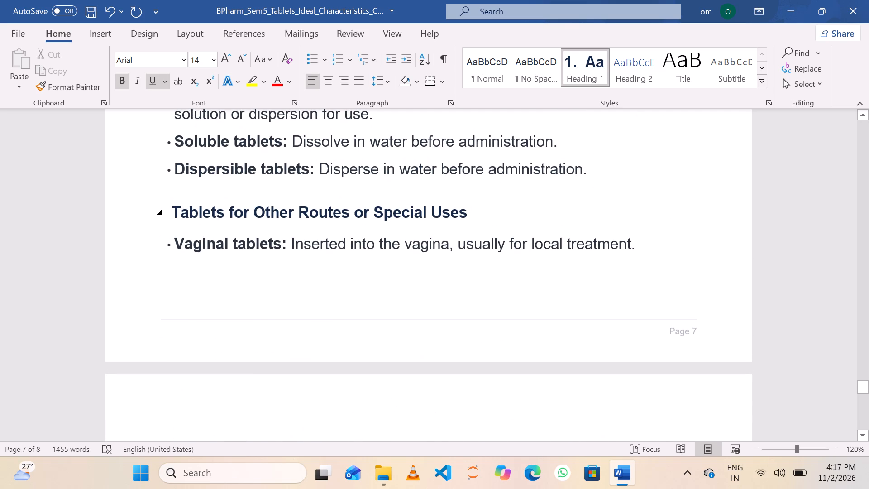
click(174, 210)
key(Return)
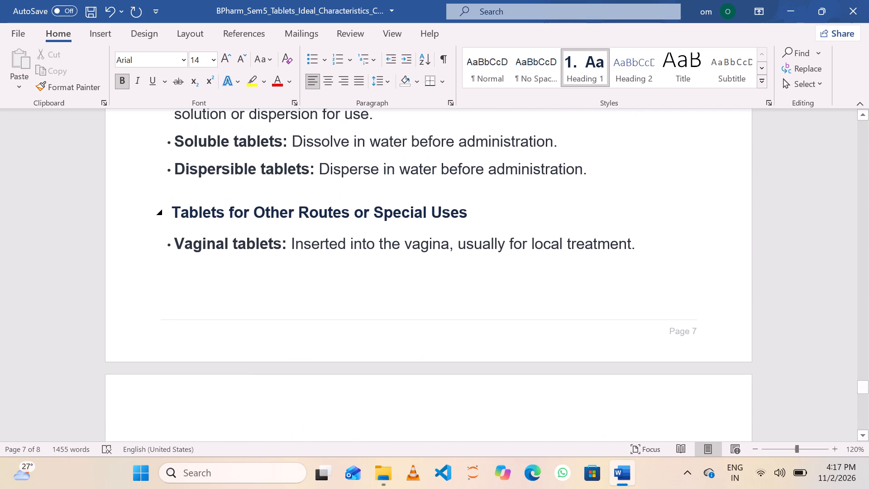
key(Return)
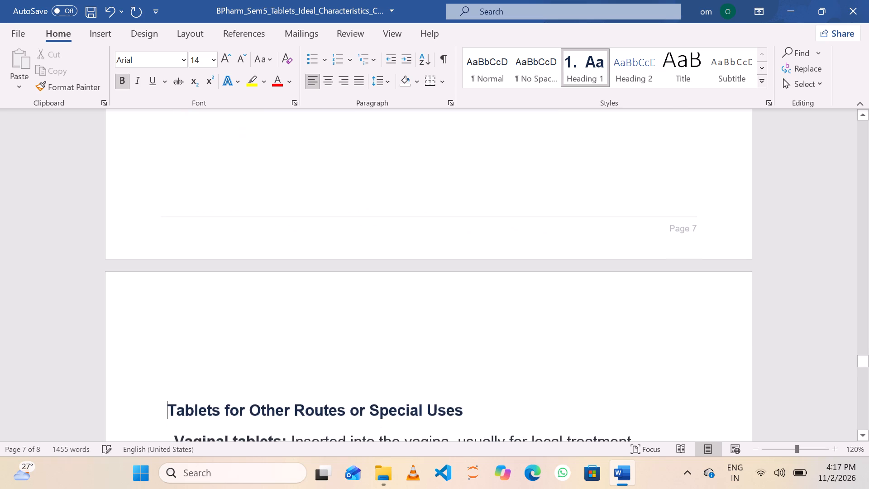
scroll(174, 210, up, 2)
scroll(174, 210, down, 3)
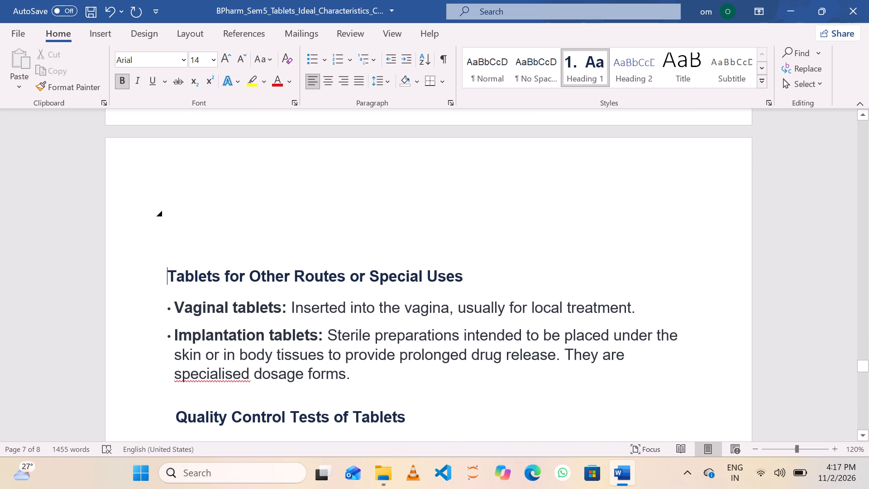
scroll(253, 279, up, 2)
scroll(253, 279, down, 1)
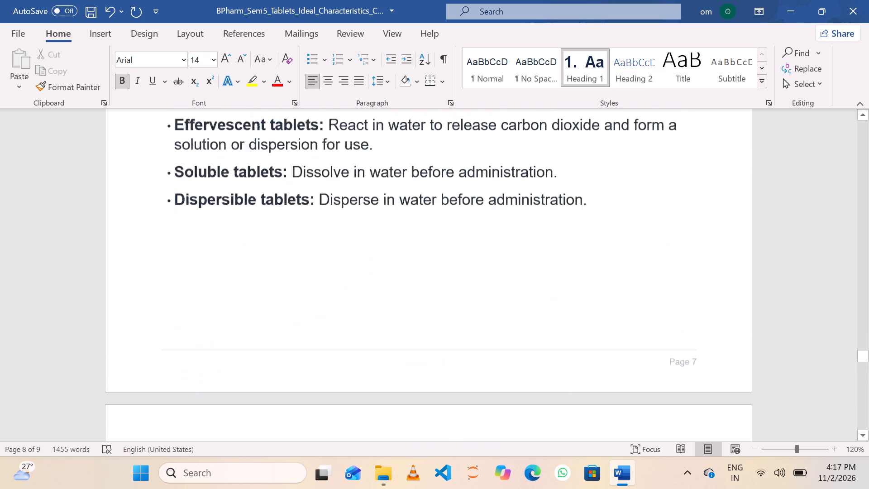
scroll(253, 279, down, 1)
scroll(314, 383, down, 1)
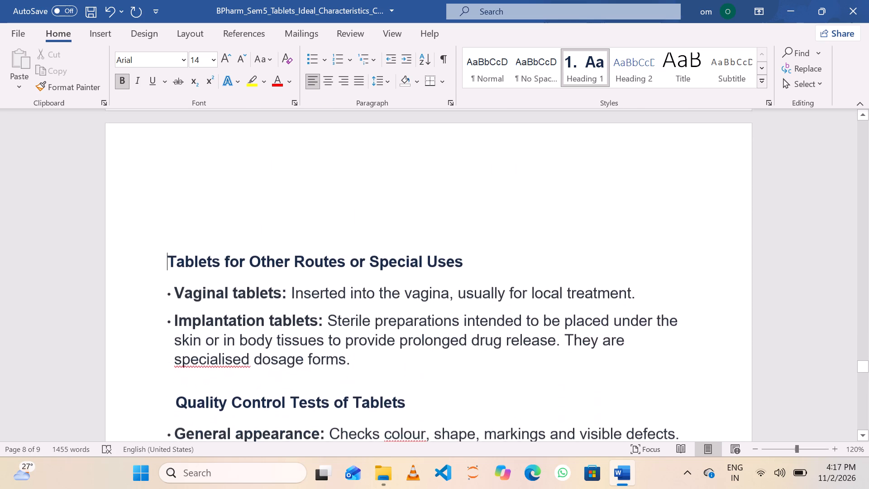
Underline the Tablets for Other Routes or Special Uses heading and end it with a colon.
triple_click(315, 263)
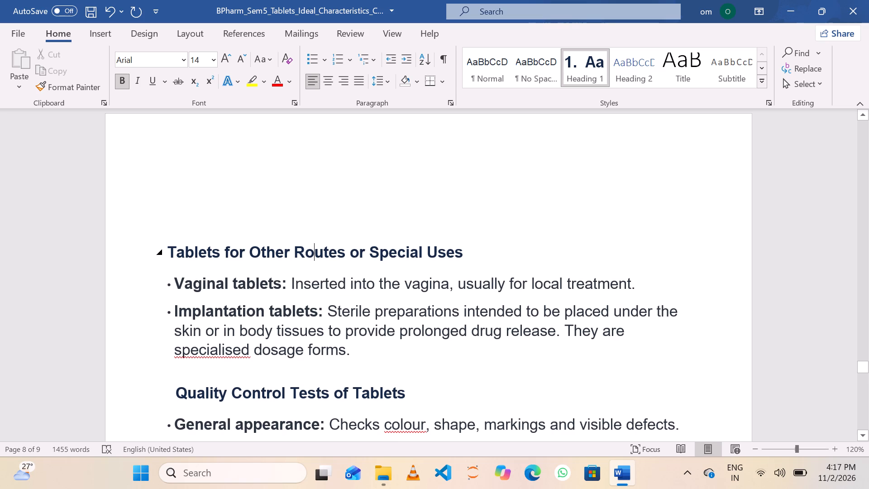
click(351, 244)
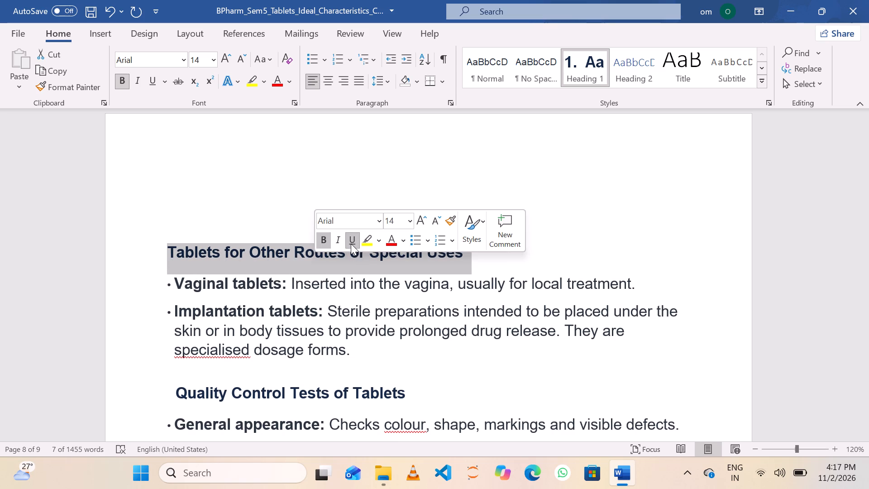
click(448, 266)
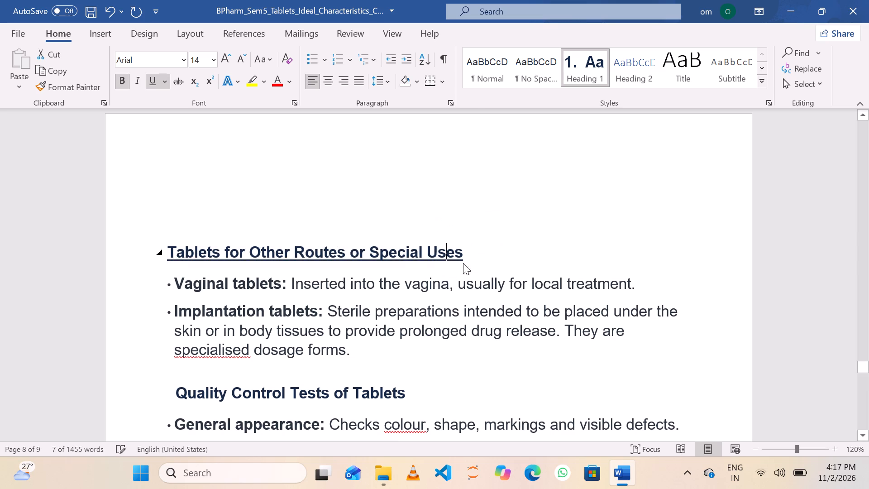
click(470, 260)
key(shift+colon)
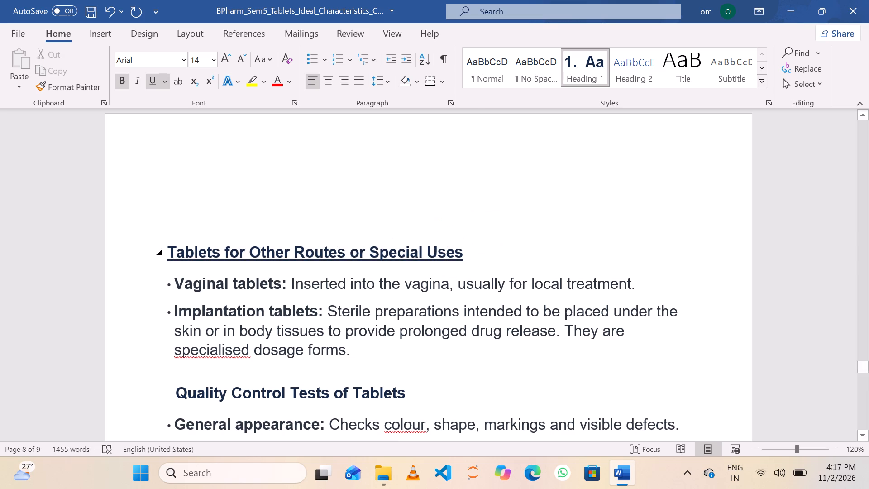
Underline the Quality Control Tests of Tablets heading on page 8 and end it with a colon.
scroll(470, 260, down, 1)
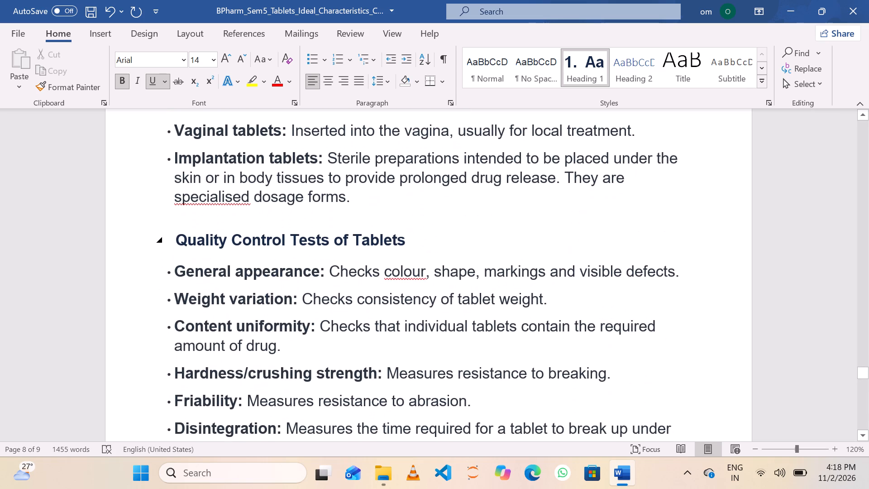
triple_click(342, 238)
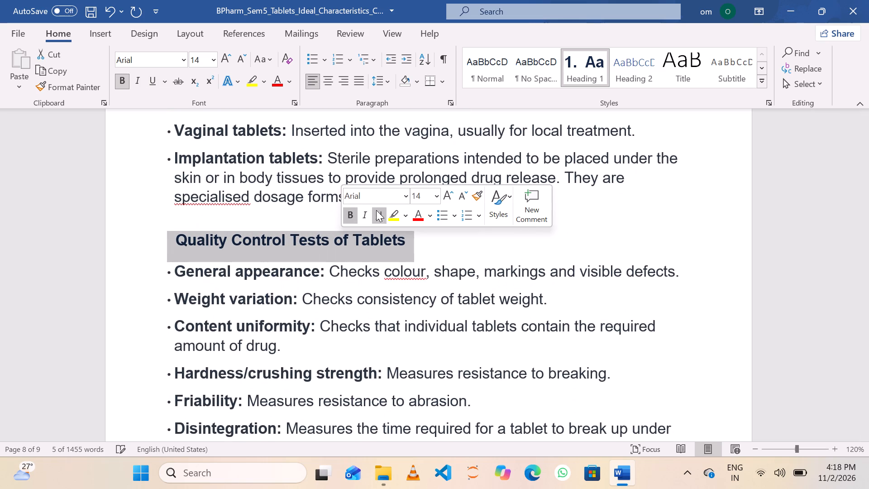
click(378, 216)
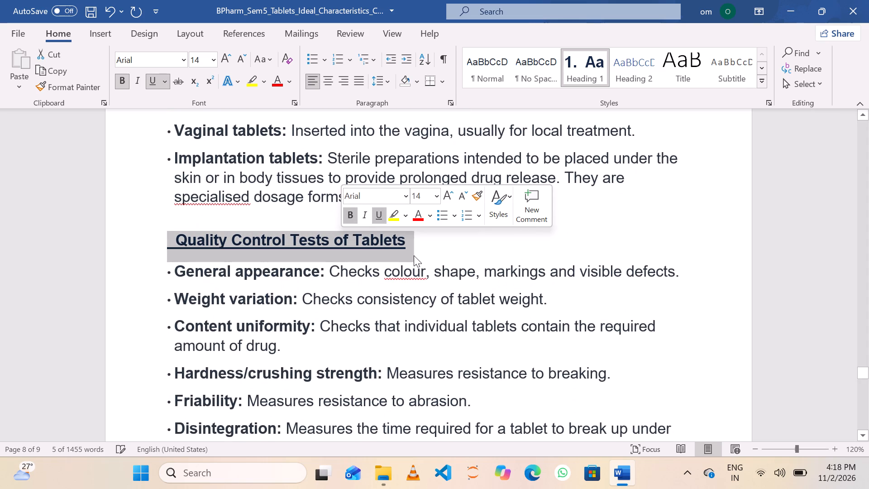
click(414, 254)
key(shift+colon)
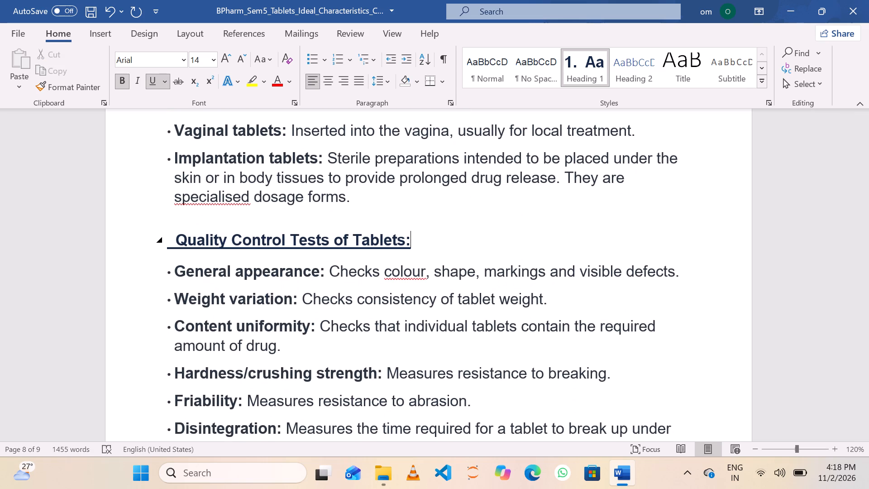
Underline the Conclusion heading on page 8 and end it with a colon.
scroll(414, 254, down, 2)
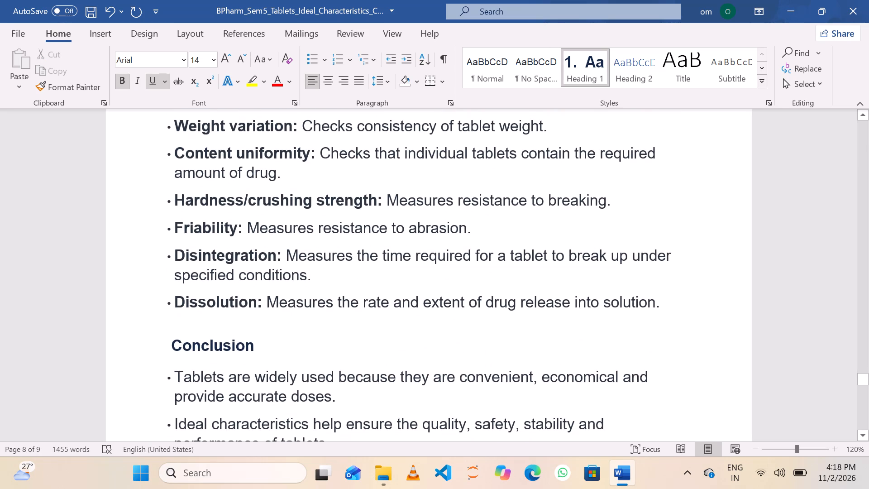
scroll(414, 254, down, 1)
triple_click(230, 226)
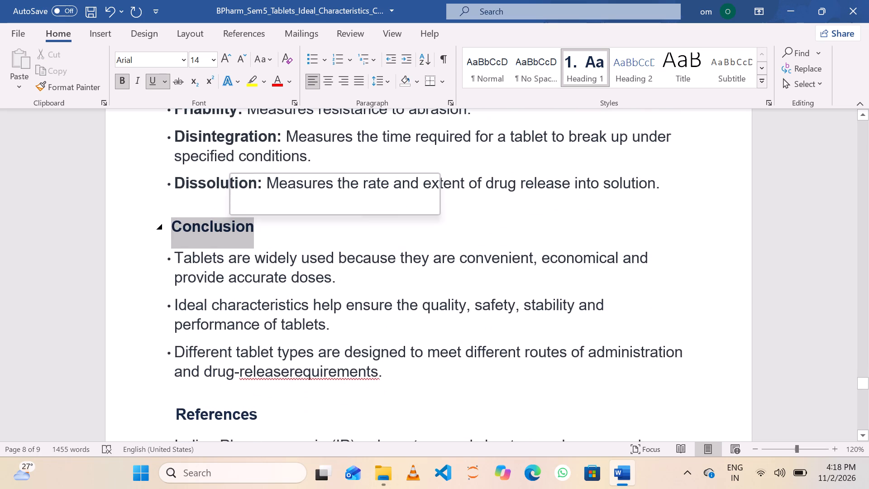
click(270, 201)
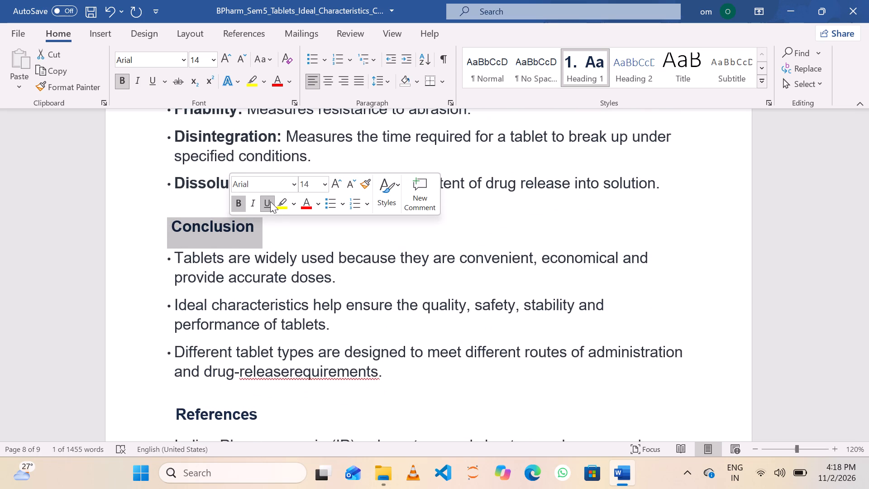
click(270, 201)
click(270, 201)
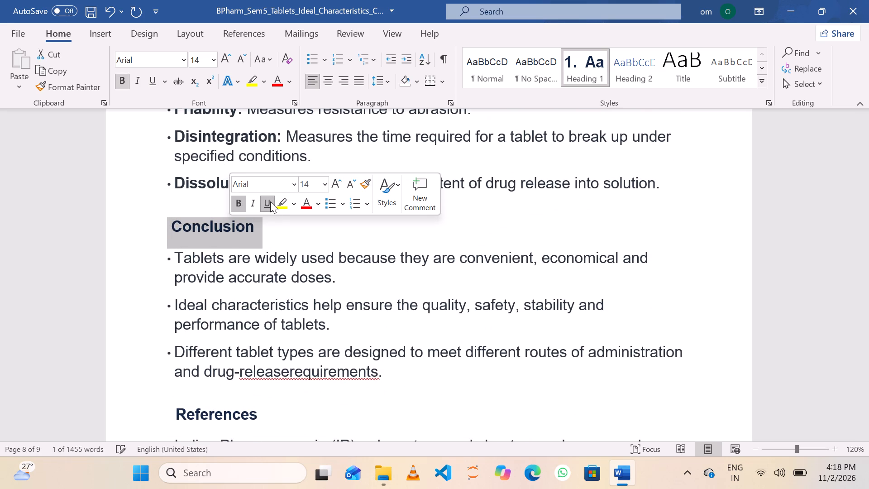
click(270, 201)
click(270, 201)
click(259, 245)
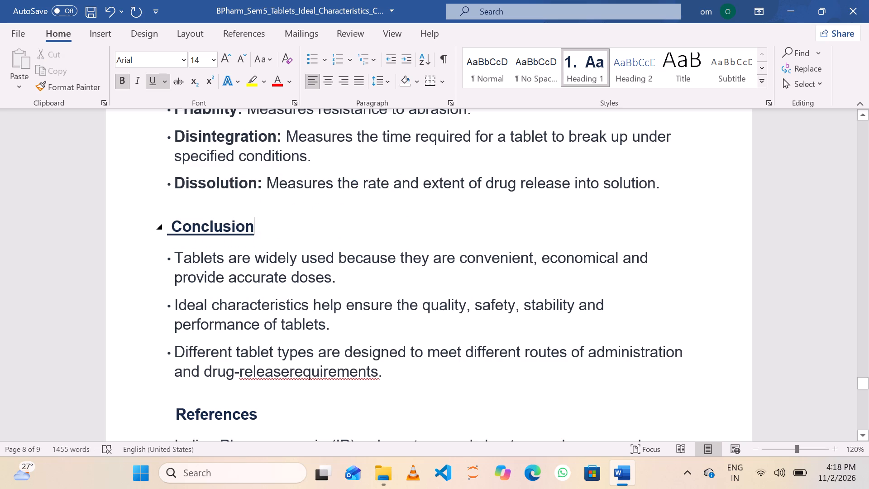
key(shift+colon)
Underline the References heading on page 8 and end it with a colon.
scroll(261, 229, down, 1)
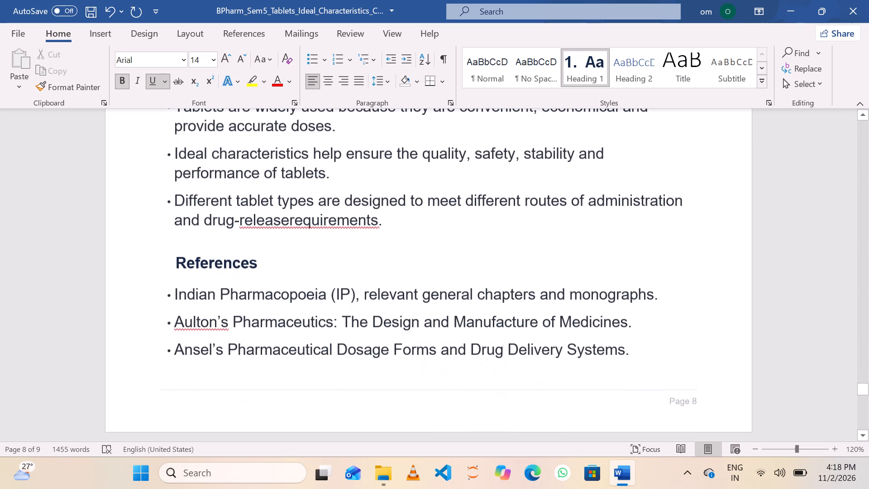
triple_click(231, 264)
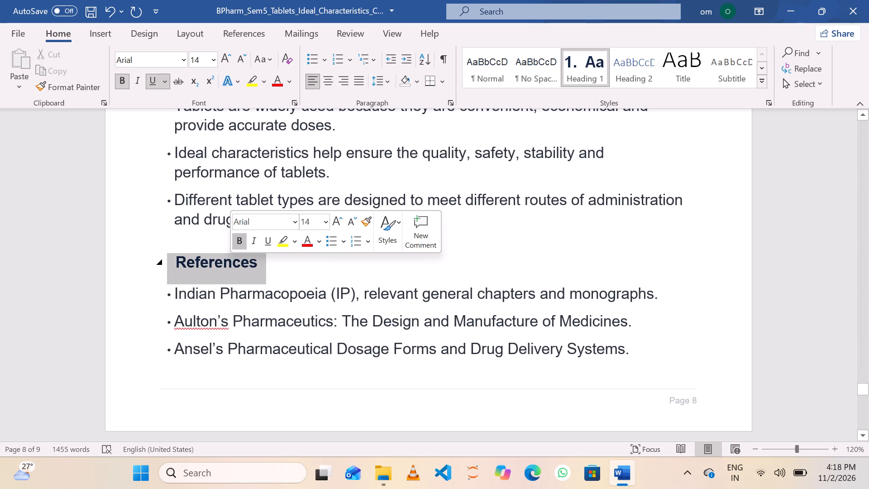
click(270, 244)
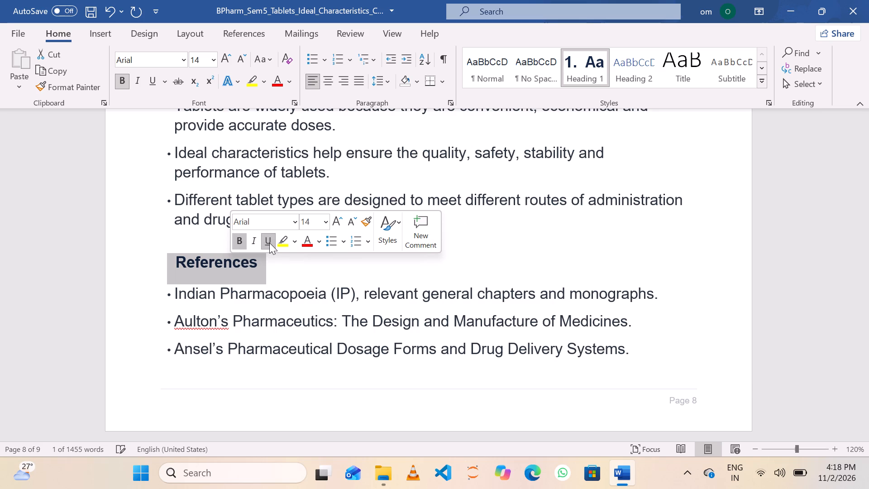
click(281, 283)
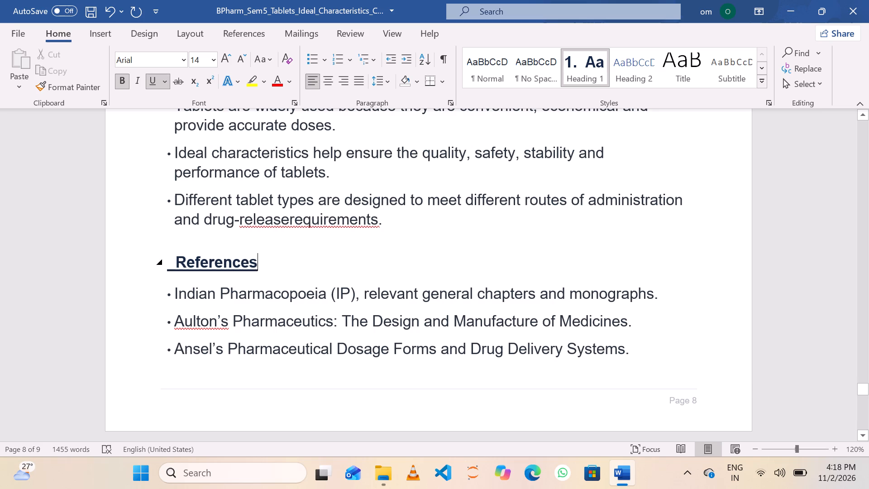
key(shift+colon)
Delete the last References bullet, "B.Pharm Pharmaceutics textbook and class notes.", together with its leftover empty line on page 9.
scroll(272, 268, down, 2)
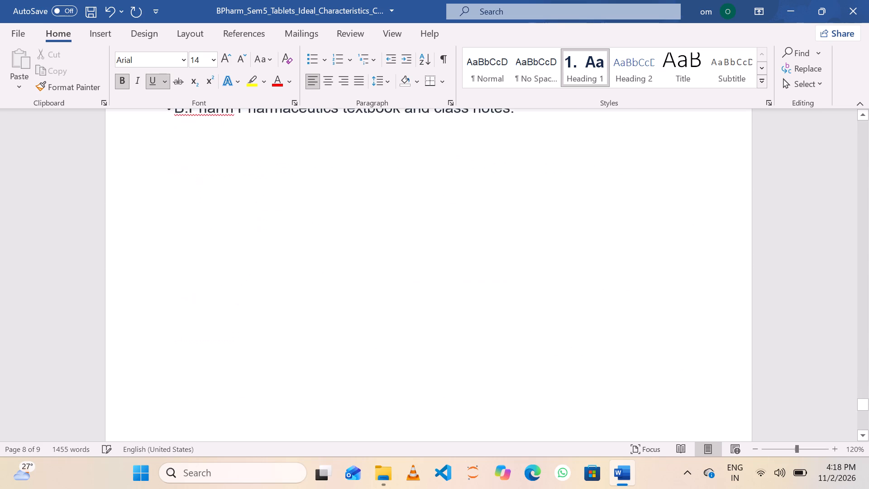
scroll(272, 268, up, 1)
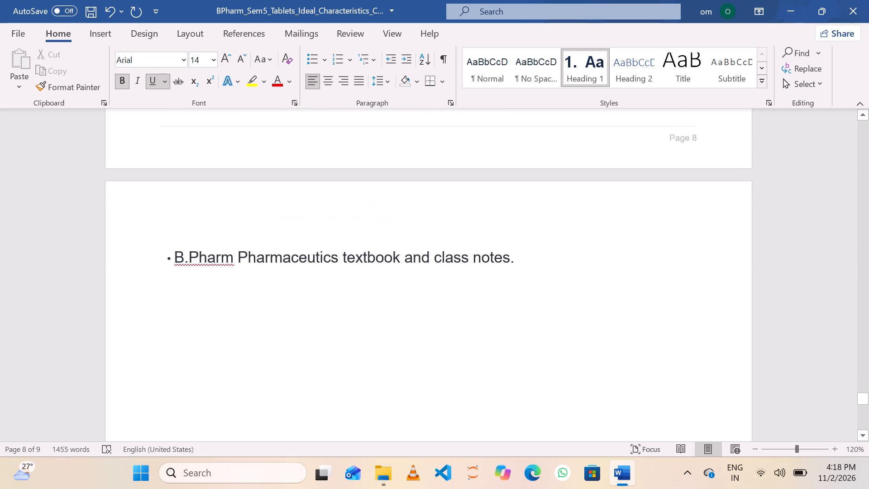
click(518, 249)
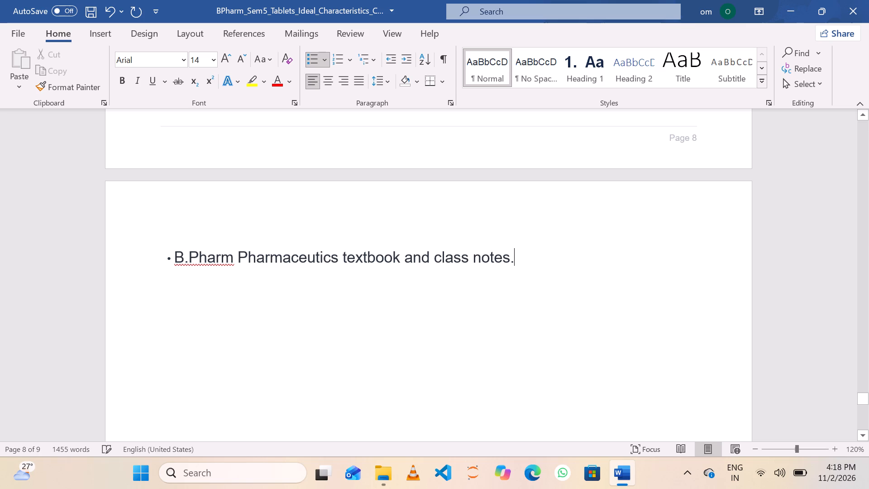
scroll(518, 249, up, 1)
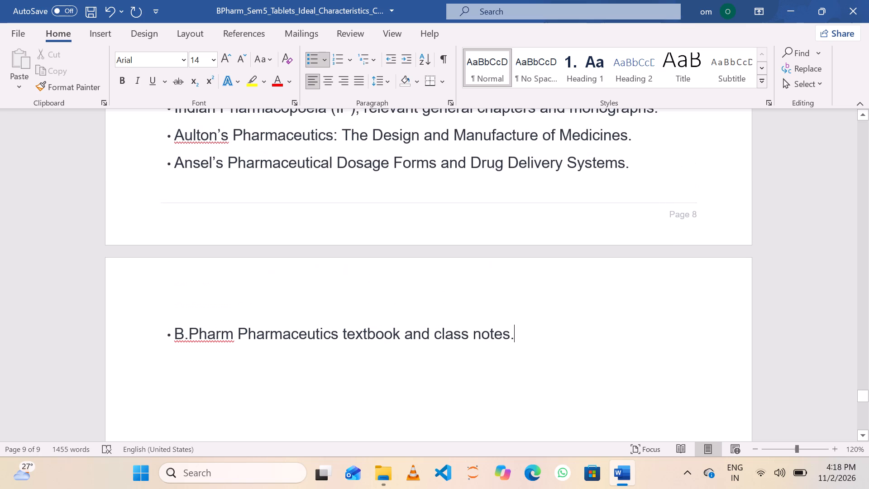
key(BackSpace)
key(Delete)
key(BackSpace)
key(BackSpace)
key(BackSpace)
key(BackSpace)
key(BackSpace)
key(BackSpace)
key(BackSpace)
key(BackSpace)
key(BackSpace)
key(BackSpace)
key(BackSpace)
key(BackSpace)
key(BackSpace)
key(BackSpace)
key(BackSpace)
key(BackSpace)
key(BackSpace)
key(BackSpace)
key(BackSpace)
key(BackSpace)
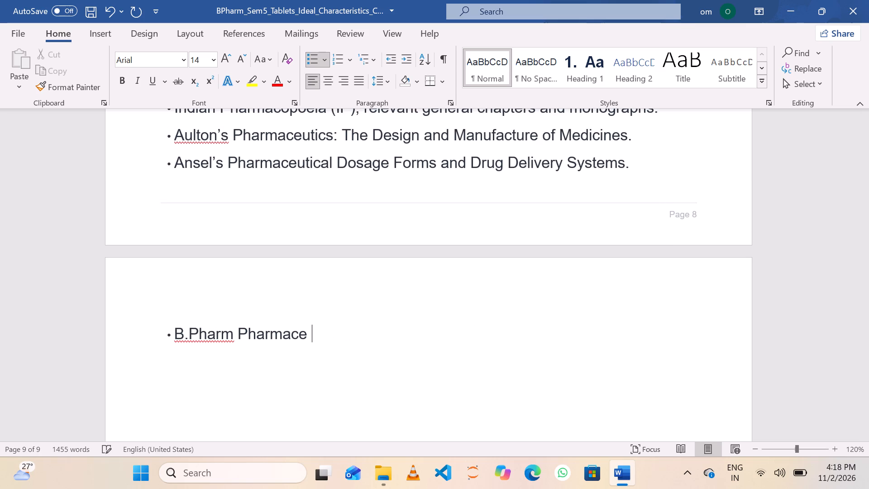
key(BackSpace)
key(BackSpace)
key(BackSpace)
key(BackSpace)
key(BackSpace)
key(BackSpace)
key(BackSpace)
key(BackSpace)
key(BackSpace)
key(BackSpace)
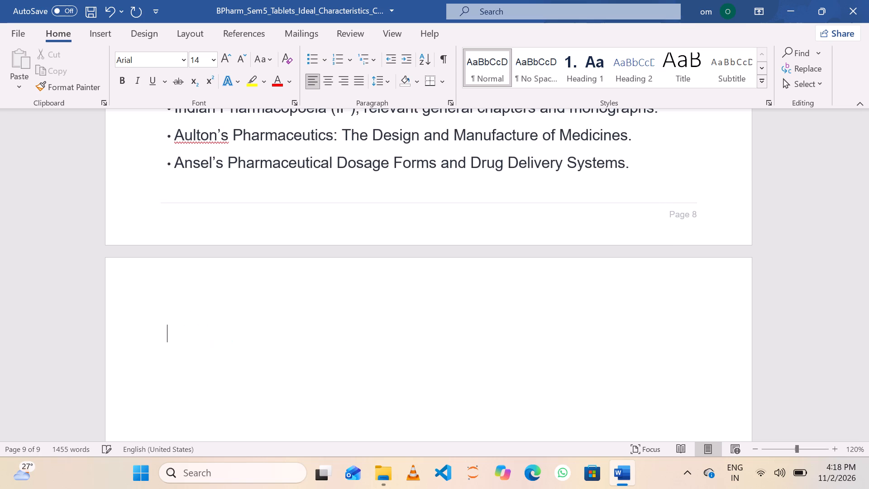
Return to the student details at the start of the document.
scroll(518, 249, up, 2)
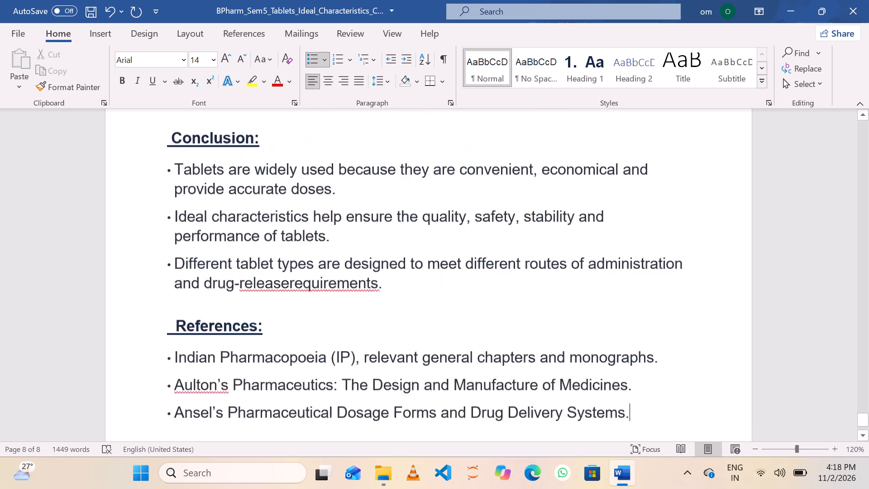
scroll(518, 249, up, 15)
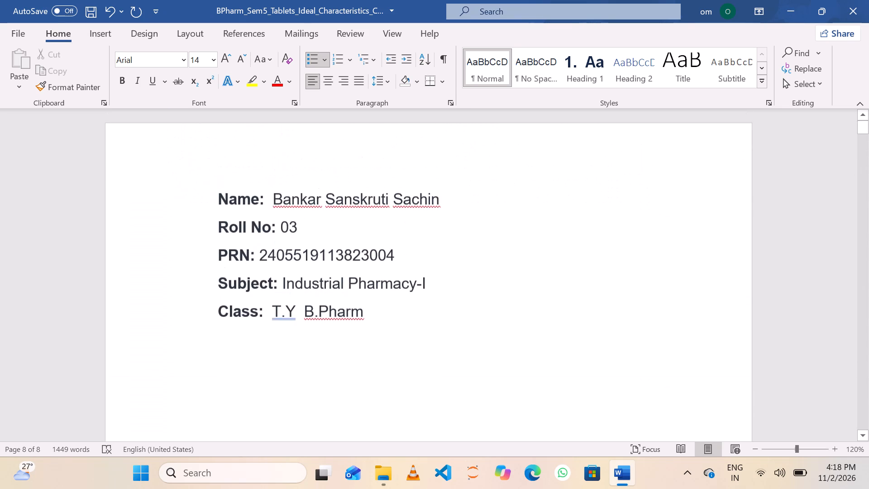
Save the edited tablets document under its current name.
key(ctrl+s)
key(ctrl+s)
key(ctrl+s)
key(ctrl+s)
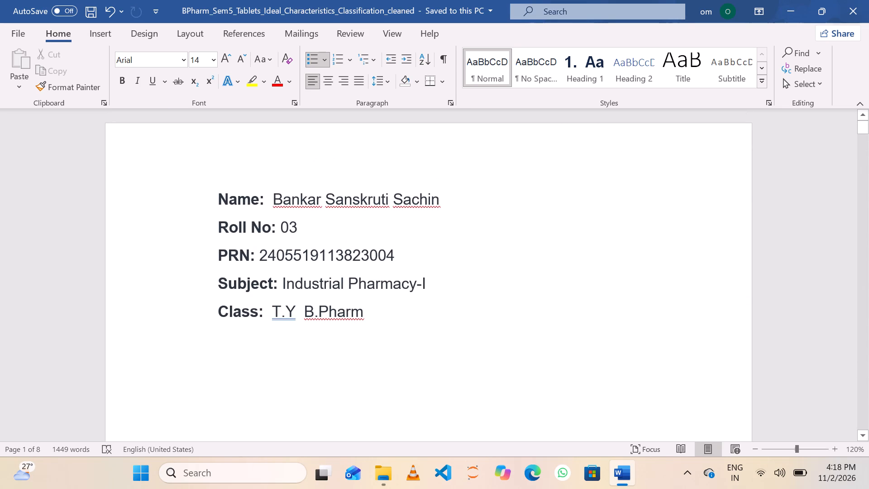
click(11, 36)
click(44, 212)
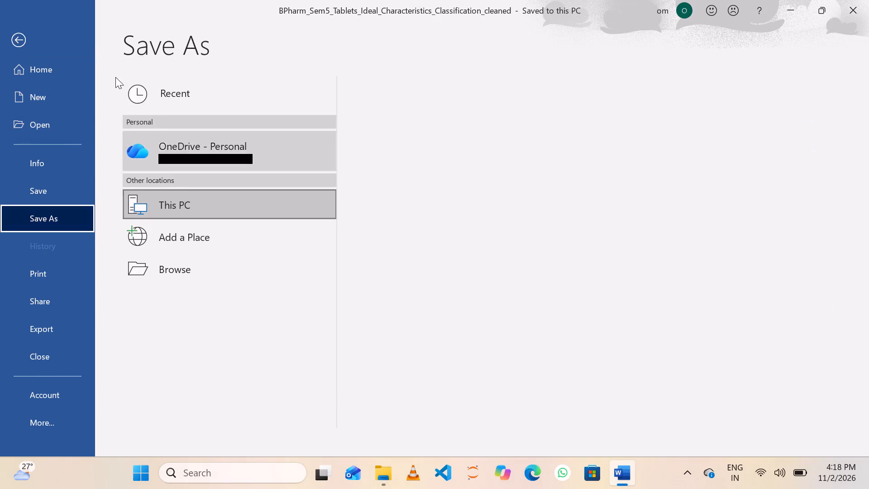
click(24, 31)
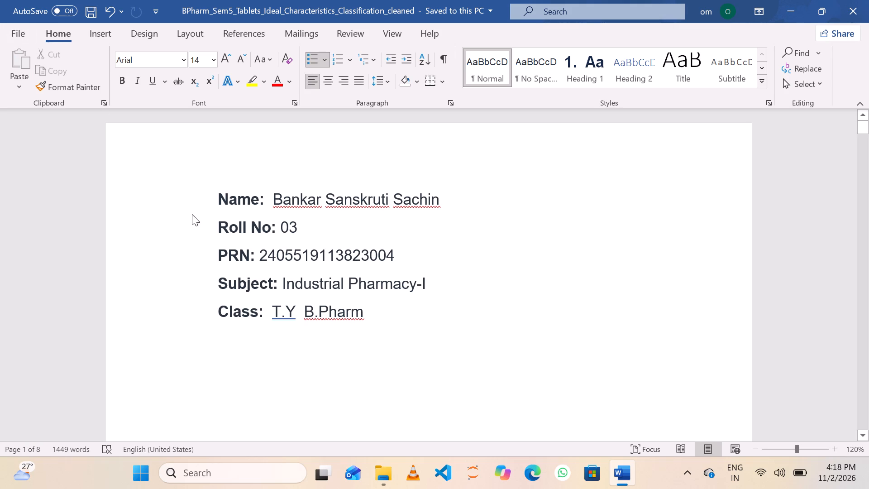
Save the tablets document again in its existing file, keeping the same name and location.
key(ctrl+s)
key(ctrl+s)
key(ctrl+s)
key(ctrl+s)
key(ctrl+s)
key(ctrl+s)
key(ctrl+s)
key(ctrl+s)
click(25, 26)
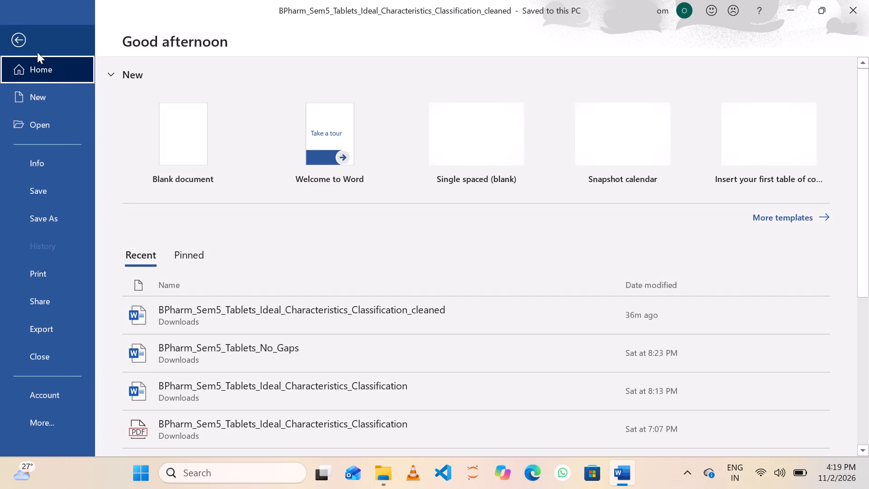
click(46, 197)
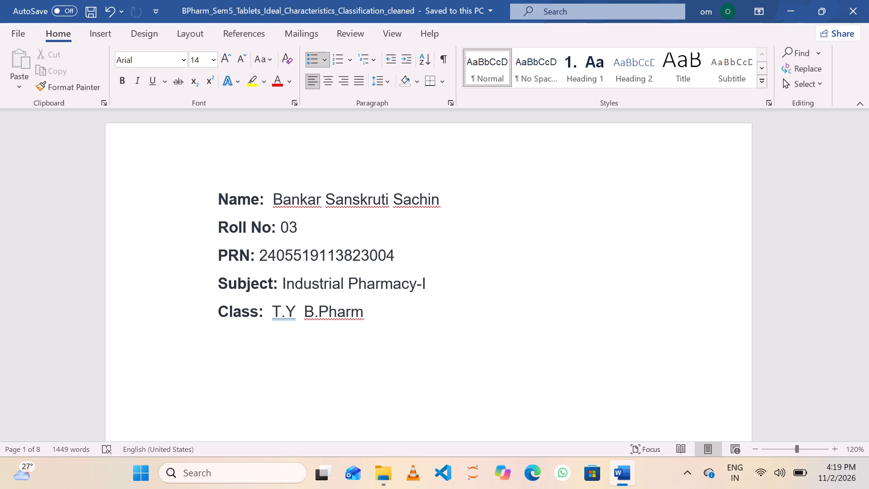
Open the file management view for the saved tablets document.
scroll(455, 225, down, 2)
scroll(455, 225, up, 4)
click(23, 38)
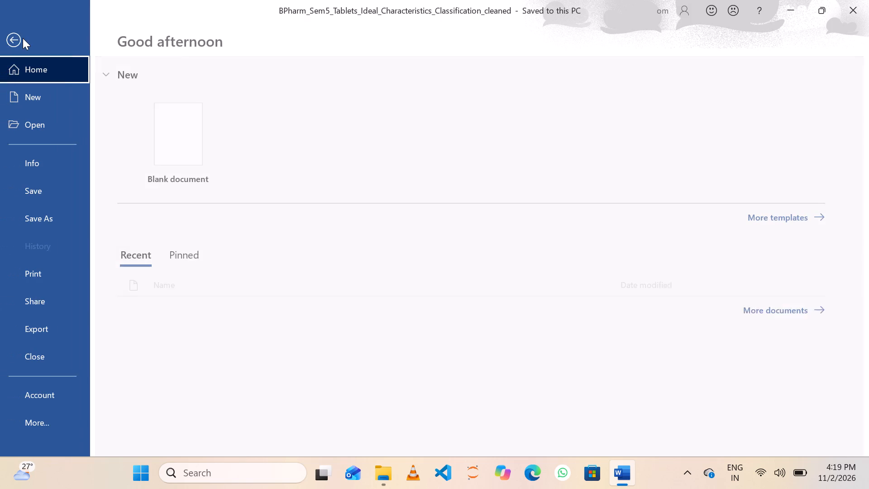
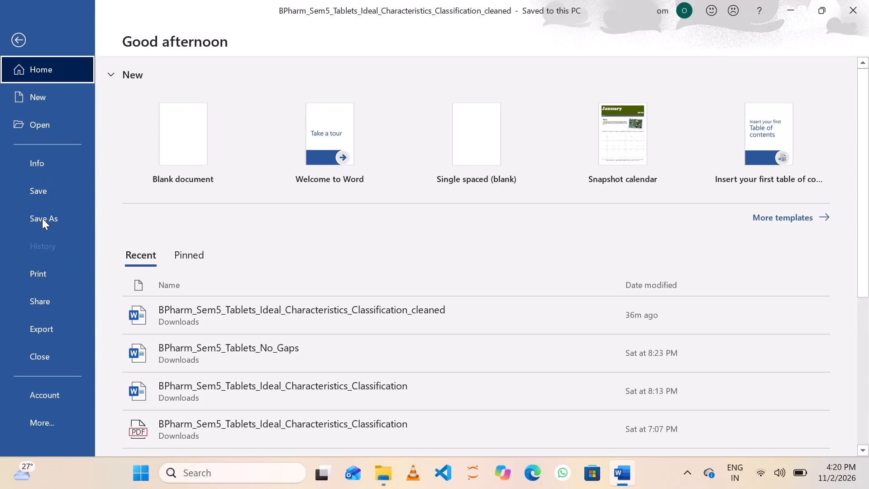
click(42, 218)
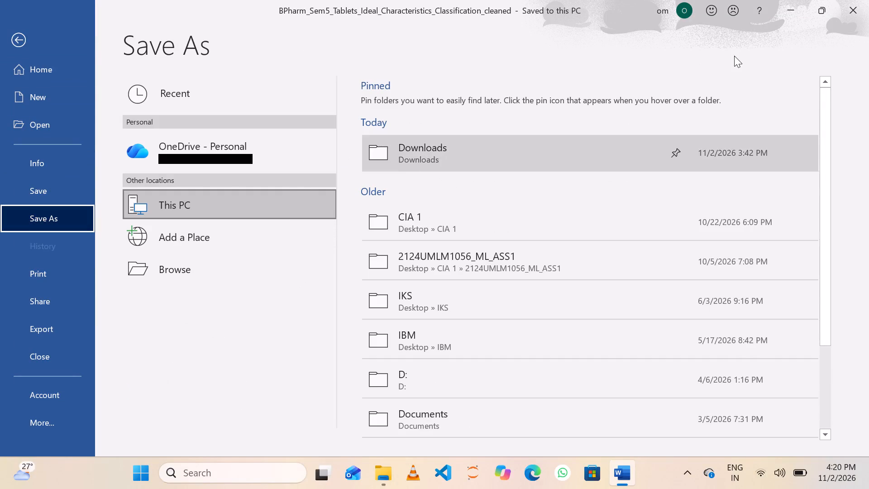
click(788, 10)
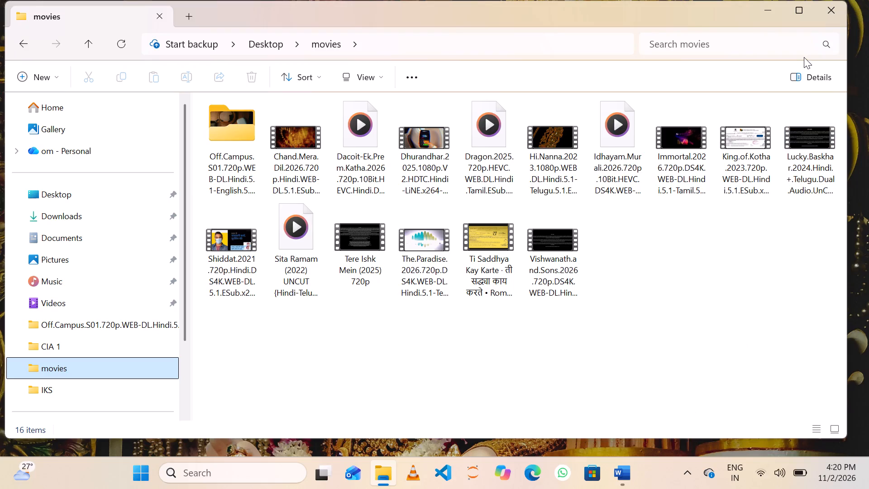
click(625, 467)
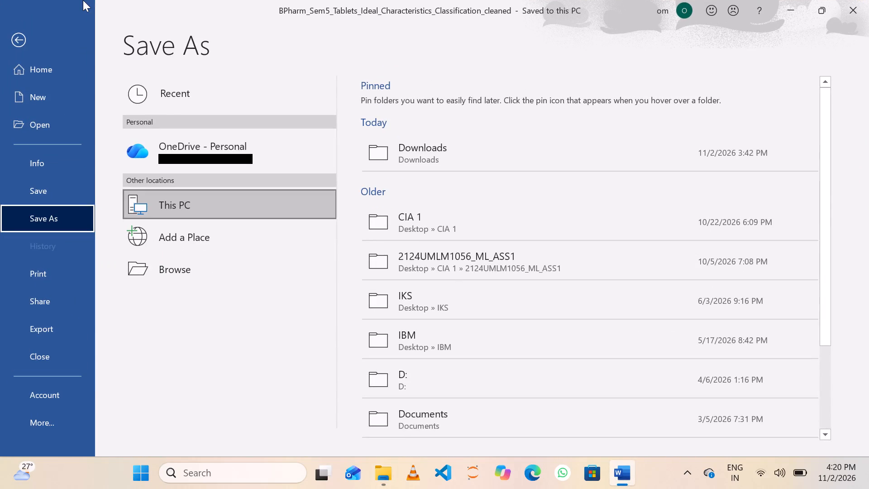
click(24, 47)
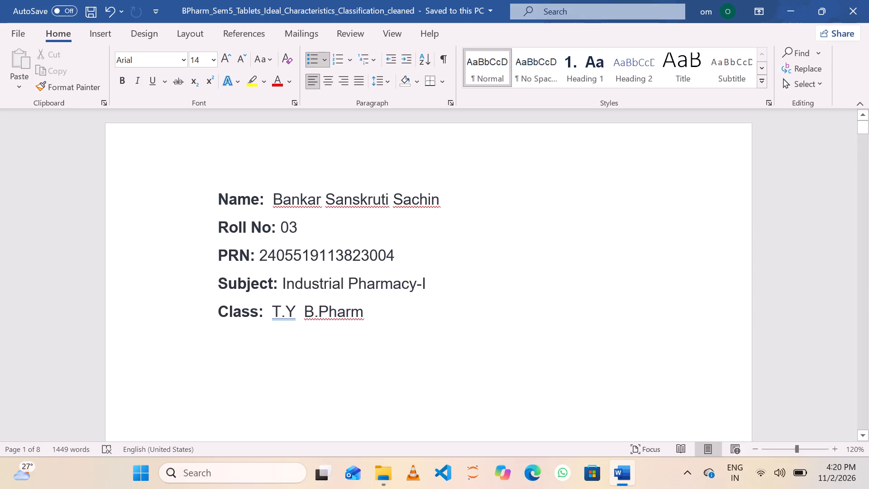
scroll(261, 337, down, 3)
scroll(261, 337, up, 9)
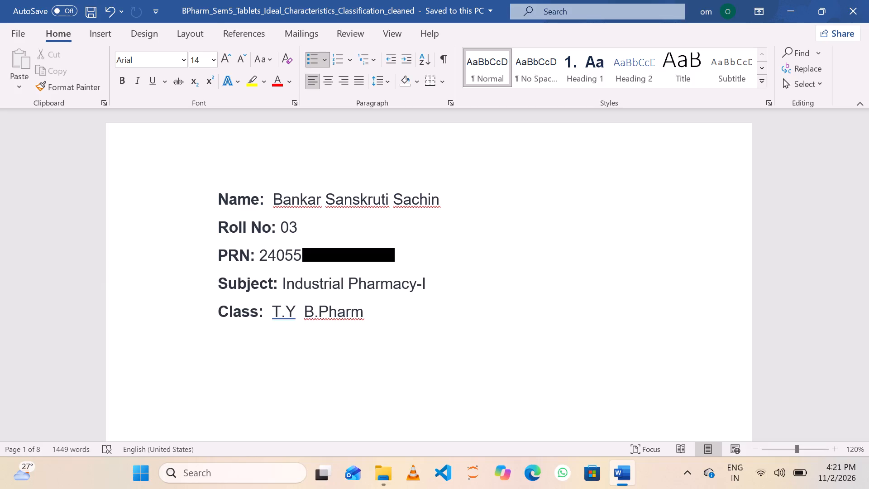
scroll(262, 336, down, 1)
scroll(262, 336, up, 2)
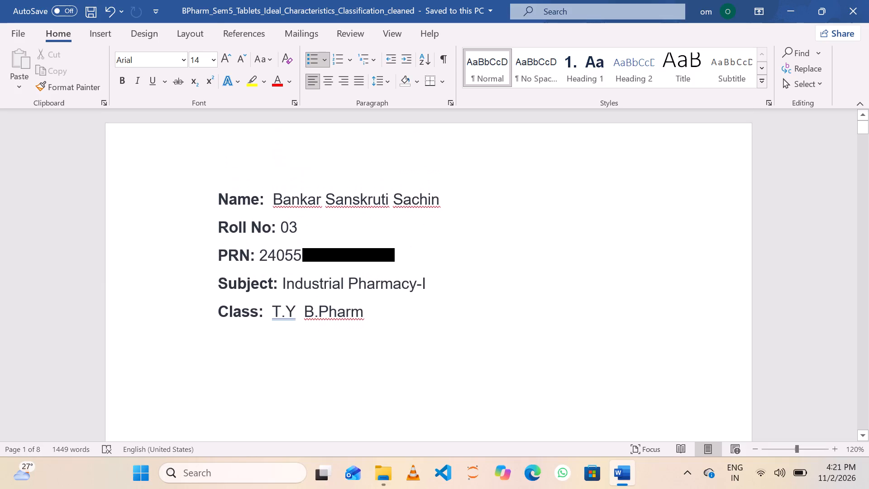
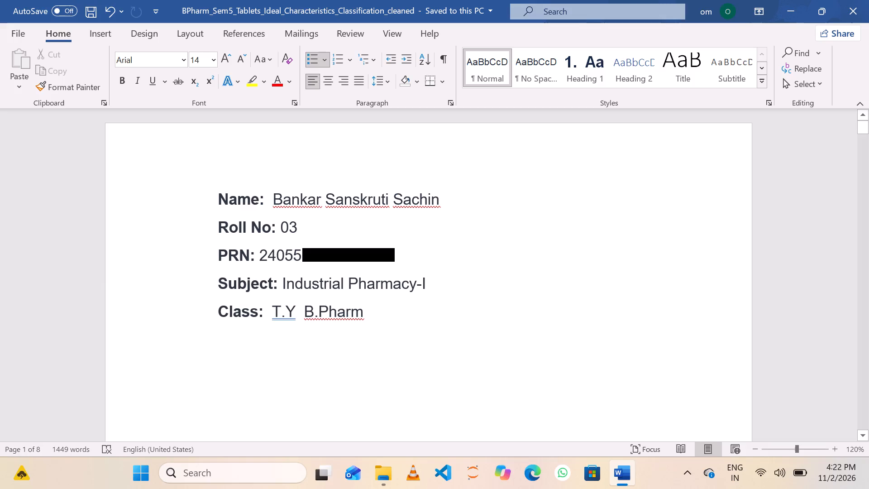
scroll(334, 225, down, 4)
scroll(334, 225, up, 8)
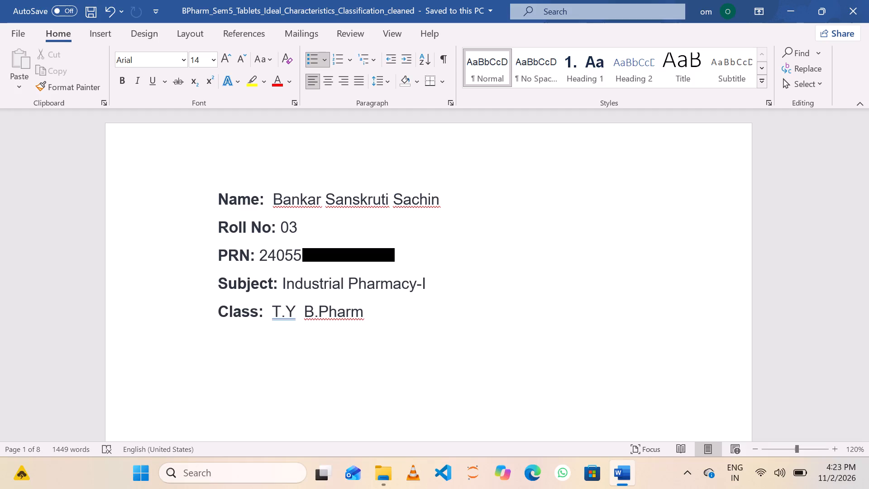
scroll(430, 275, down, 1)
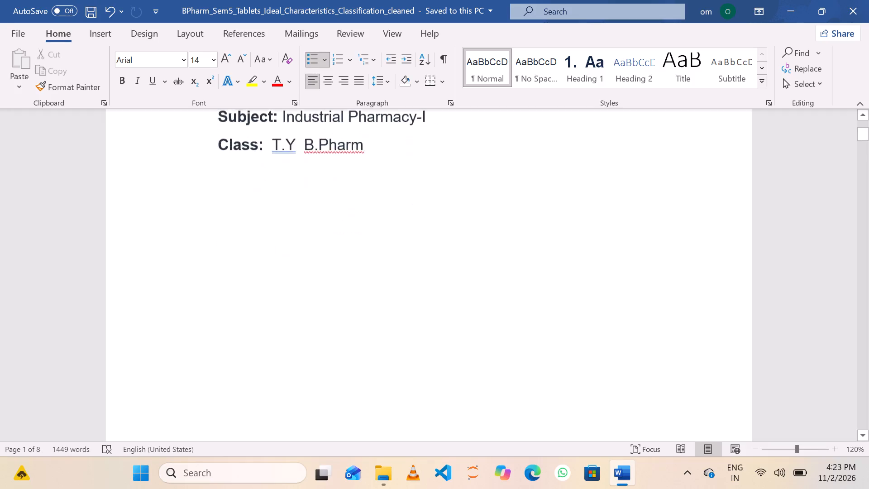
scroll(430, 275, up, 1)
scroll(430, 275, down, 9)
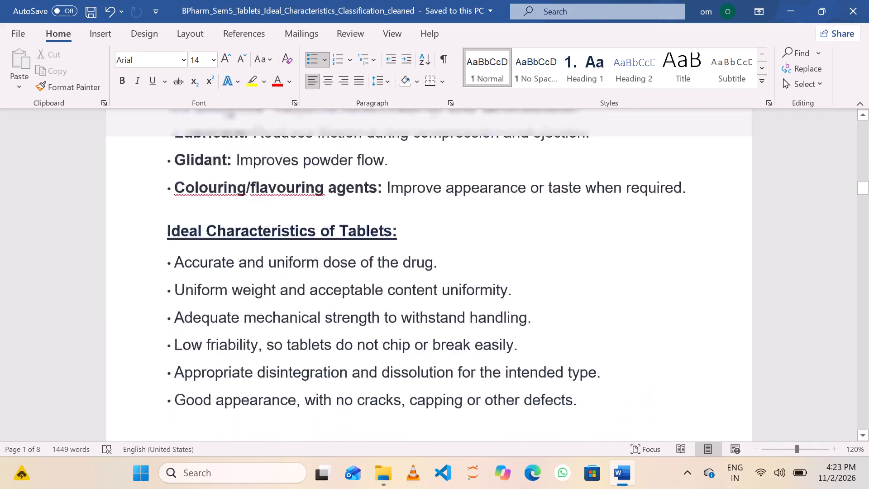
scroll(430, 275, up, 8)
Save the B.Pharm tablets document.
key(ctrl+s)
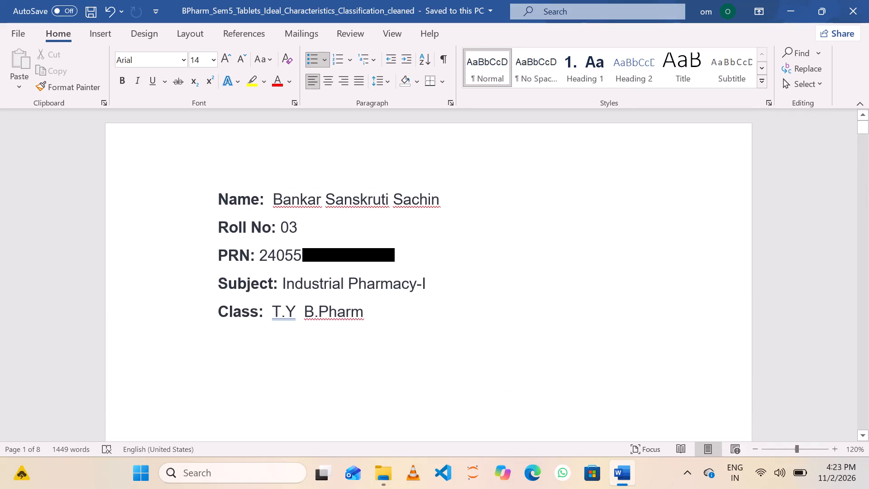
key(ctrl+s)
key(ctrl+s)
key(ctrl+s)
key(ctrl+s)
key(ctrl+s)
key(ctrl+s)
key(ctrl+s)
key(ctrl+s)
key(ctrl+s)
key(ctrl+s)
Minimise the document window and close the movies folder window to reach the desktop.
click(796, 0)
click(796, 0)
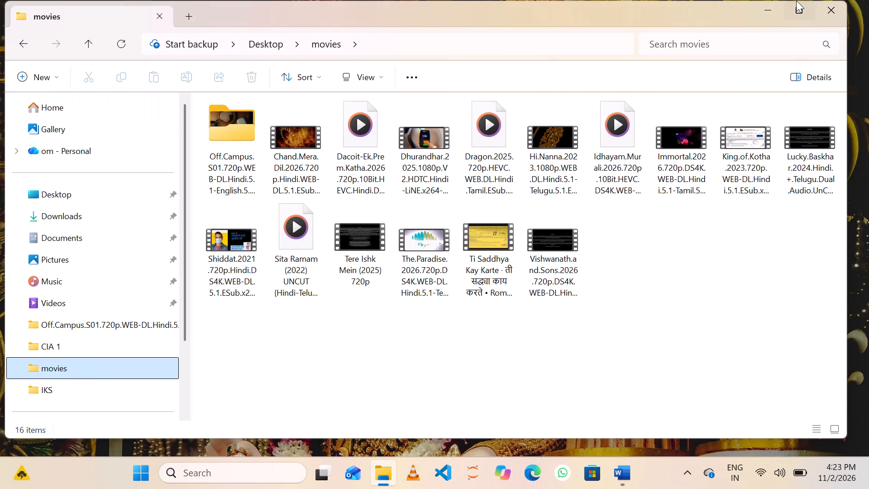
click(842, 0)
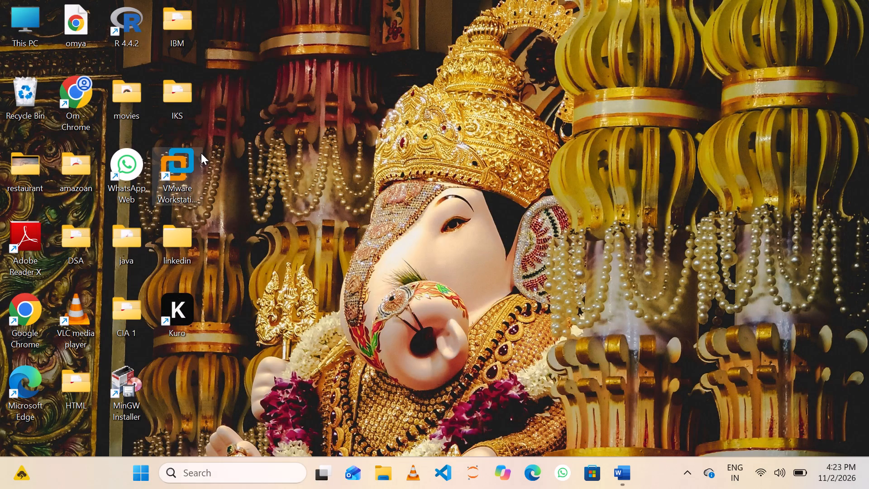
Open the BPharm_Sem5_Tablets Word document dated today from Downloads and look through it to the References on the last page.
triple_click(35, 22)
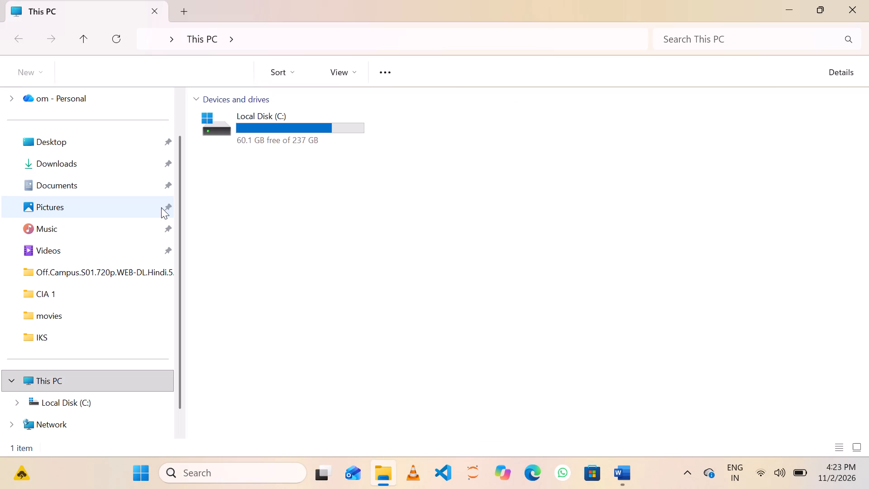
click(127, 157)
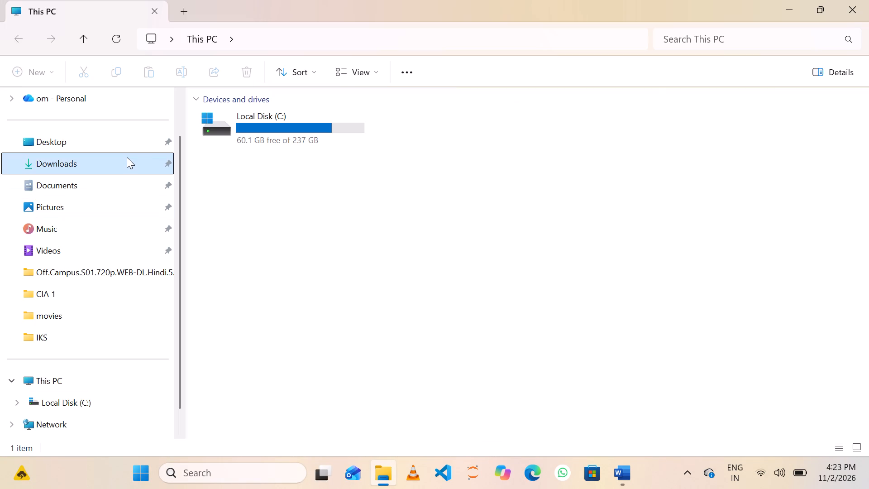
double_click(294, 139)
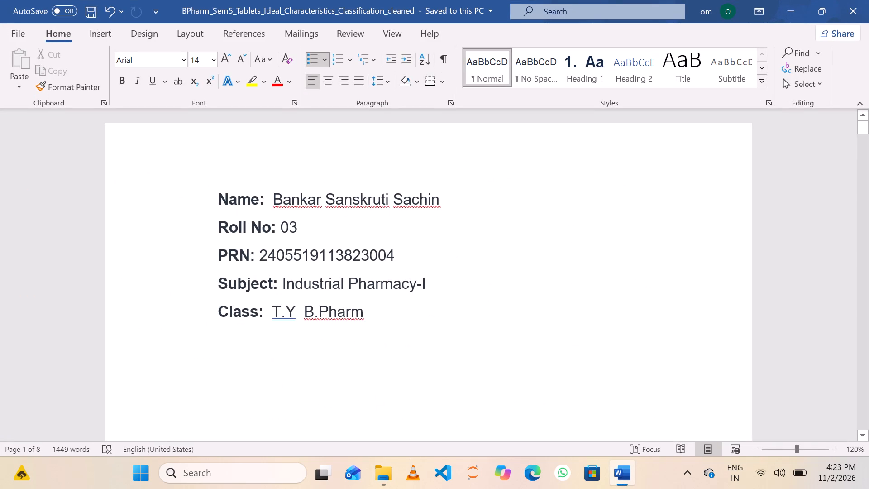
scroll(344, 265, down, 11)
scroll(344, 265, down, 14)
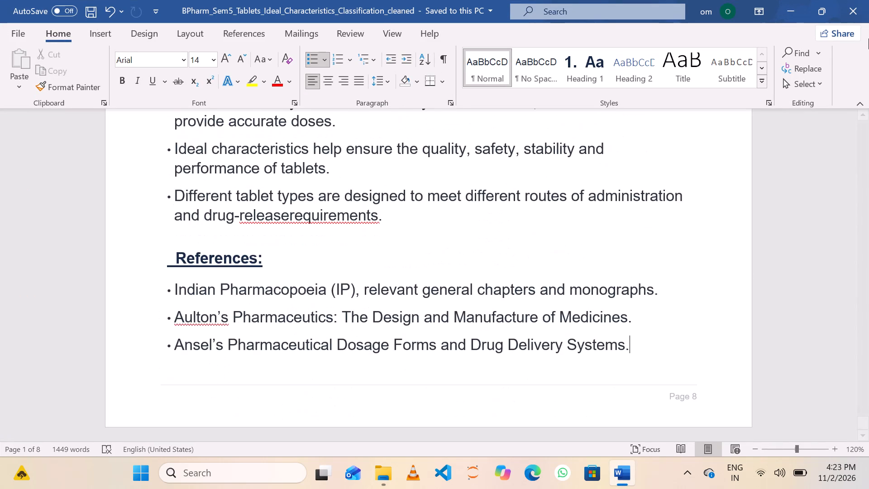
Close the tablets document and the Downloads folder window.
click(865, 0)
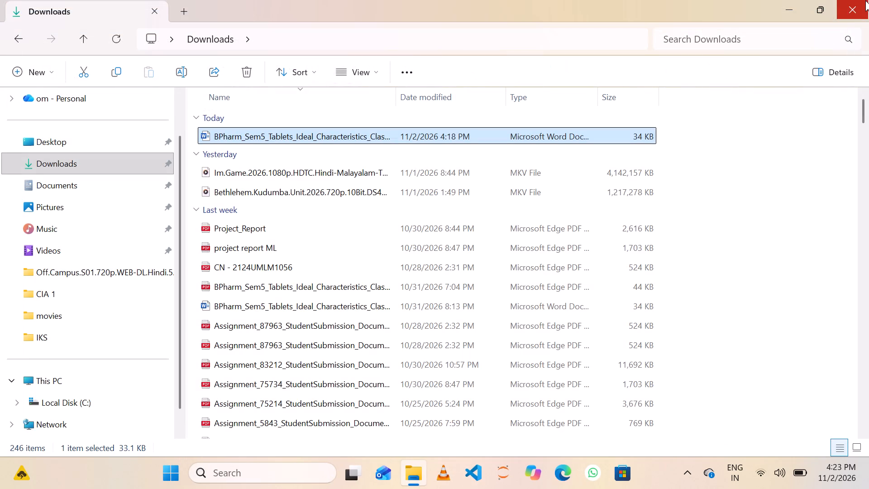
click(853, 5)
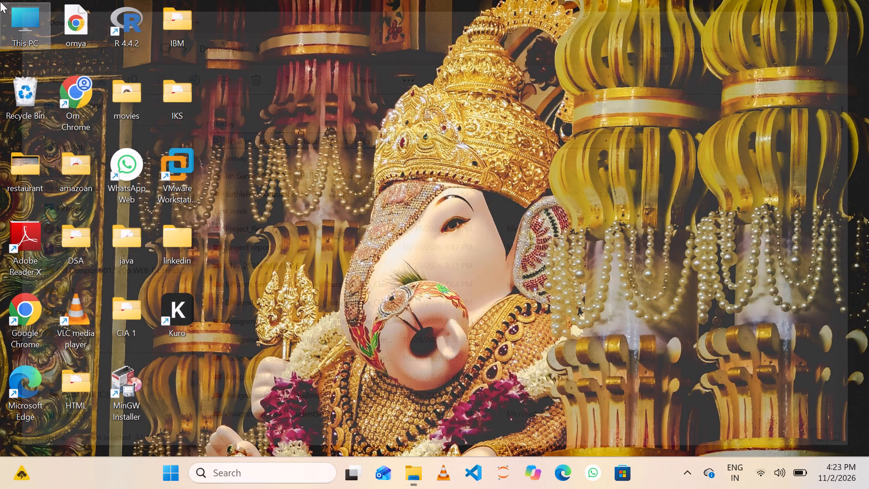
Reopen the BPharm_Sem5_Tablets Word document dated today from This PC's Downloads folder.
double_click(5, 2)
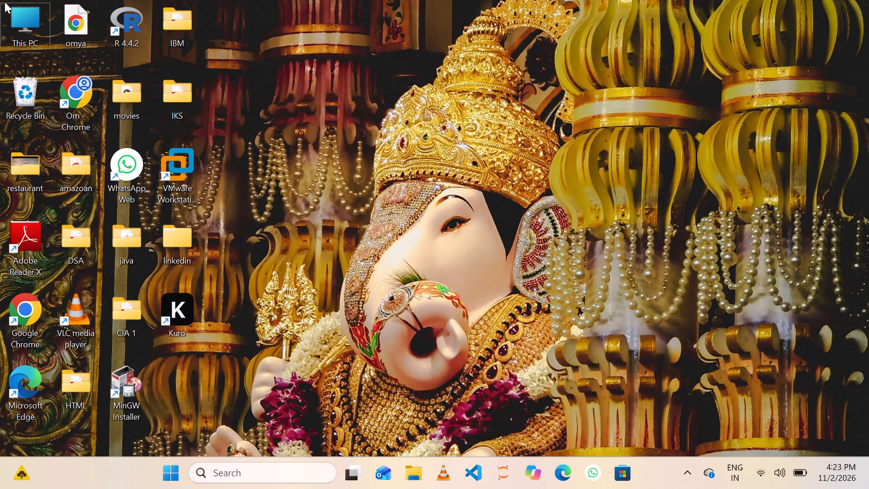
double_click(19, 12)
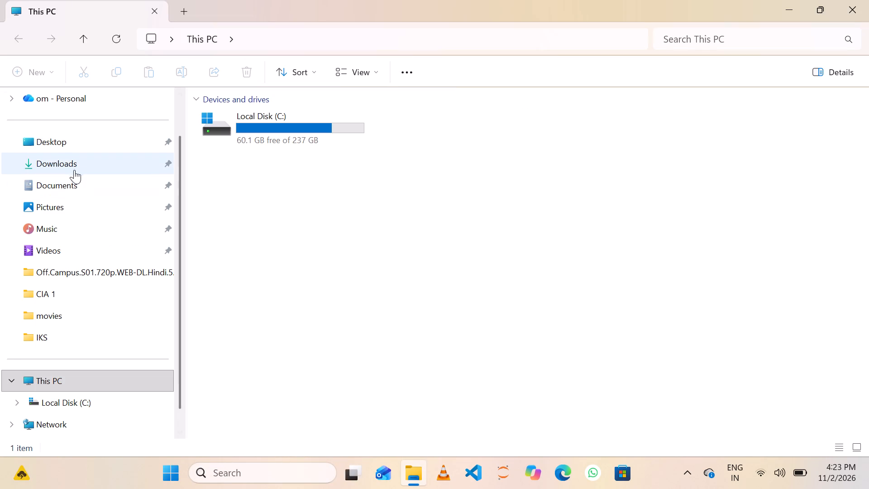
click(75, 168)
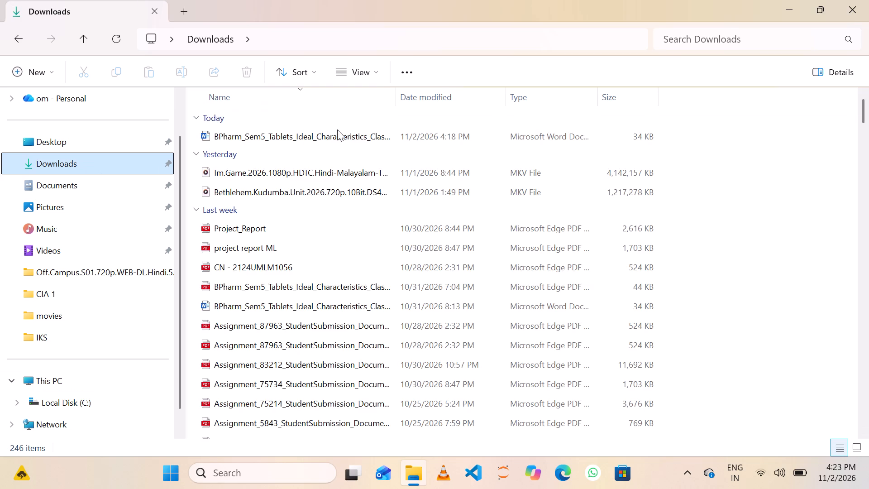
double_click(329, 137)
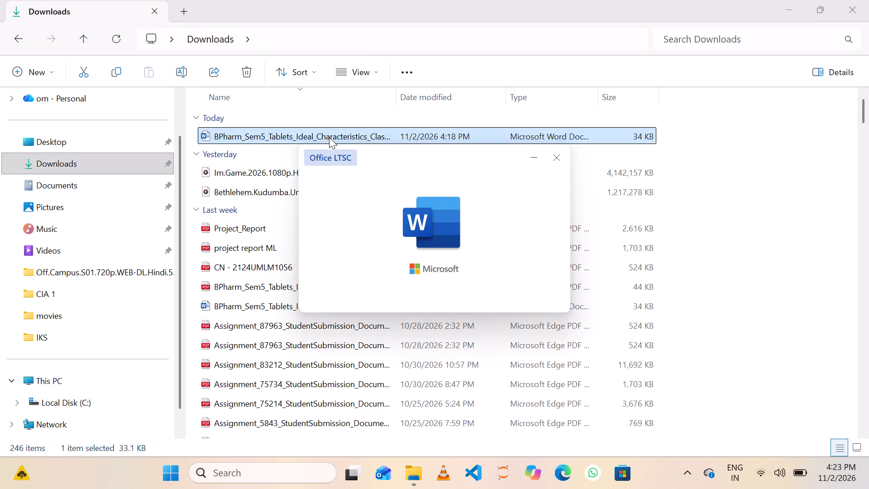
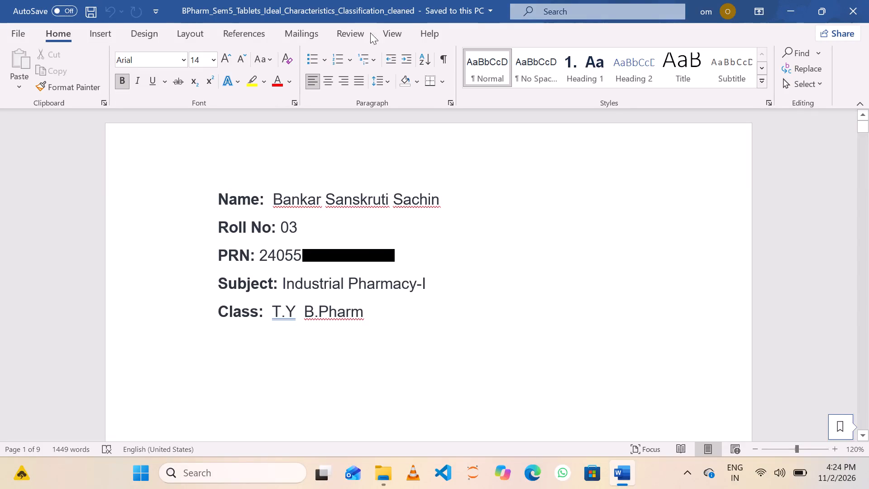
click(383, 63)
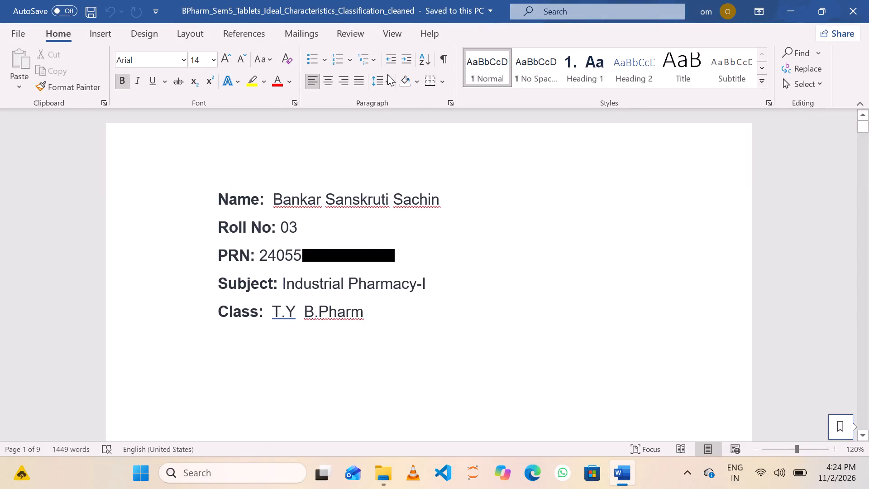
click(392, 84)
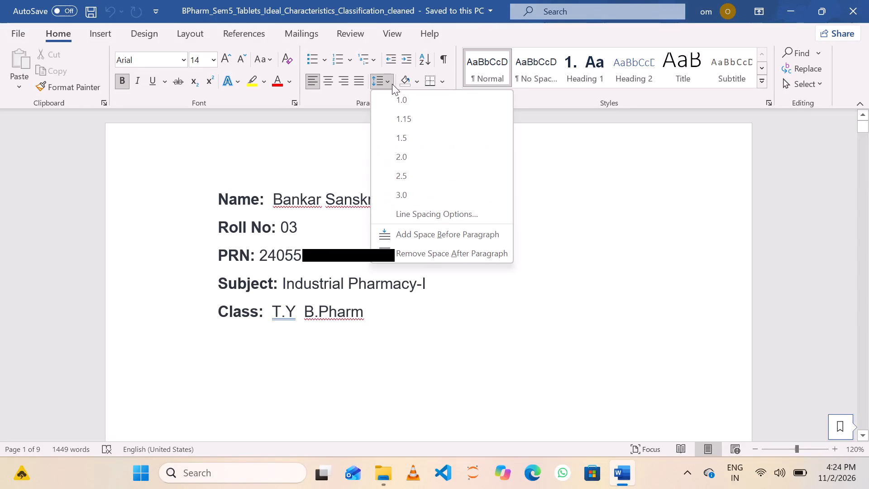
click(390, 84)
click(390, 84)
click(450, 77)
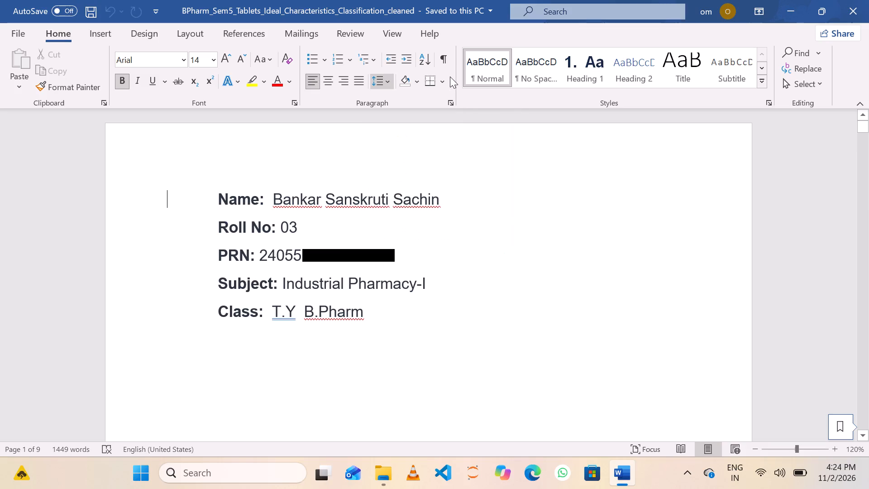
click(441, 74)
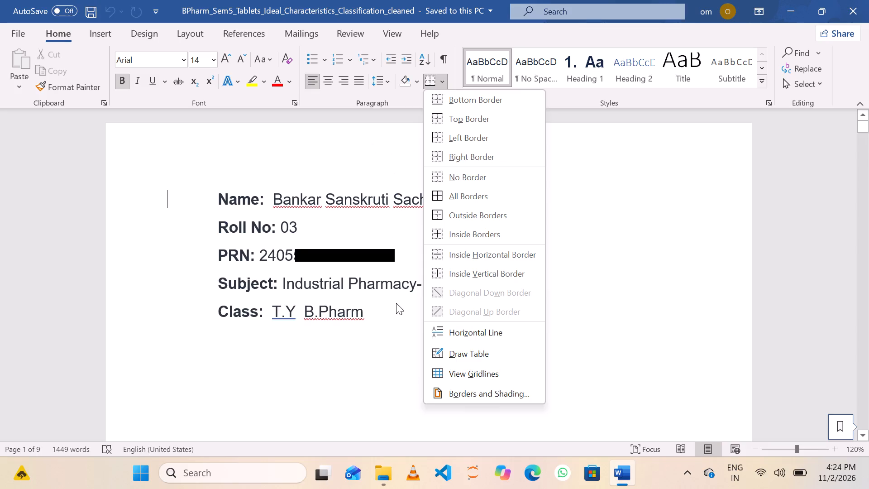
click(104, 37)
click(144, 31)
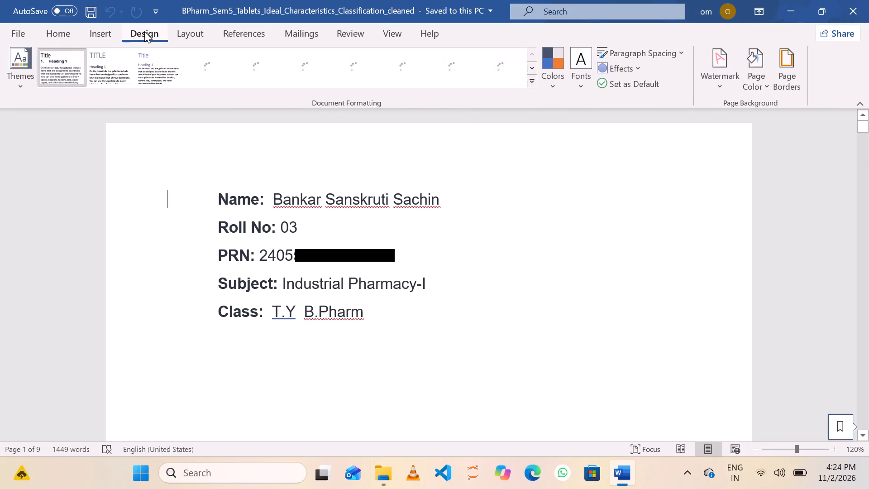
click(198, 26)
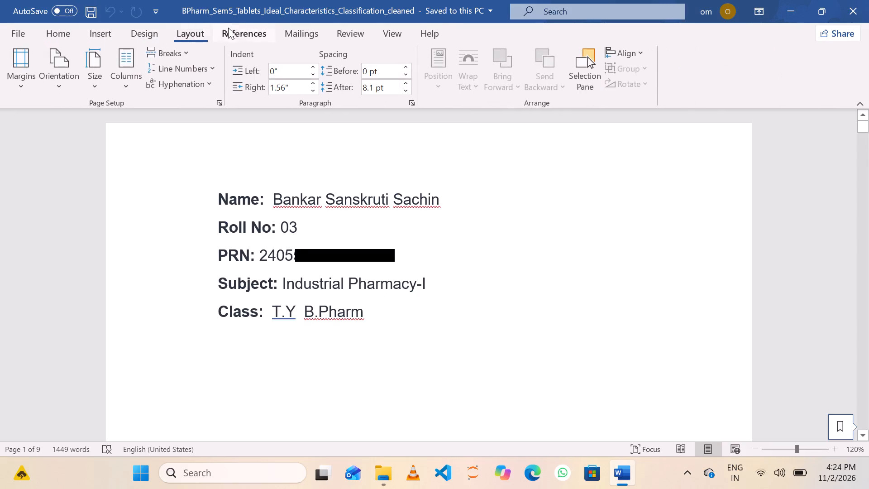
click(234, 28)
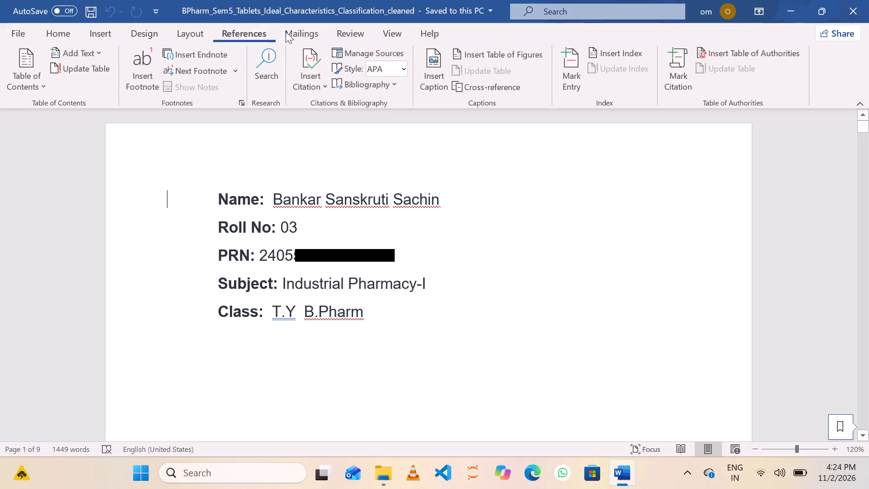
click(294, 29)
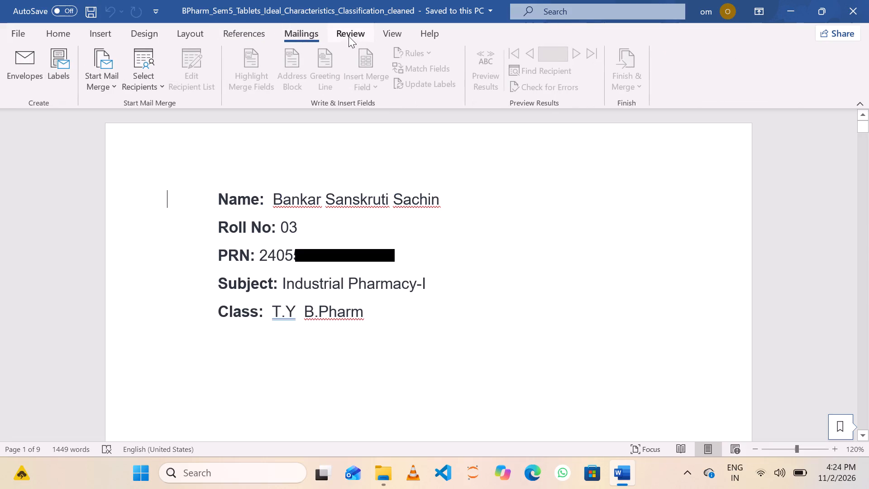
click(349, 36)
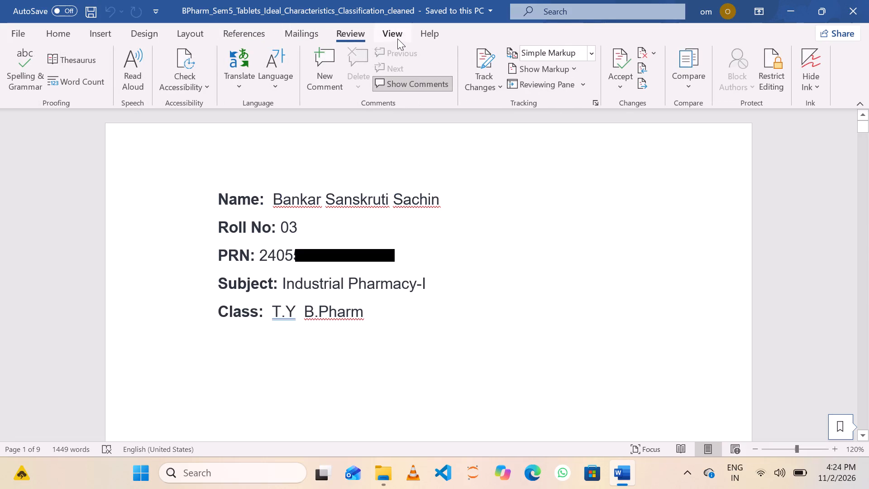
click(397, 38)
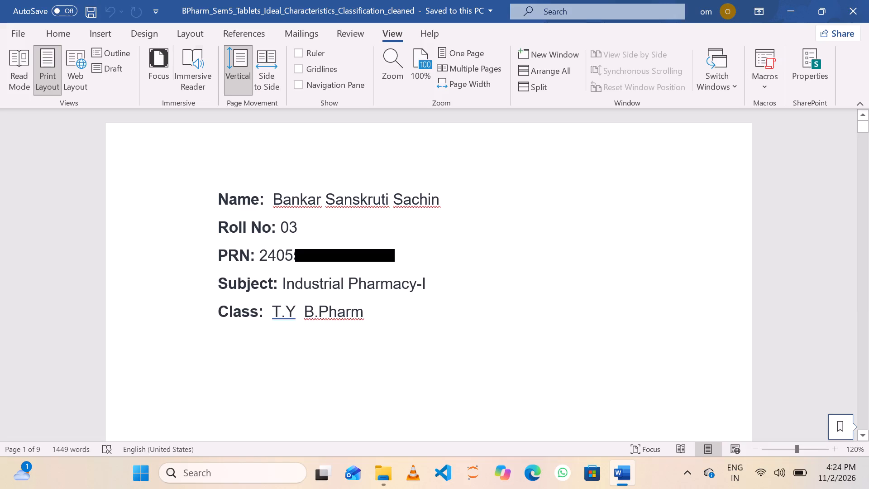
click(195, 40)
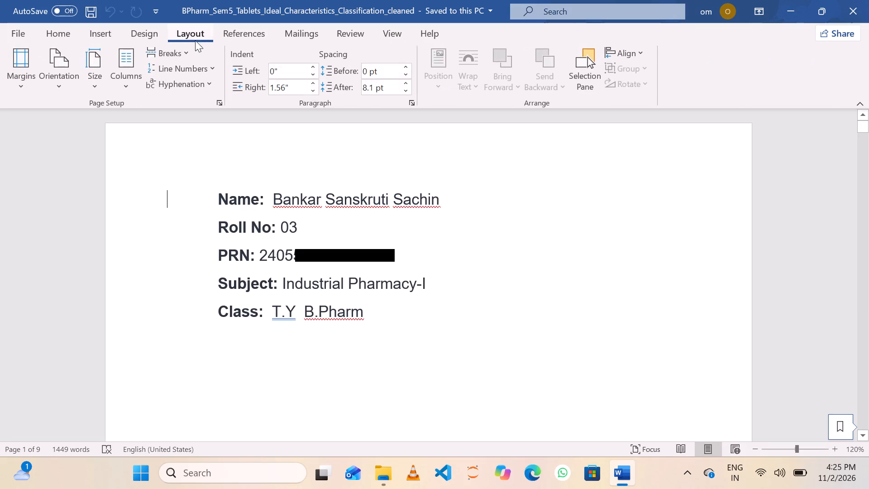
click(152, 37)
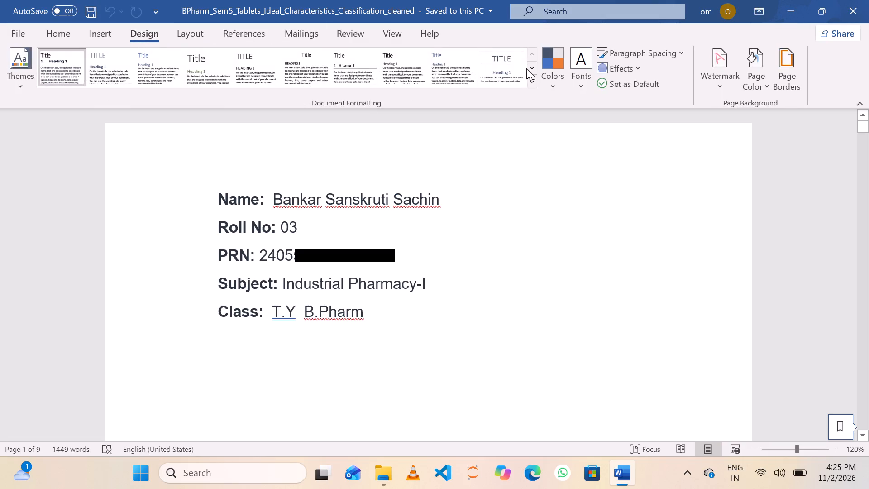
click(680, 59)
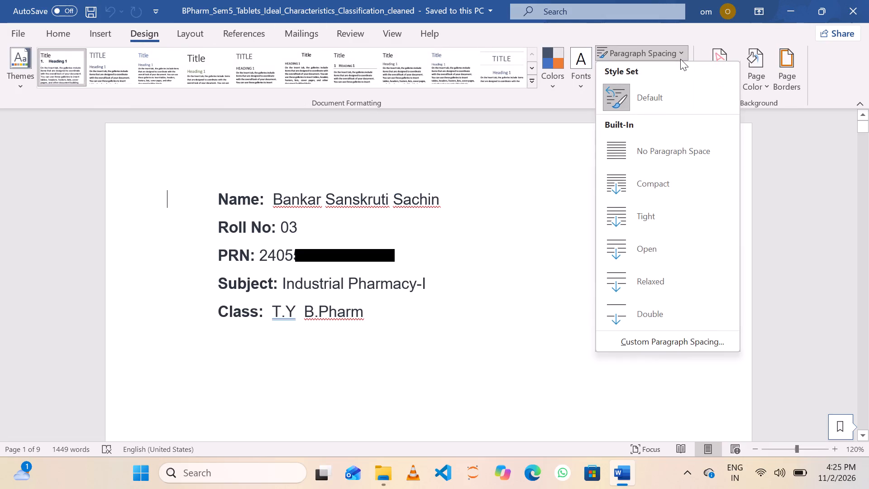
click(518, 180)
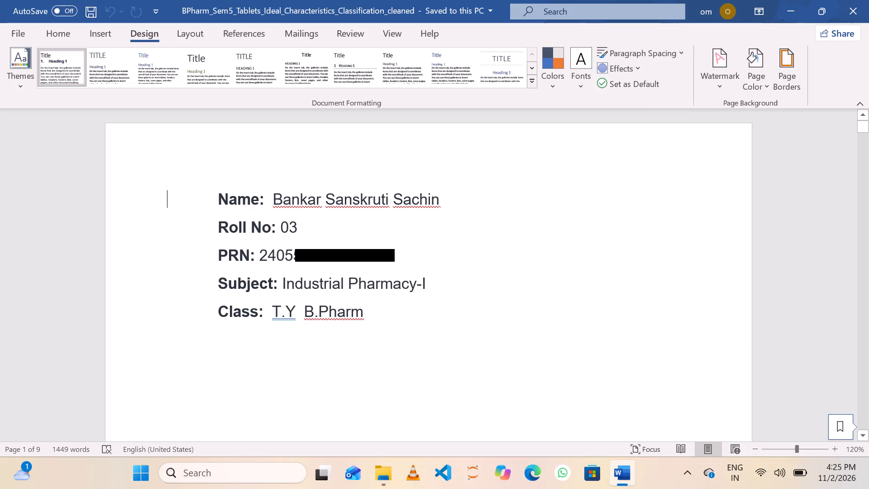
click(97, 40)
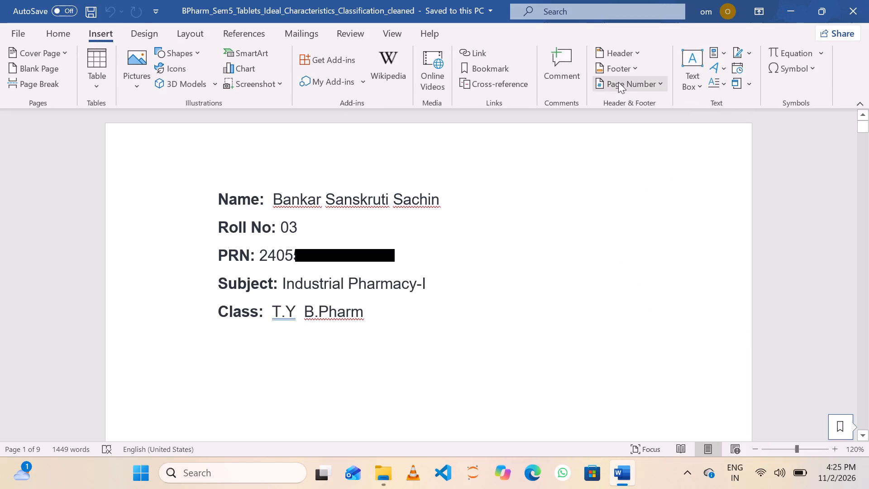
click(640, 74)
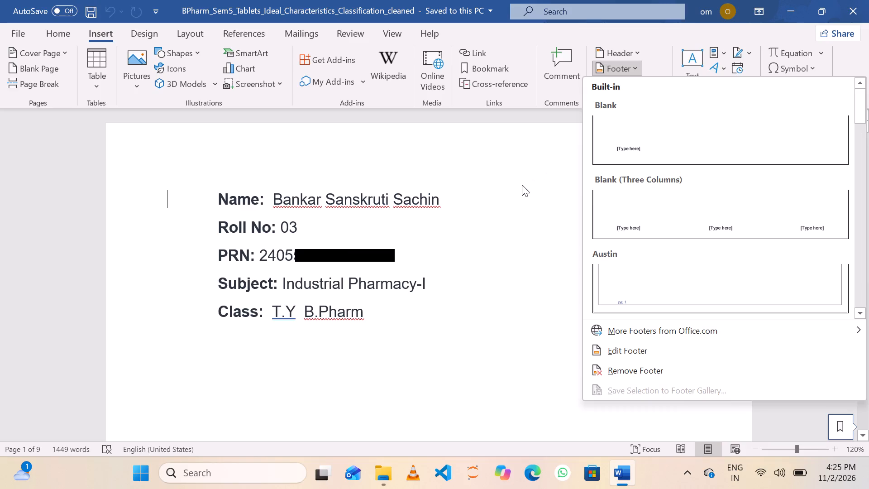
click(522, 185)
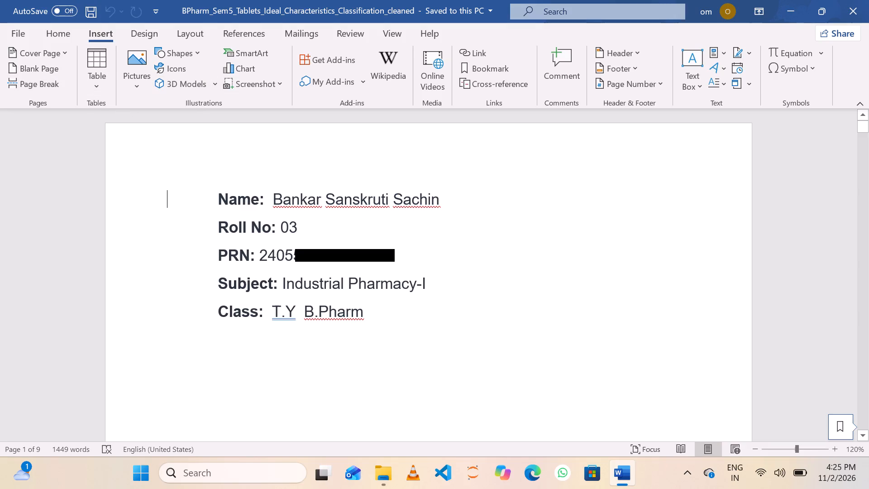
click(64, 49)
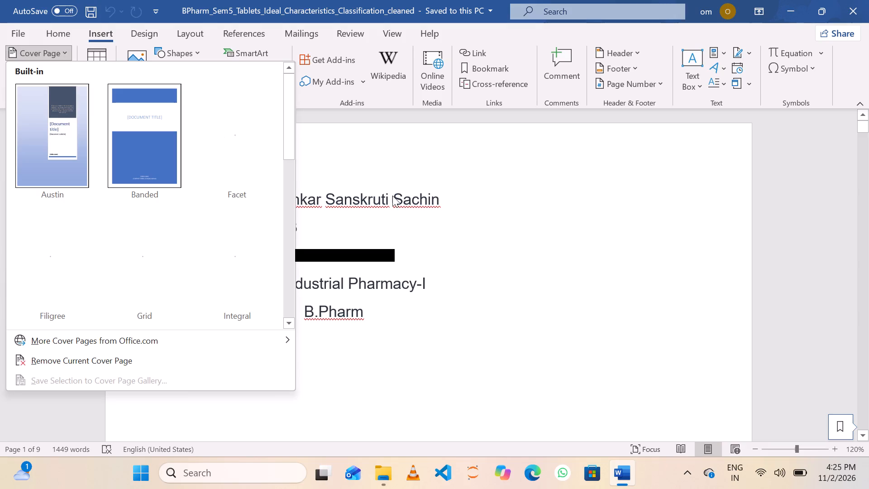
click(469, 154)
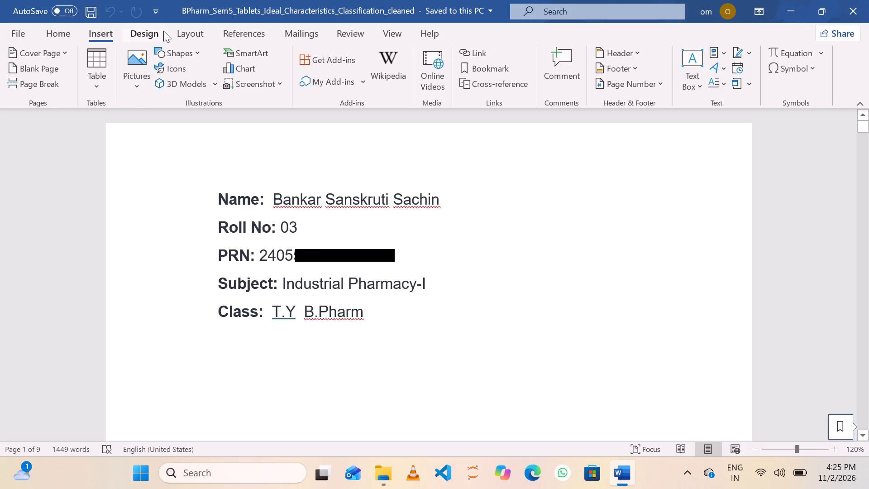
Add a Box page border with a ½ pt solid line in automatic colour to the whole document.
click(140, 43)
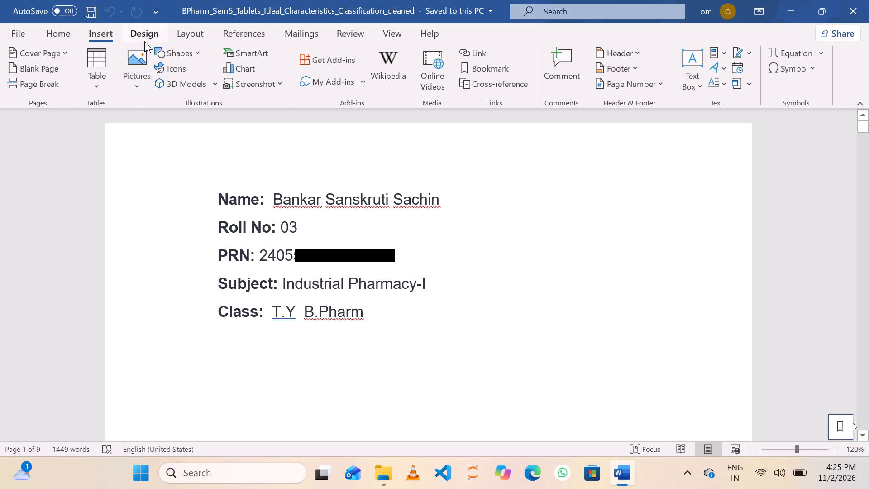
click(148, 38)
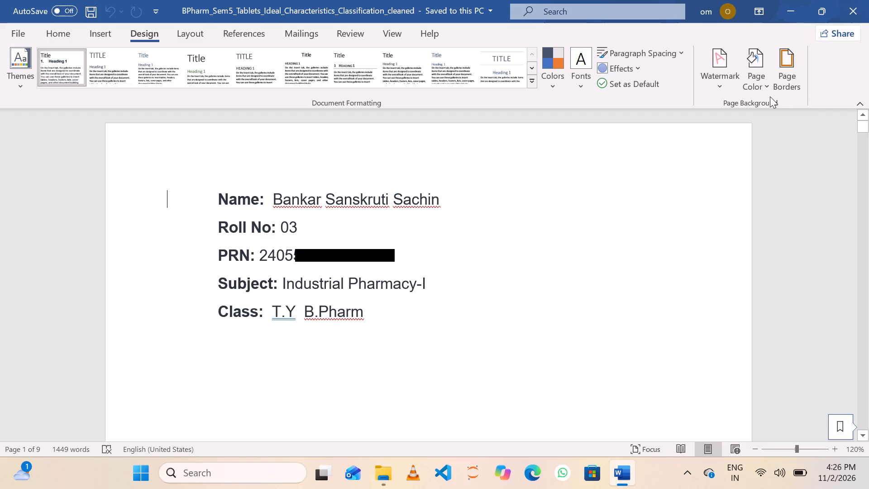
click(791, 73)
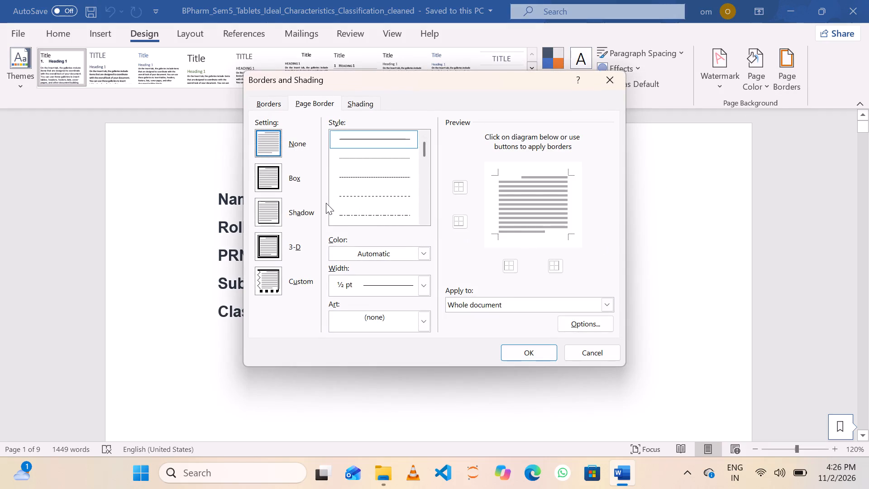
click(302, 175)
click(286, 181)
double_click(269, 179)
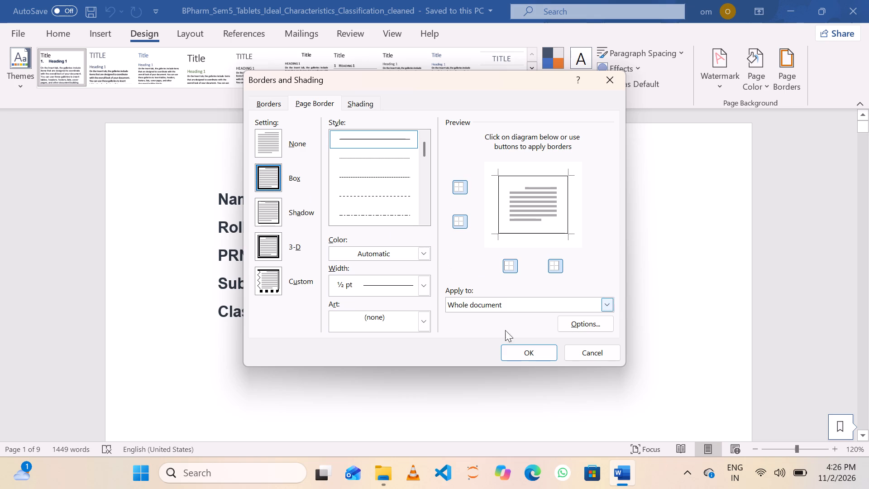
click(523, 360)
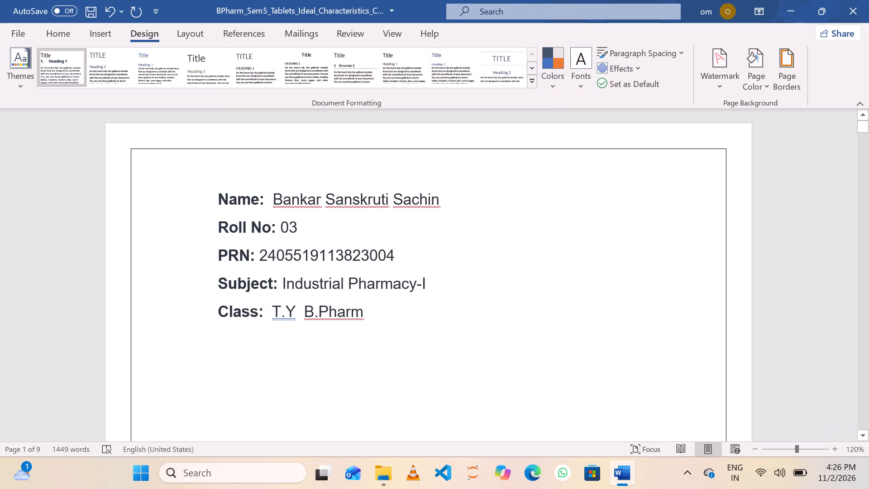
Check the border on the opening pages and examine the line styles available in the page border settings.
scroll(523, 360, down, 12)
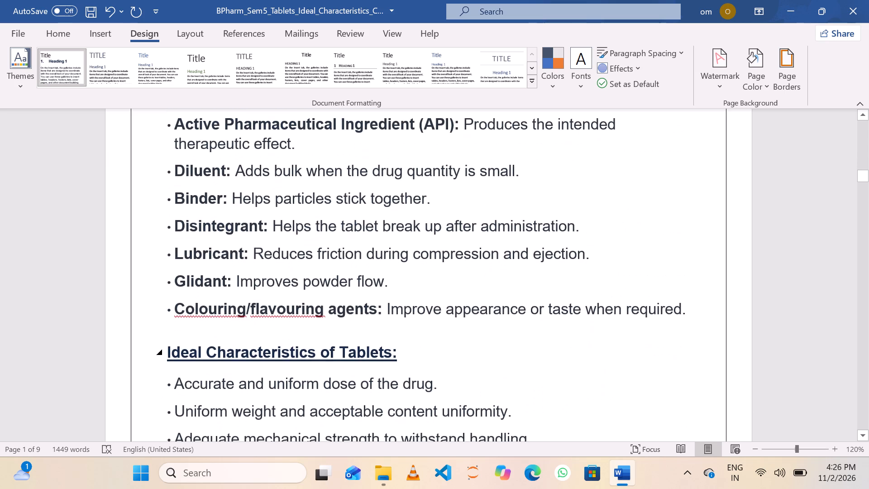
scroll(523, 360, down, 3)
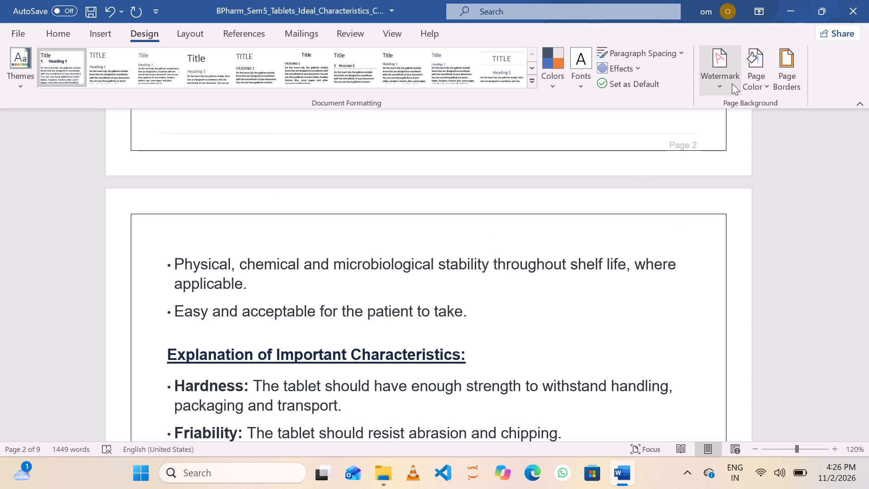
click(791, 95)
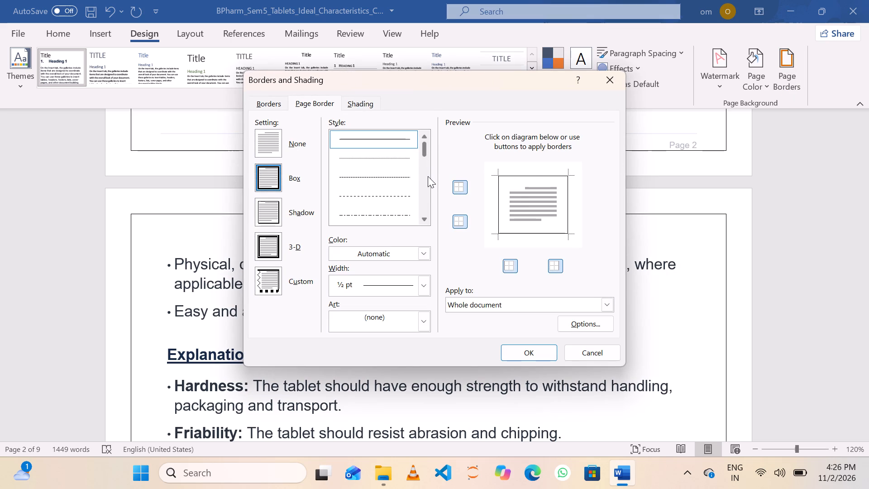
triple_click(425, 216)
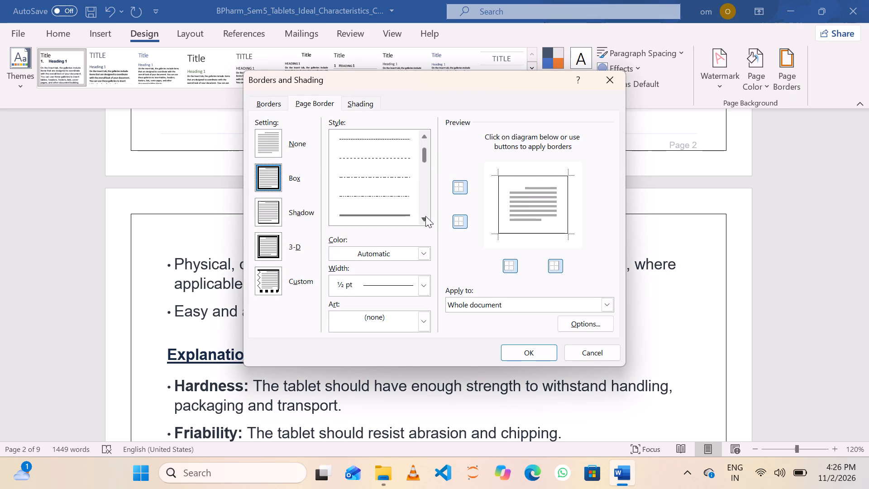
click(425, 216)
click(425, 216)
click(425, 216)
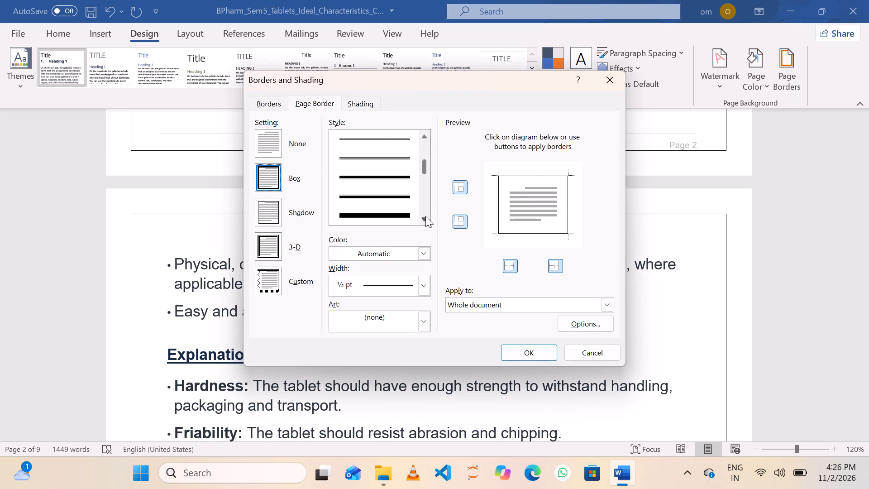
triple_click(425, 216)
double_click(425, 216)
click(425, 216)
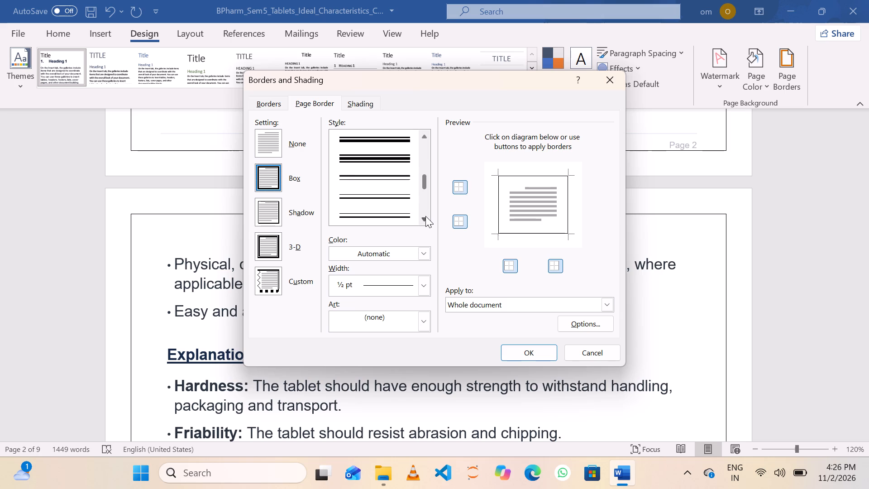
double_click(425, 216)
triple_click(425, 216)
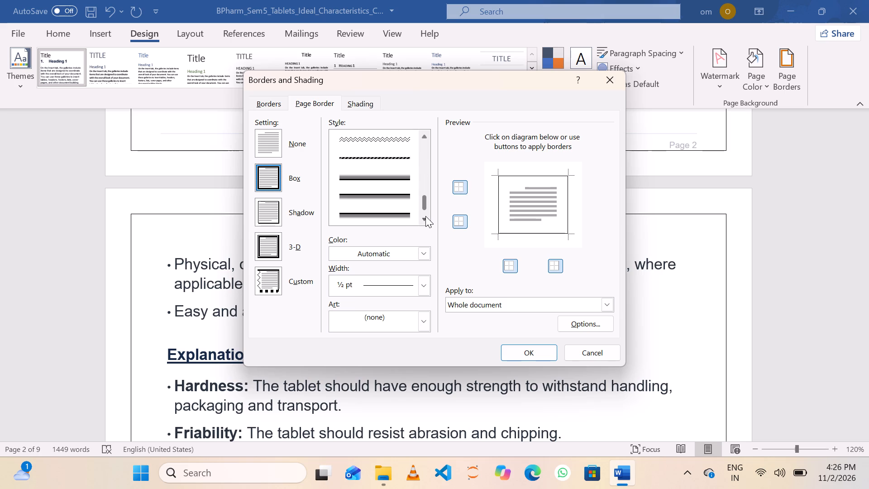
triple_click(425, 216)
click(425, 216)
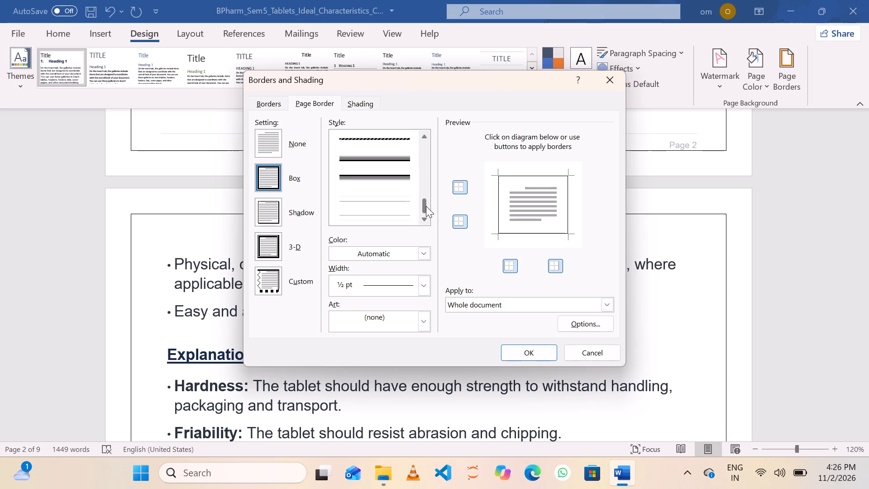
drag(426, 206, 422, 144)
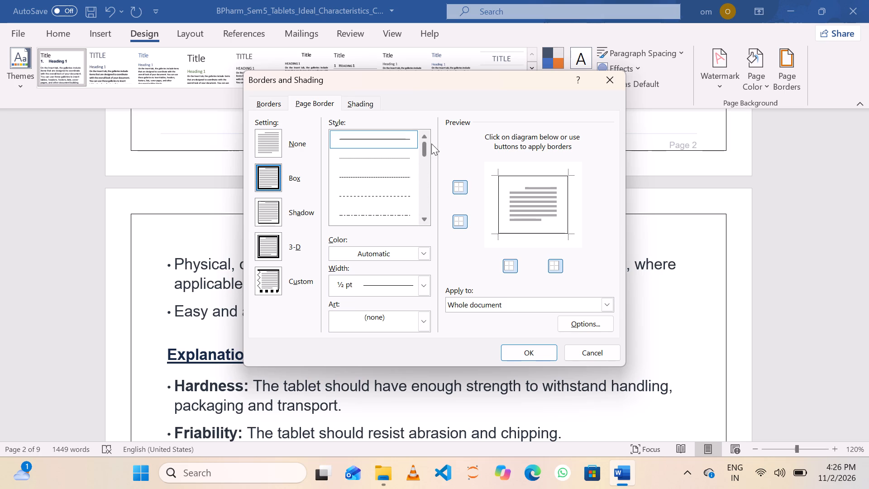
Change the whole document's page border setting to 3-D with the ½ pt solid line in automatic colour.
click(306, 217)
click(279, 201)
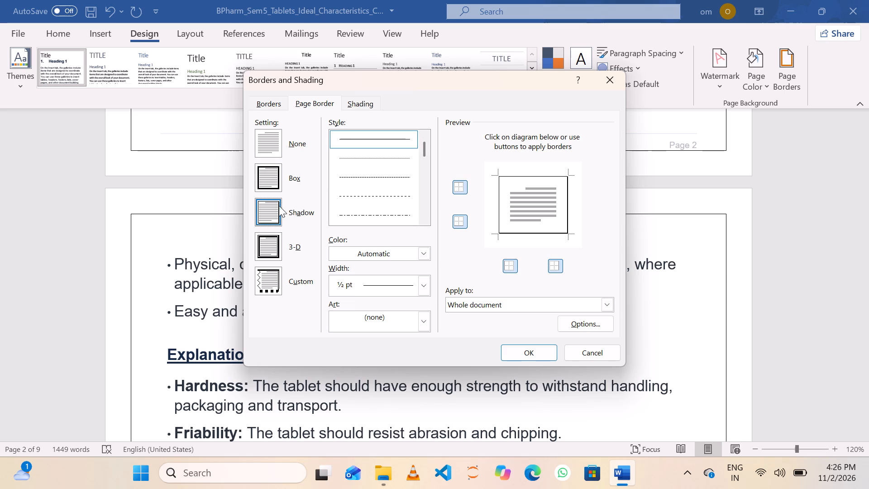
click(266, 255)
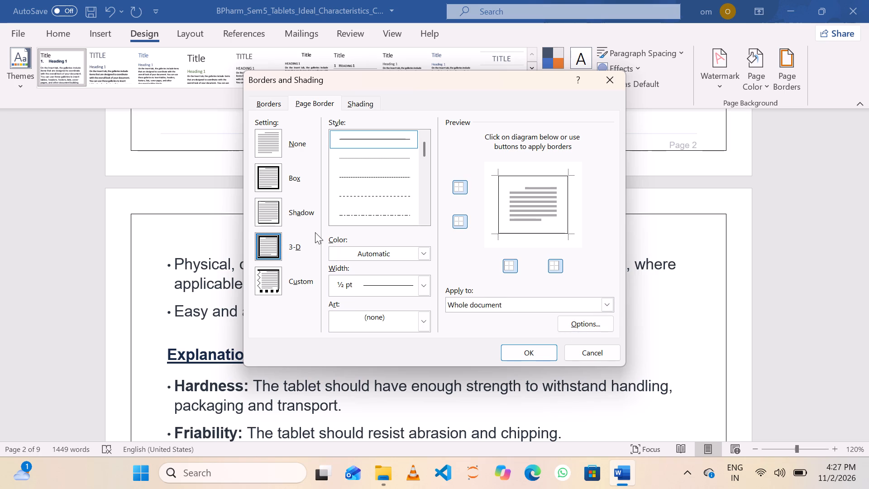
click(292, 180)
click(302, 286)
click(518, 351)
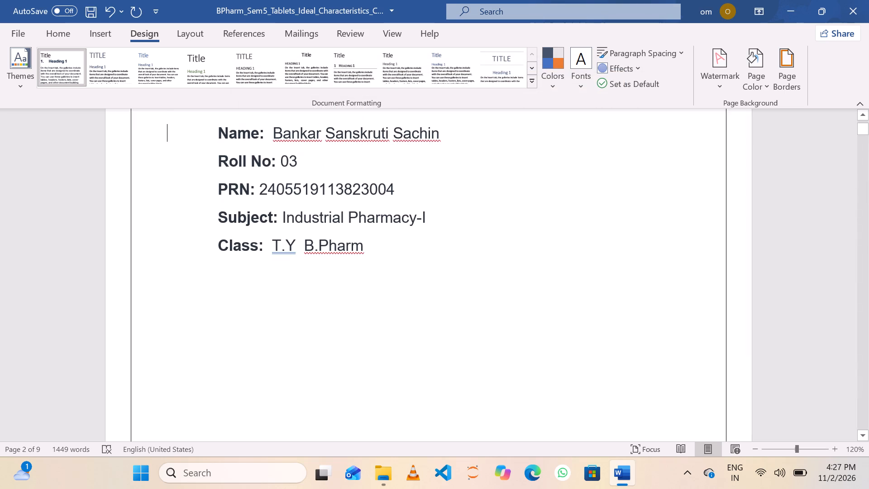
Review the page border throughout the document, from the cover page to the Conclusion on page 8 and back.
scroll(518, 351, up, 8)
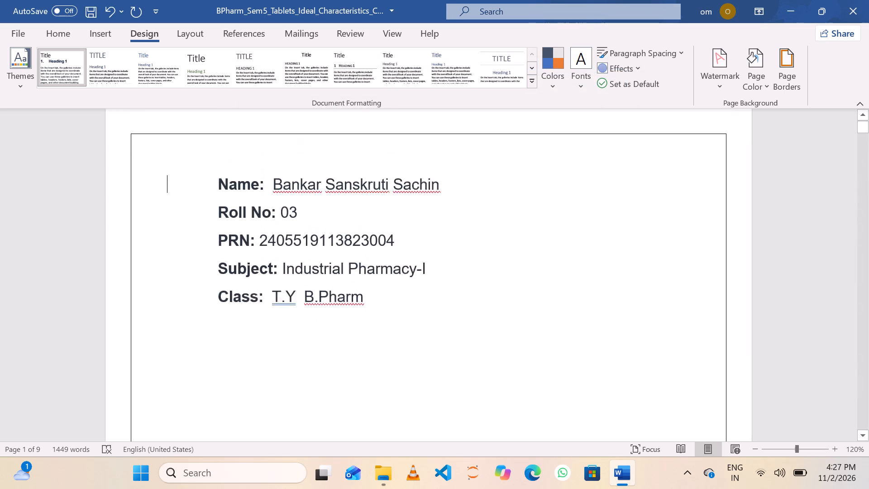
scroll(518, 351, down, 9)
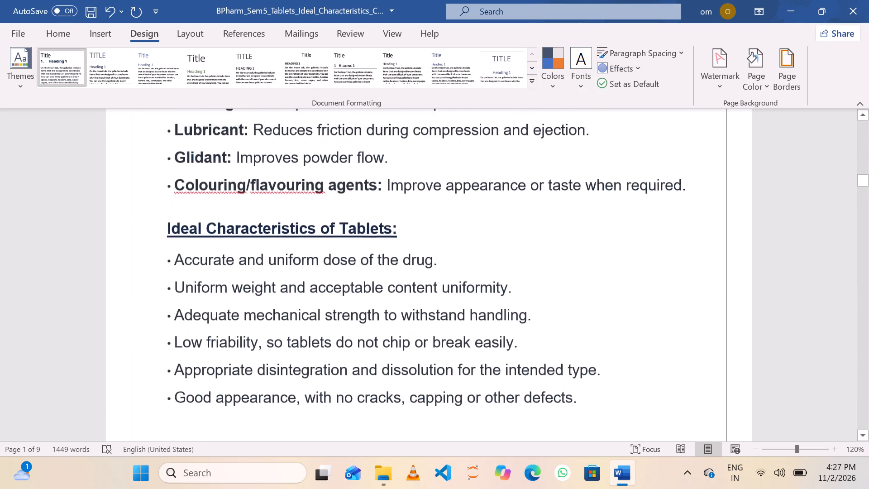
scroll(518, 351, down, 1)
scroll(518, 351, up, 1)
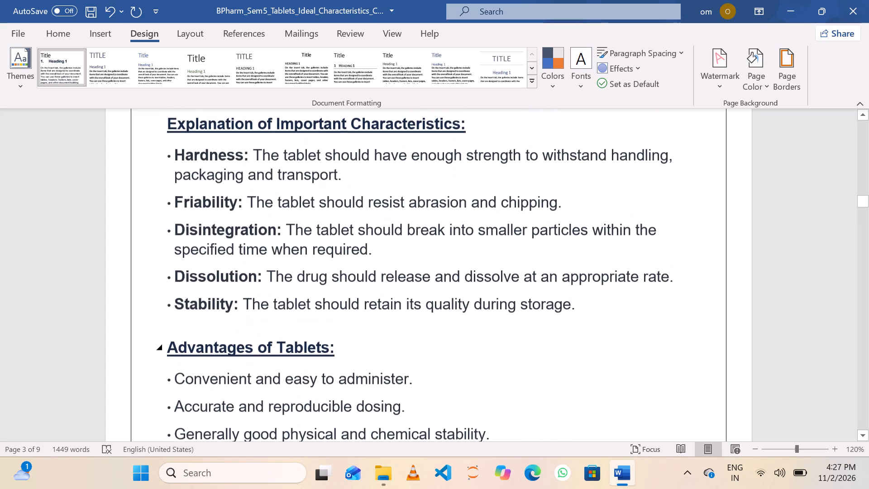
scroll(518, 351, up, 2)
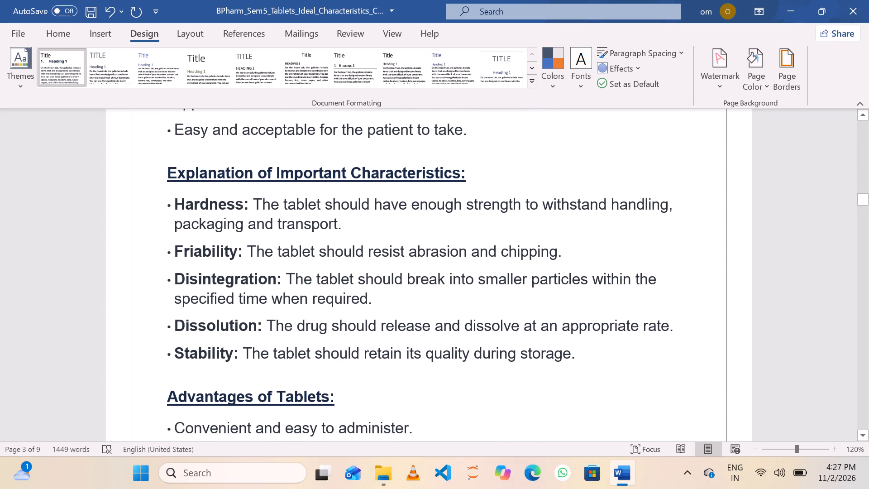
scroll(518, 351, up, 8)
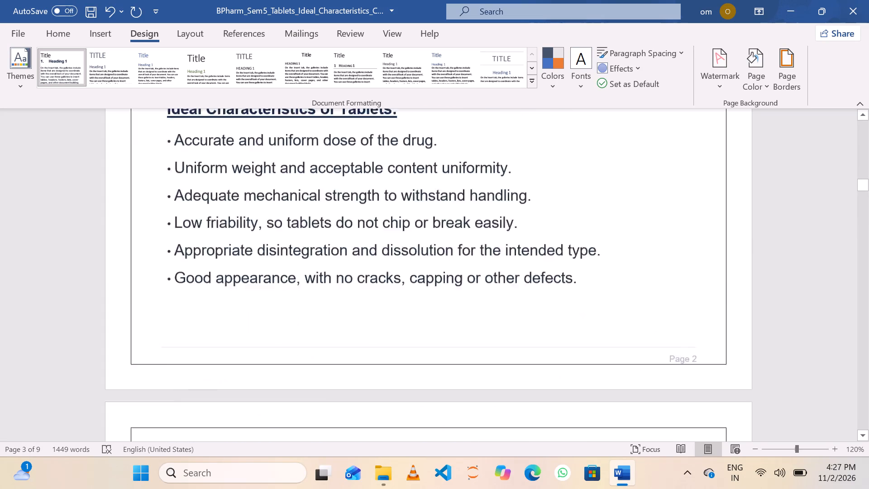
scroll(518, 351, up, 1)
scroll(518, 351, down, 14)
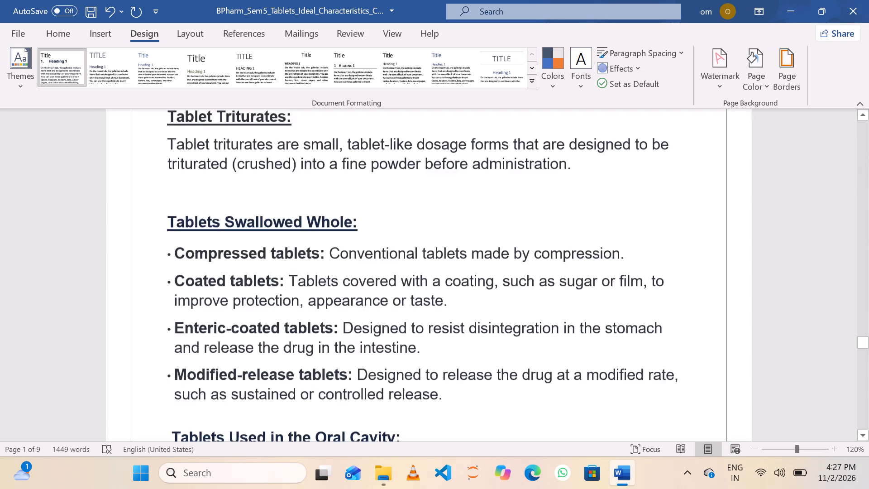
scroll(518, 351, right, 1)
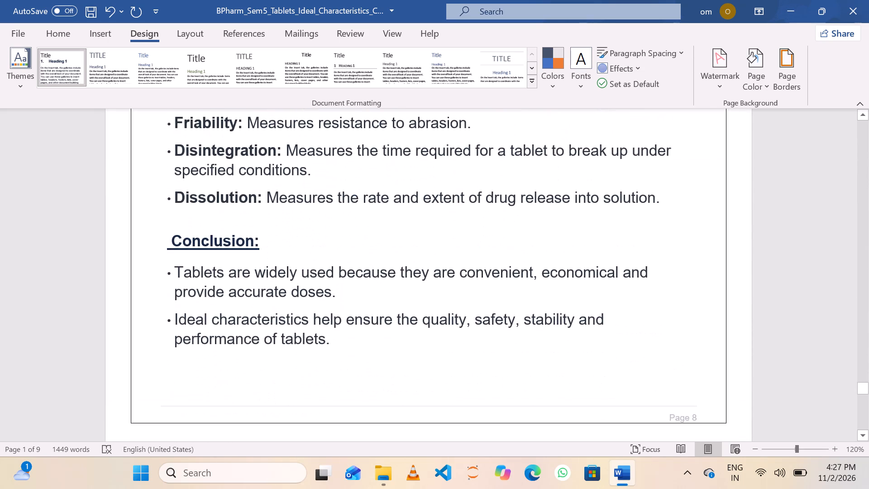
scroll(518, 351, right, 1)
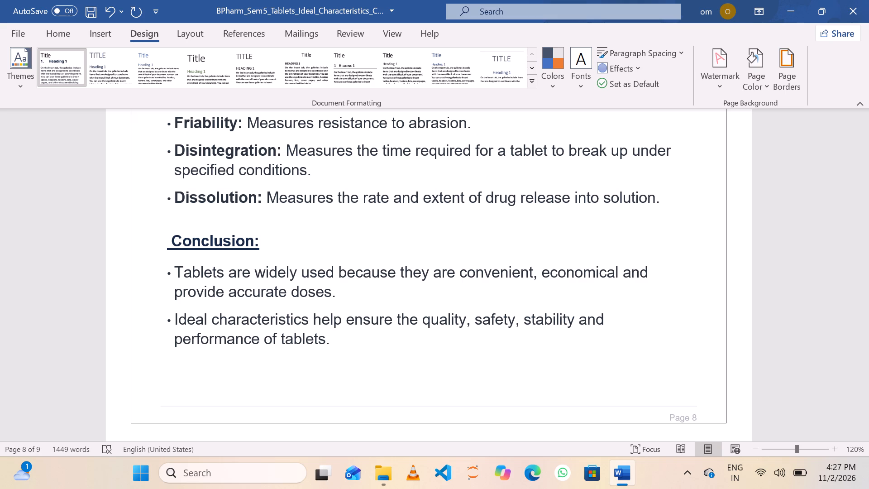
scroll(716, 241, up, 2)
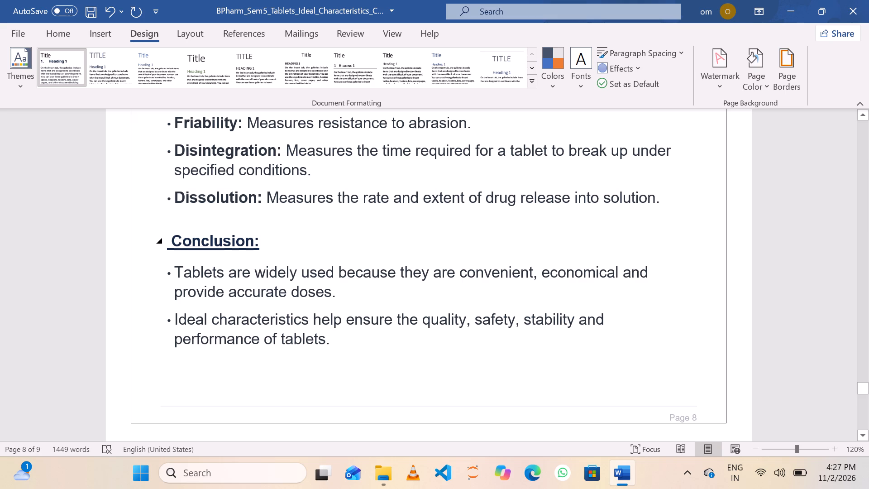
scroll(716, 241, up, 17)
scroll(716, 241, down, 4)
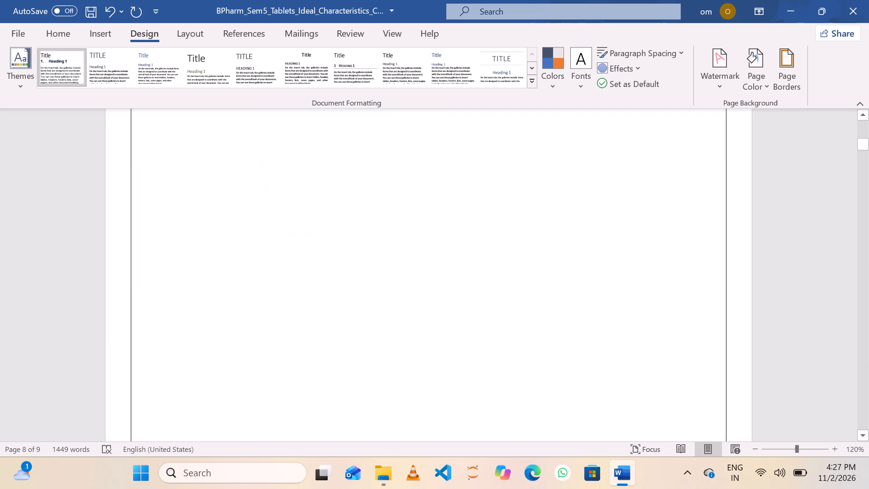
ctrl+scroll(716, 241, down, 5)
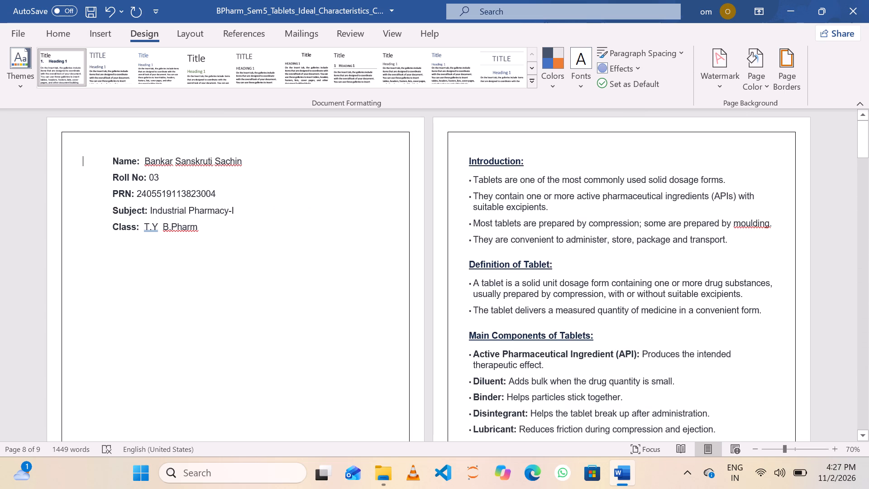
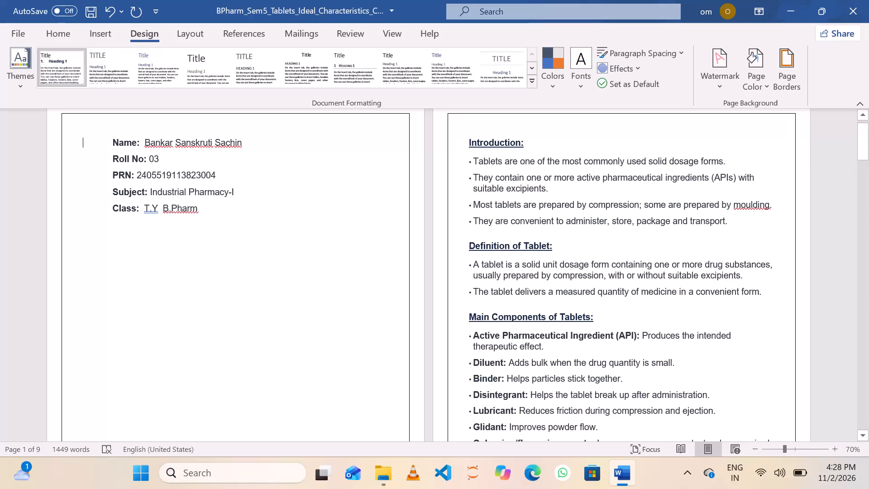
Save the B.Pharm tablets document under its existing name and close it to return to the desktop.
key(ctrl+s)
key(ctrl+s)
key(ctrl+s)
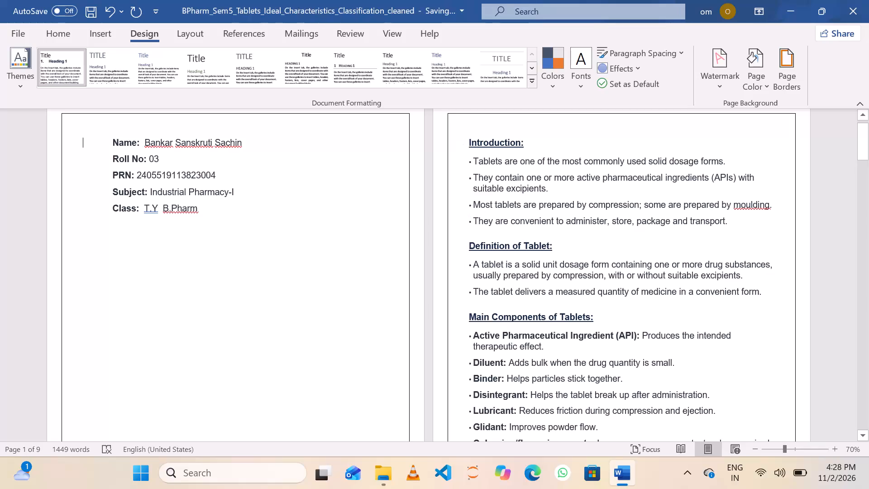
key(ctrl+s)
key(ctrl+s)
key(ctrl+s)
key(ctrl+s)
key(ctrl+s)
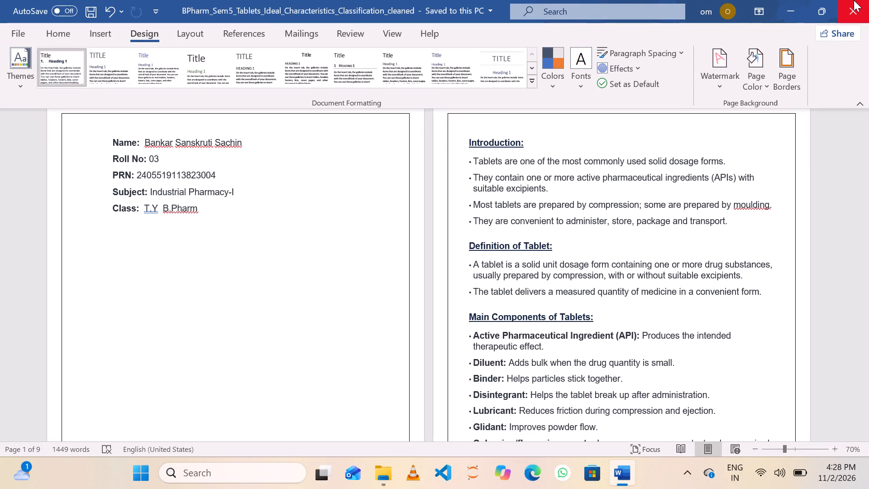
click(854, 0)
click(859, 13)
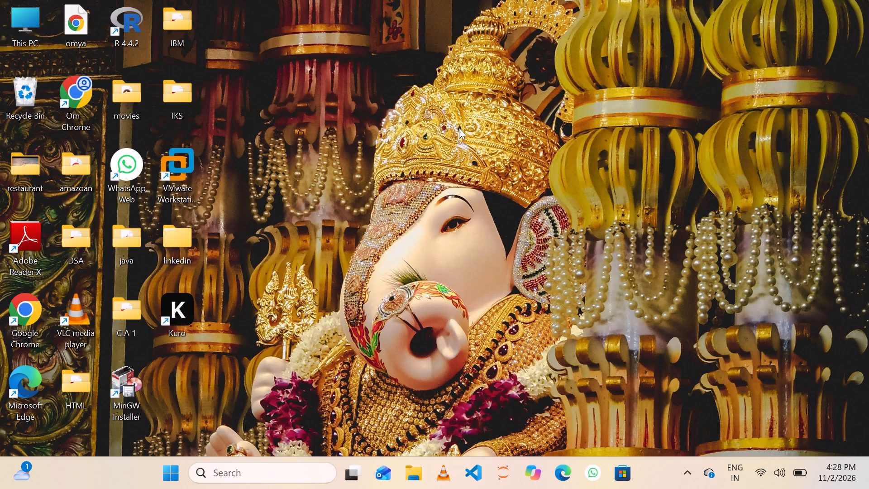
Reopen the saved tablets document from the Downloads folder, check its page border, and close it and the folder window.
double_click(46, 34)
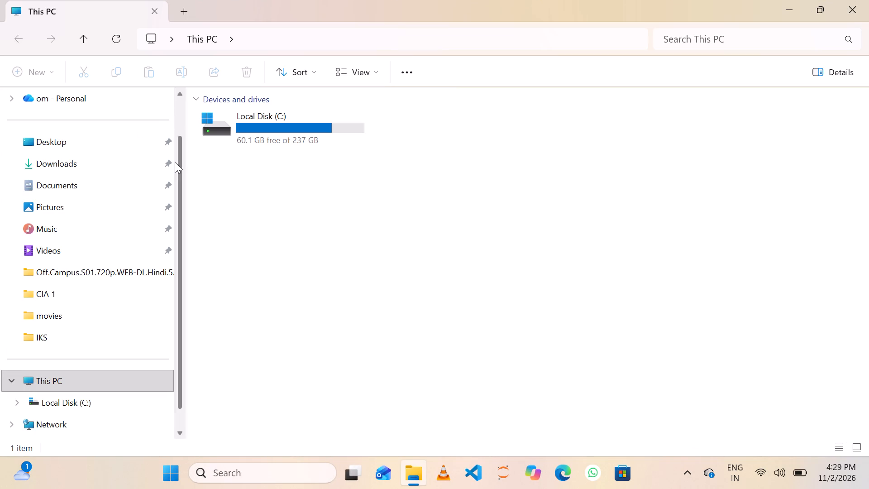
click(80, 152)
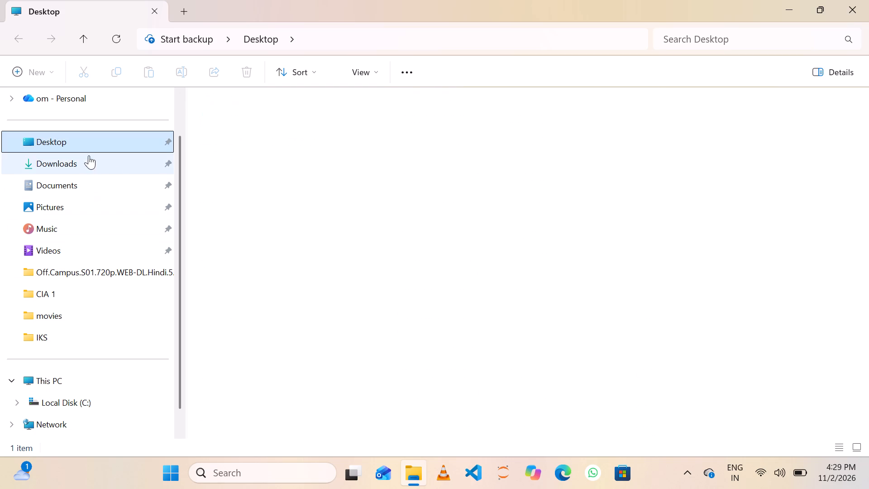
click(98, 158)
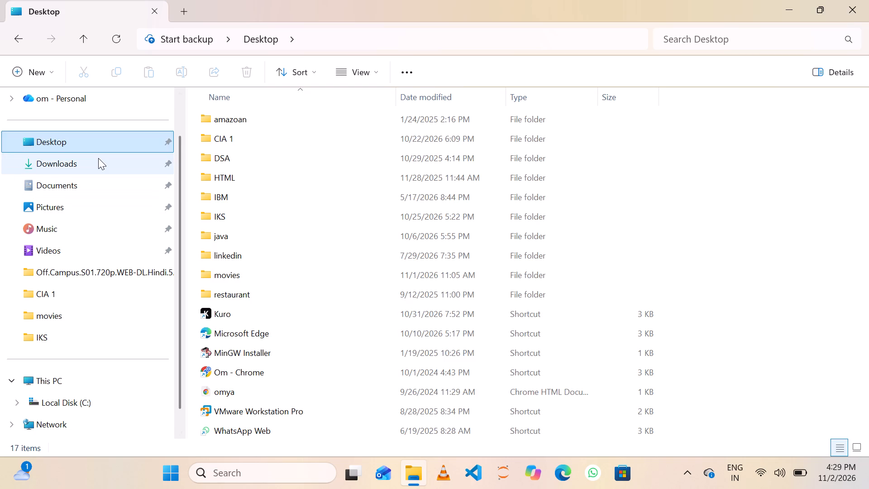
double_click(277, 134)
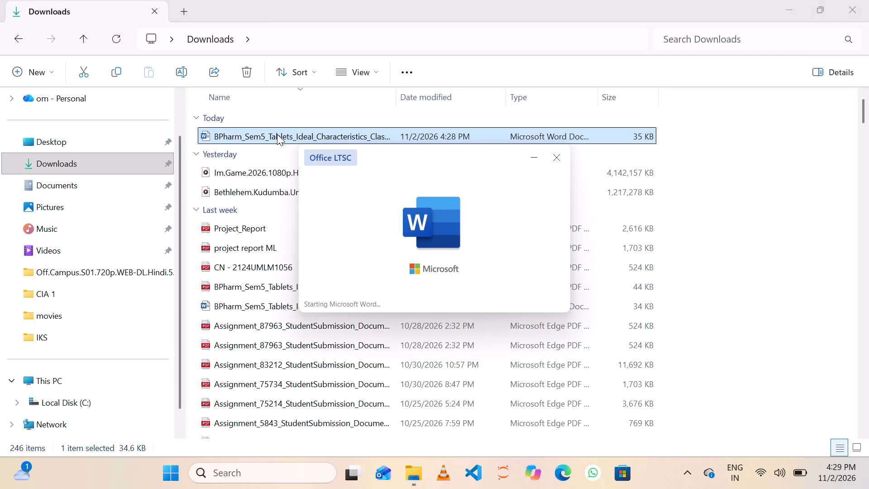
click(529, 211)
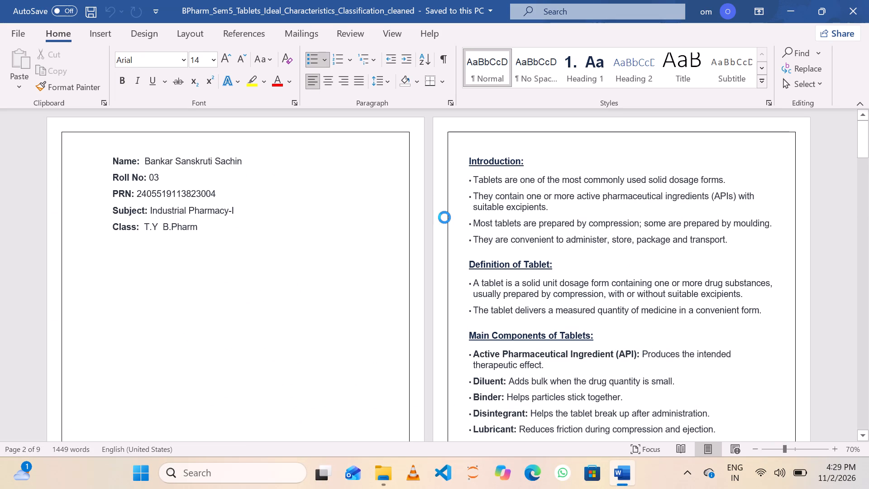
click(868, 0)
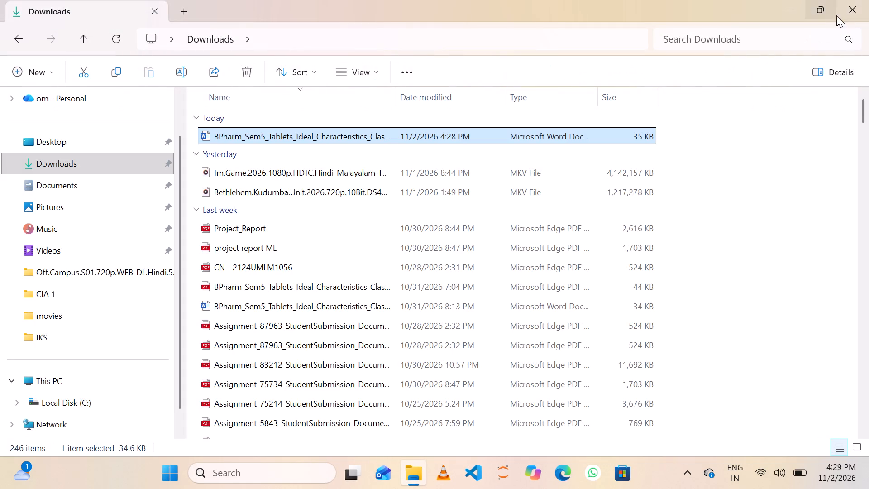
double_click(848, 13)
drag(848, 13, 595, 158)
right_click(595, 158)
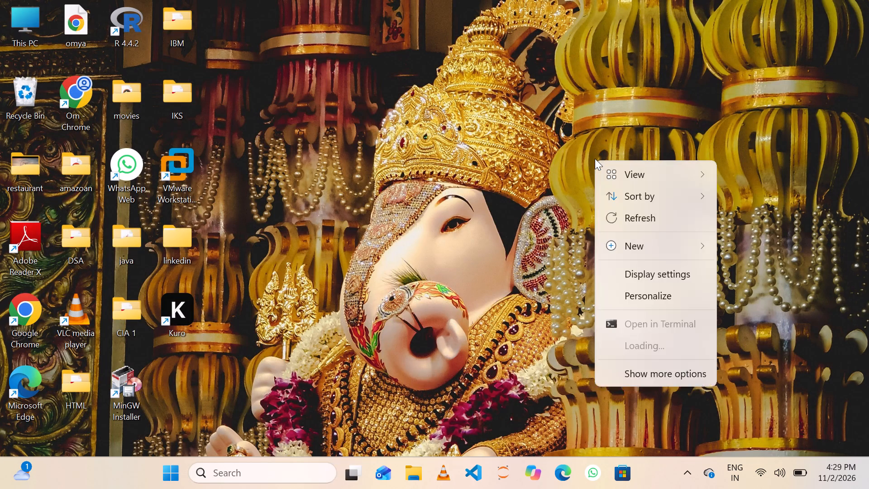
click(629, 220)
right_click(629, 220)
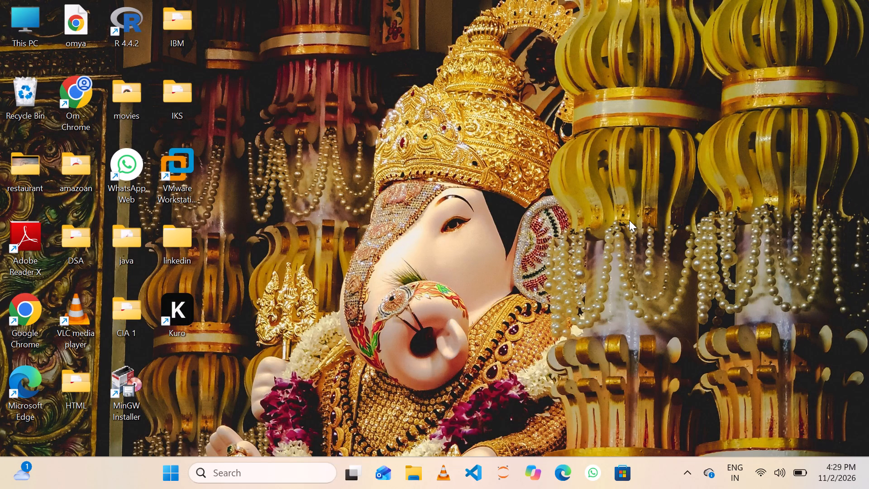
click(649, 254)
Call up the Windows shutdown prompt from the desktop and accept its preselected option.
key(alt+F4)
key(Return)
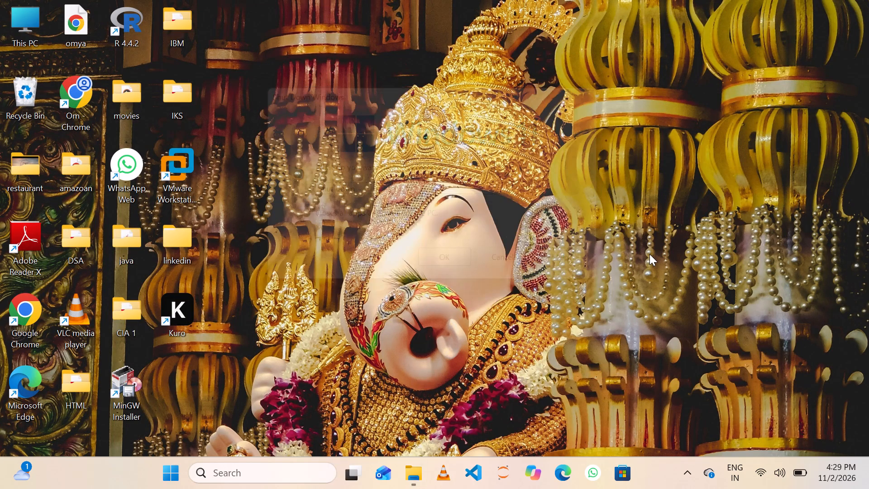